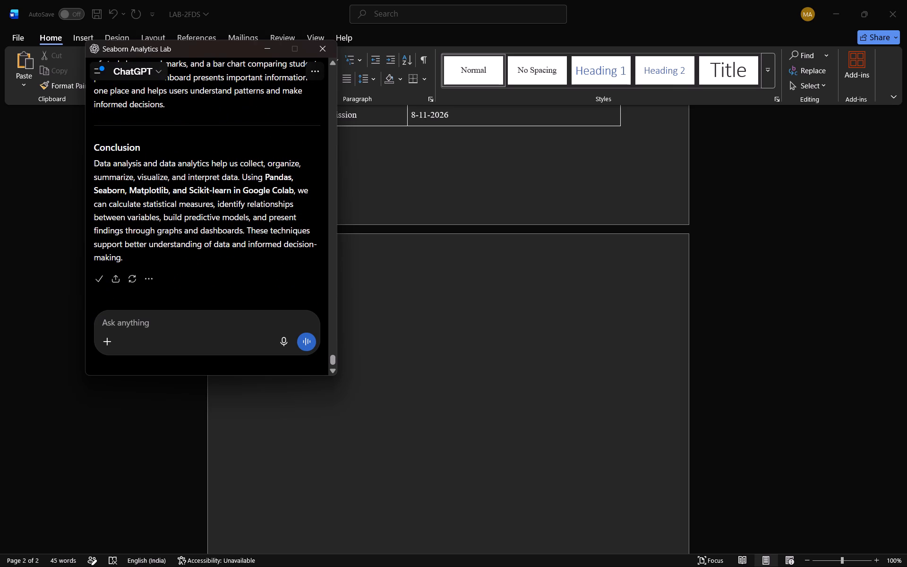
click(271, 52)
click(265, 316)
click(329, 313)
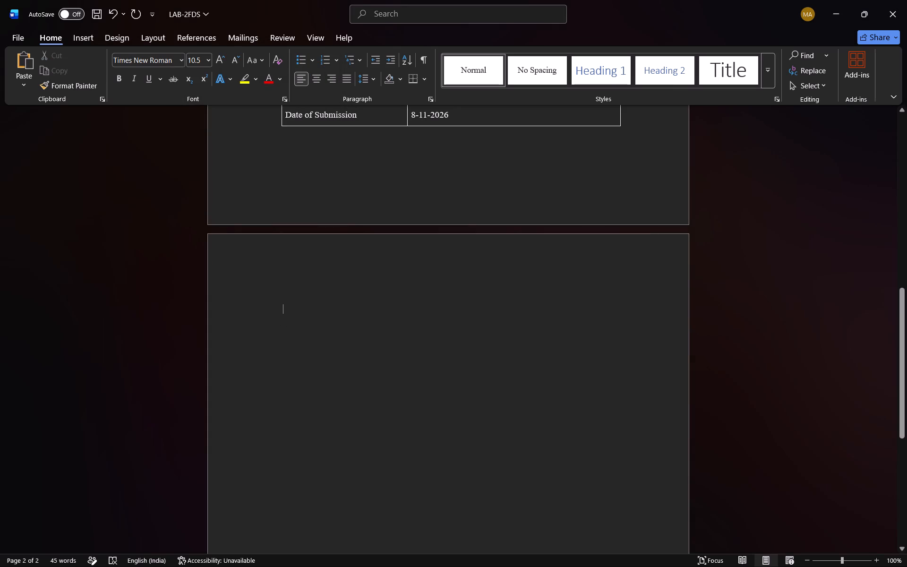
key(ctrl+v)
Delete the divider line and the Conclusion section at the end of the pasted explanations.
scroll(348, 350, down, 5)
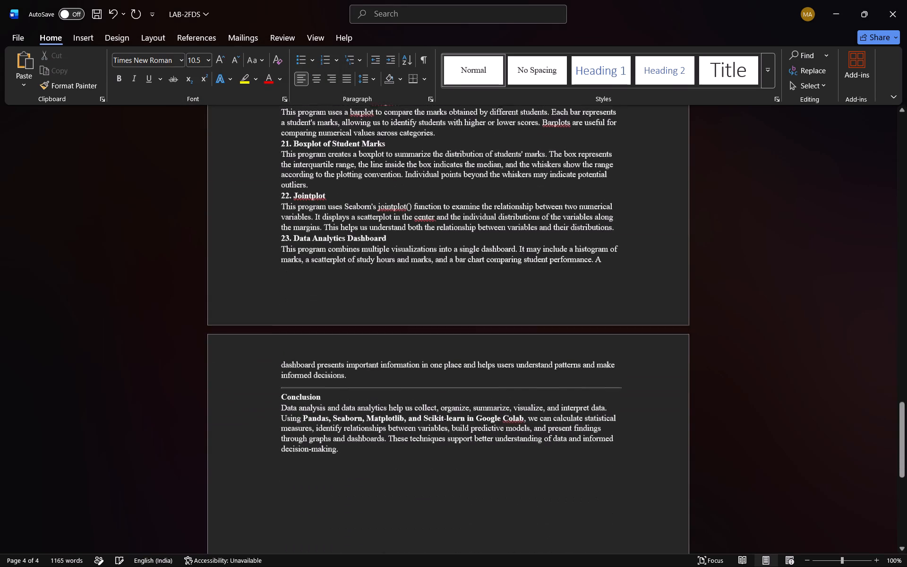
drag(274, 321, 338, 378)
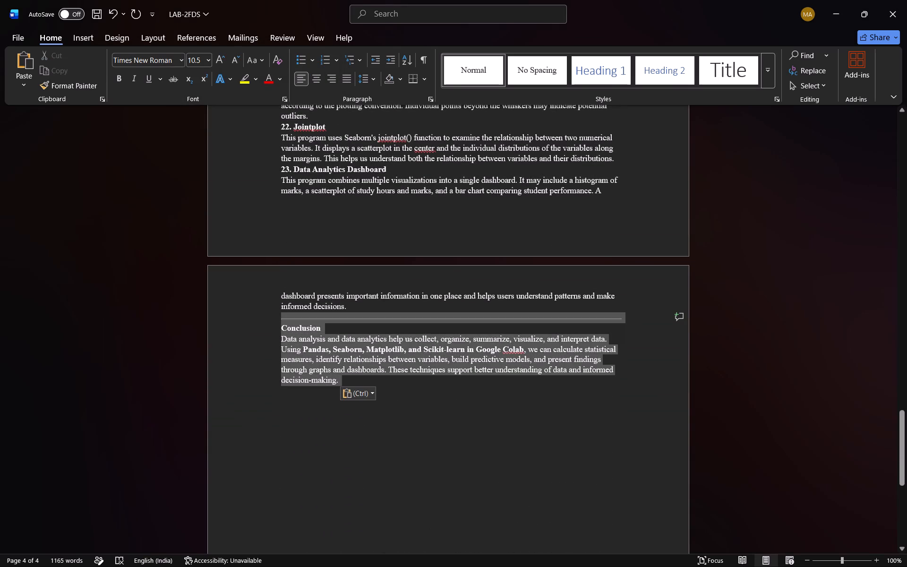
drag(338, 378, 338, 378)
key(backslash)
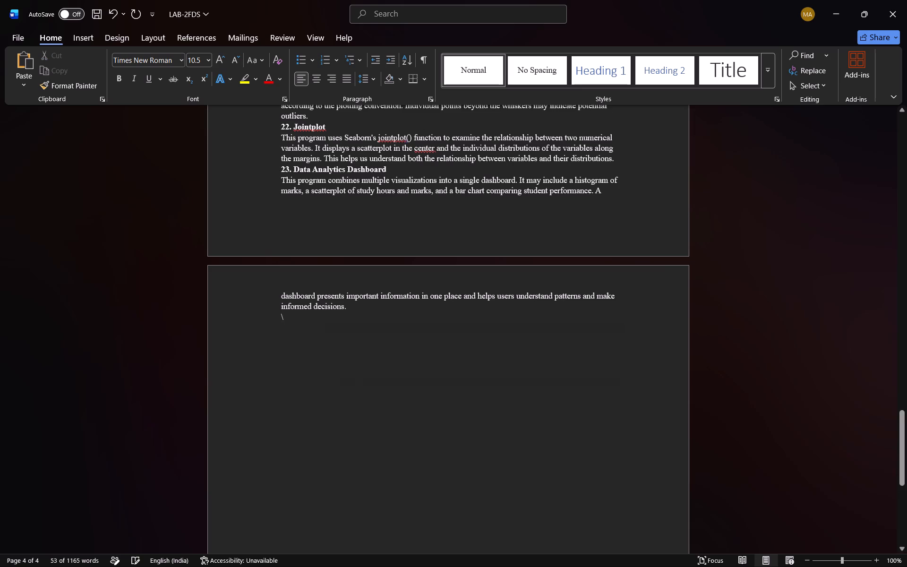
scroll(326, 388, down, 2)
key(BackSpace)
Delete the introductory "Of course!" paragraph above "1. Creating a Dataset Using Pandas".
scroll(330, 356, up, 8)
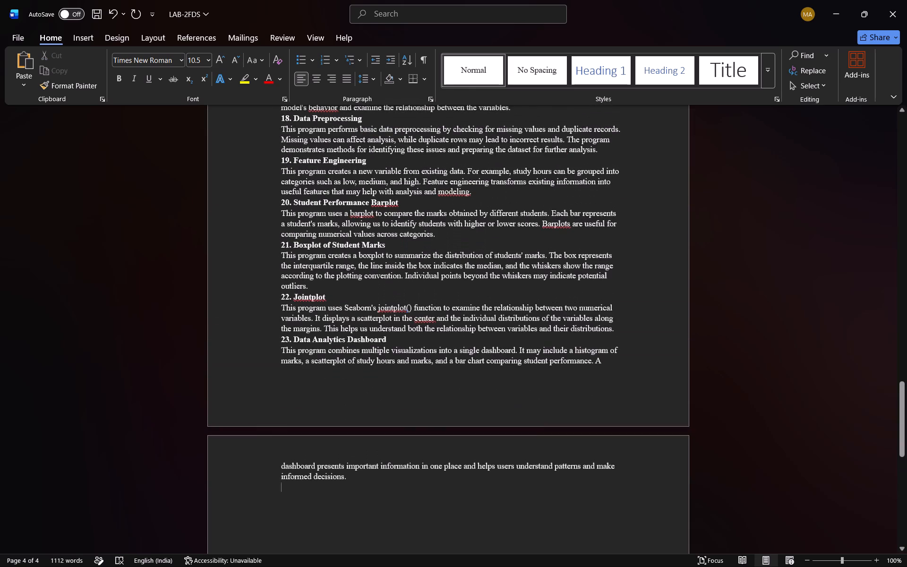
scroll(332, 343, up, 2)
scroll(336, 352, up, 20)
scroll(336, 352, up, 2)
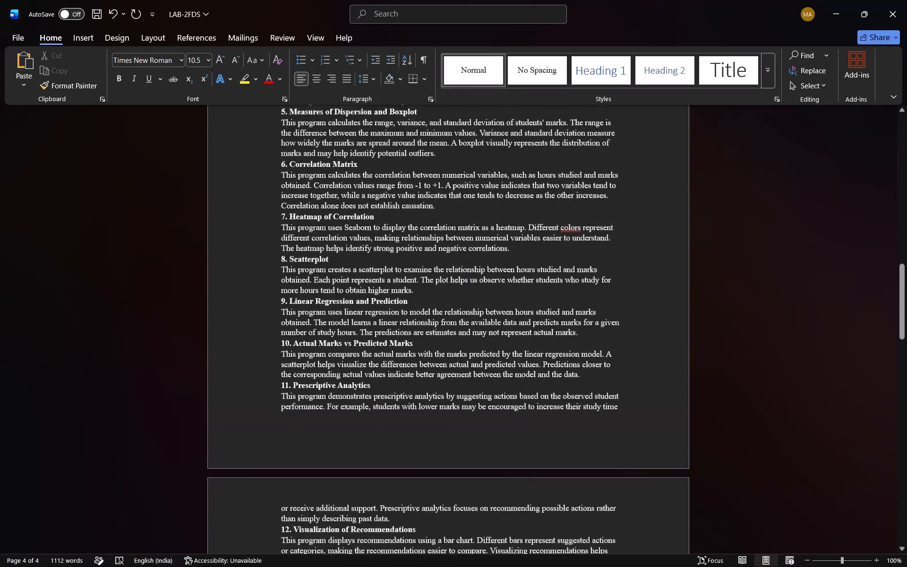
scroll(336, 351, up, 17)
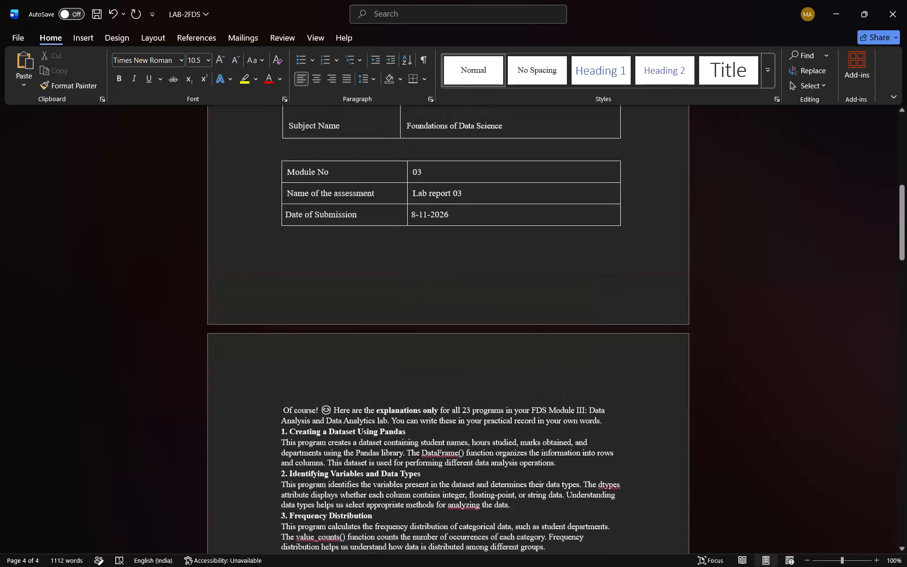
drag(605, 421, 282, 408)
key(BackSpace)
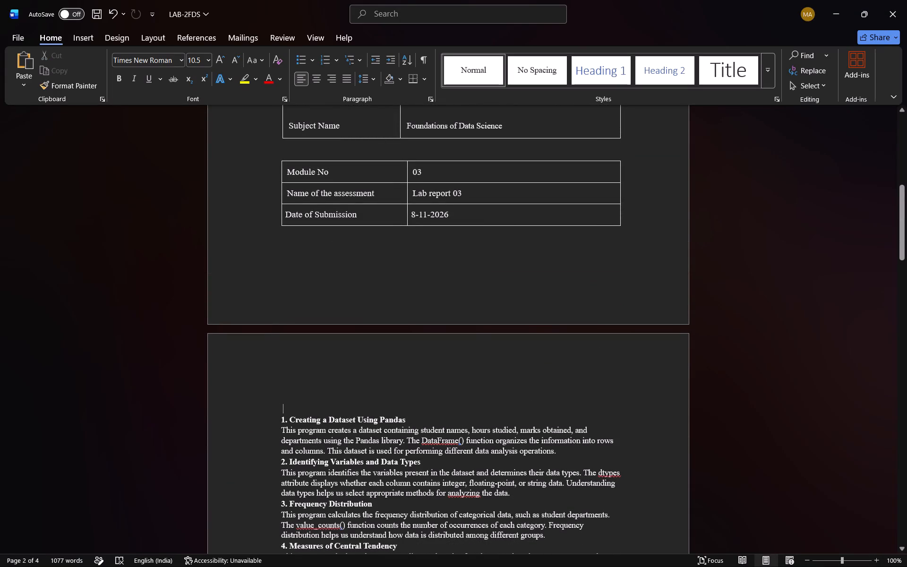
Place the text cursor after the section 1 description and switch to the top of the lab-3.ipynb notebook in Chrome.
click(561, 449)
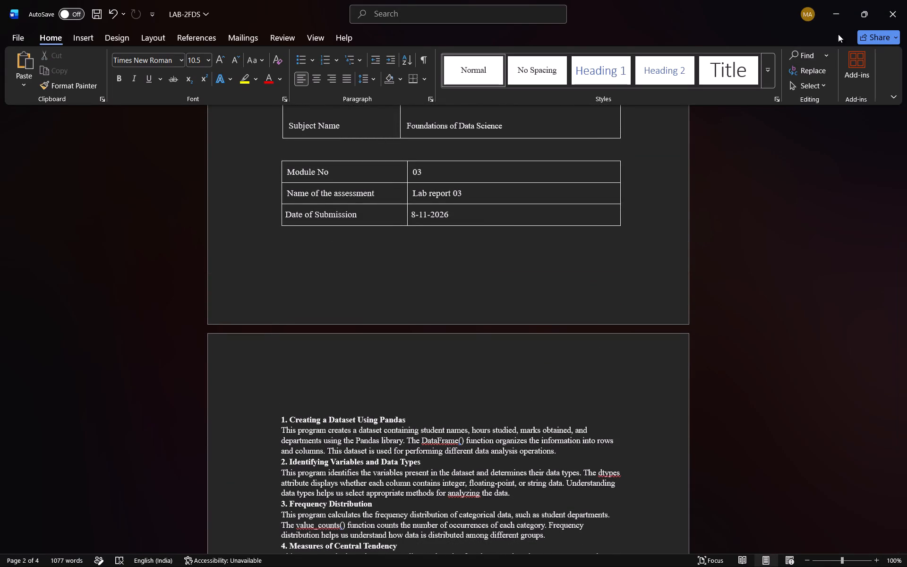
click(838, 15)
scroll(309, 368, up, 4)
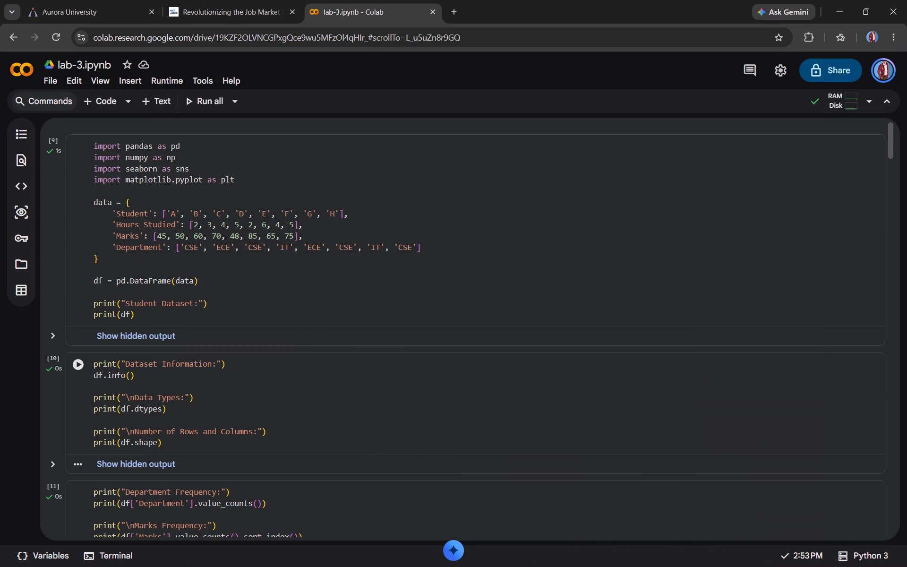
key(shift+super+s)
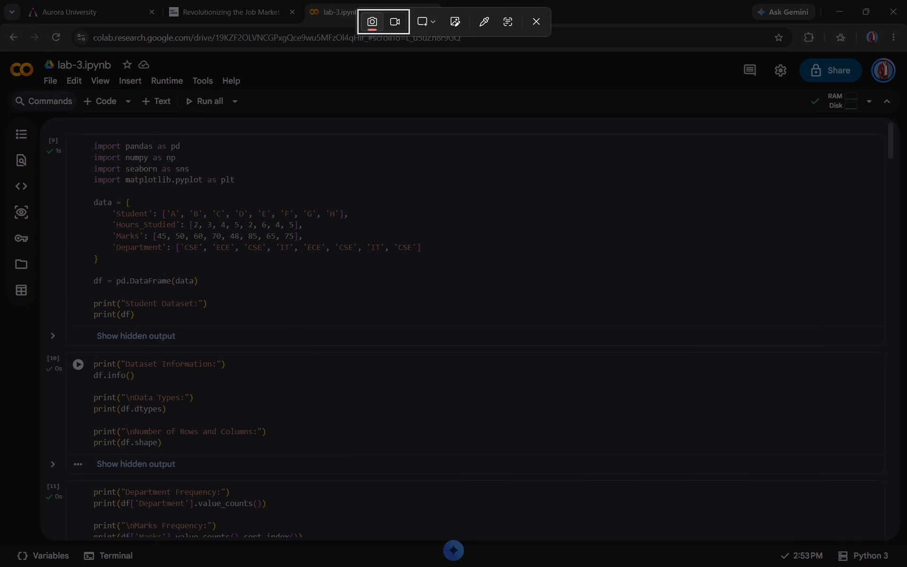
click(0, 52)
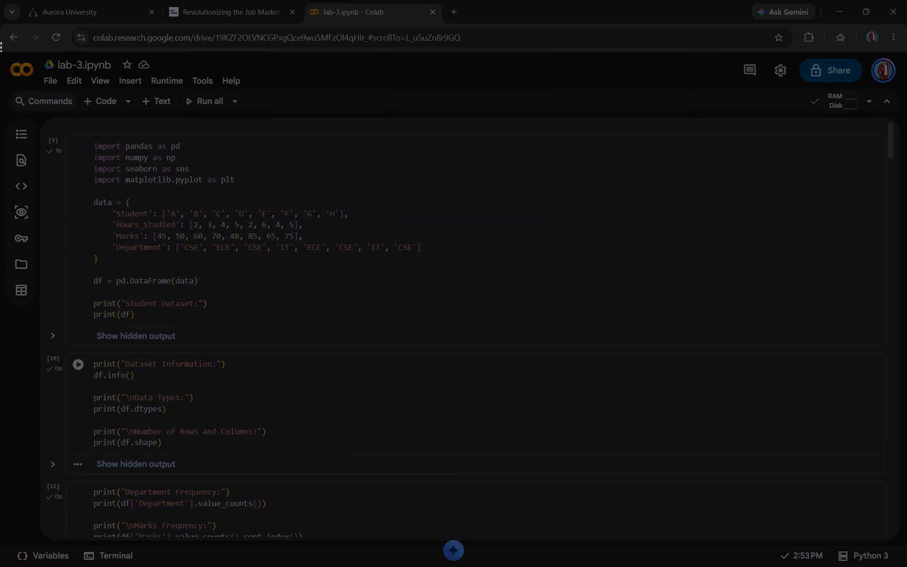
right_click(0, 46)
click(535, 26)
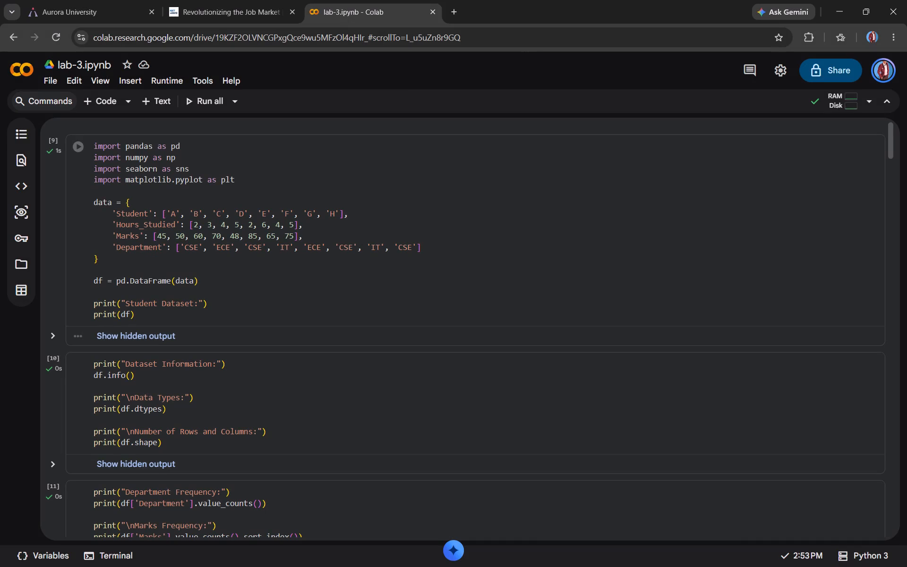
Capture the notebook's first cell with its hidden output shown and paste the screenshot below the section 1 description in Word.
click(56, 333)
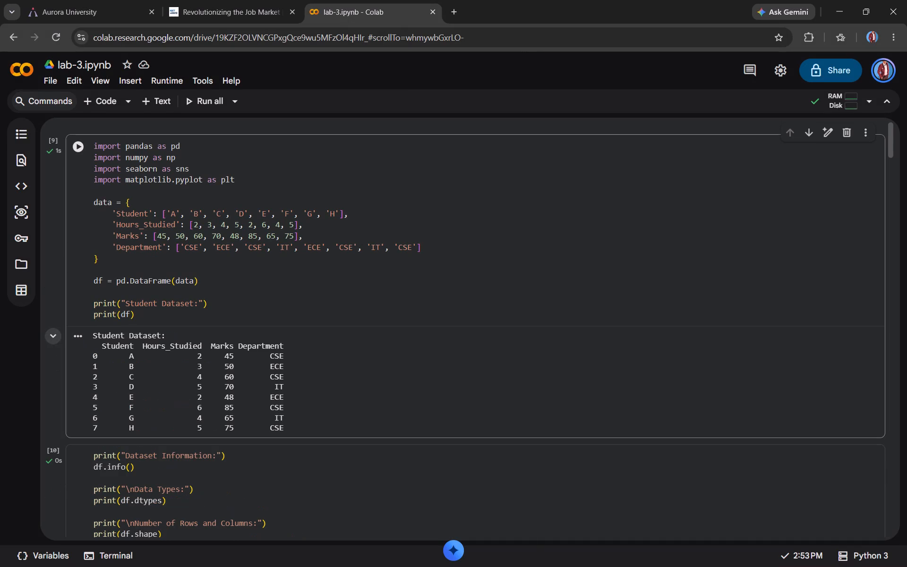
scroll(243, 352, up, 3)
key(shift+super+s)
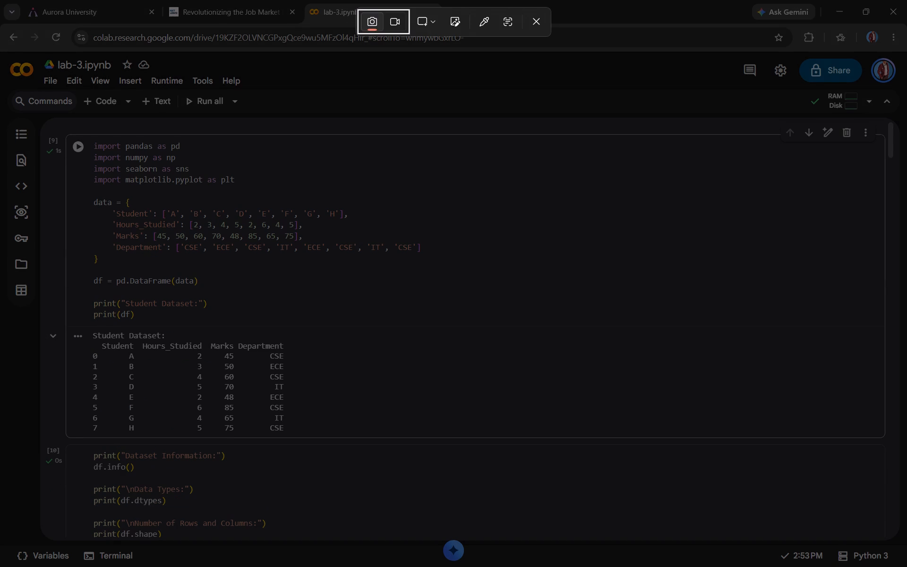
drag(0, 49, 906, 441)
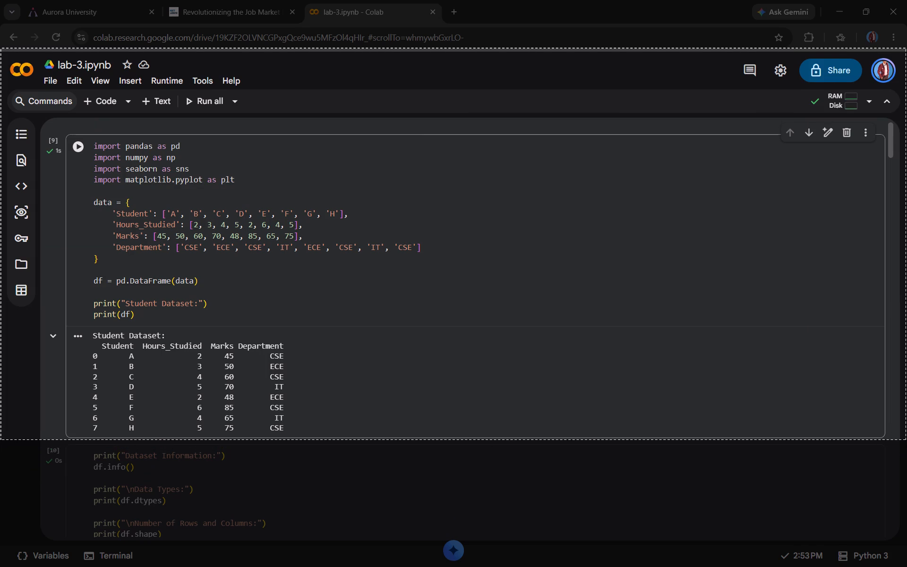
drag(906, 441, 906, 444)
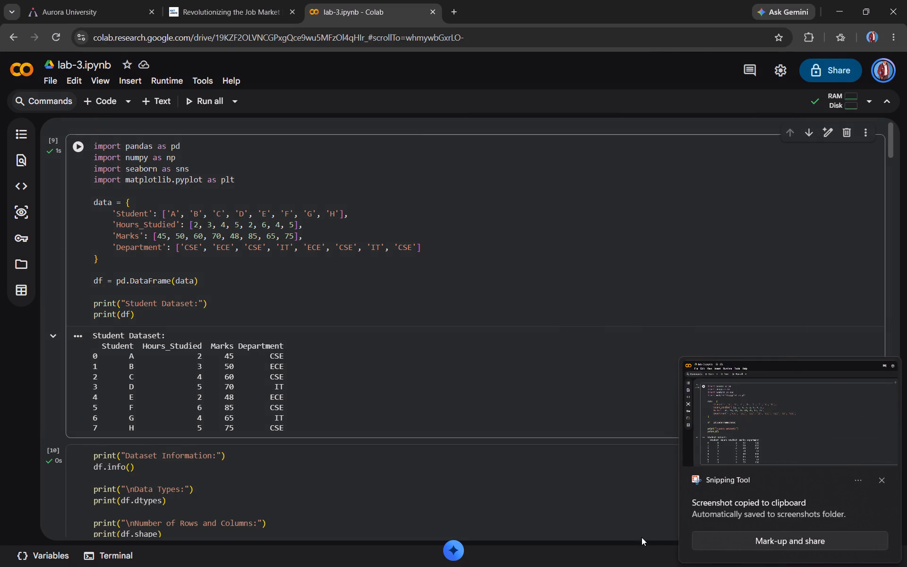
click(652, 550)
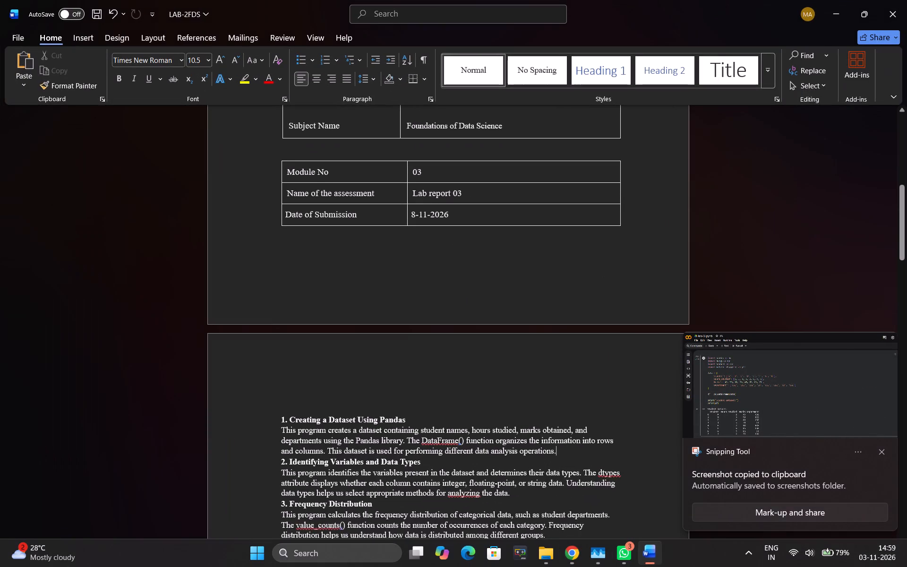
scroll(351, 430, down, 1)
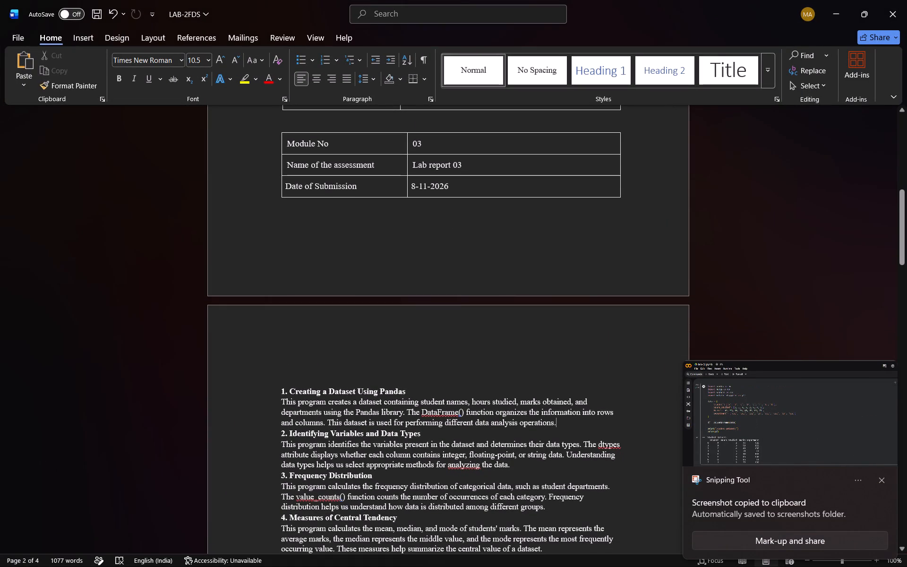
key(ctrl+v)
Capture the Dataset Information cell in the Chrome notebook with its output shown and paste the screenshot below the section 2 description in Word.
scroll(484, 412, down, 4)
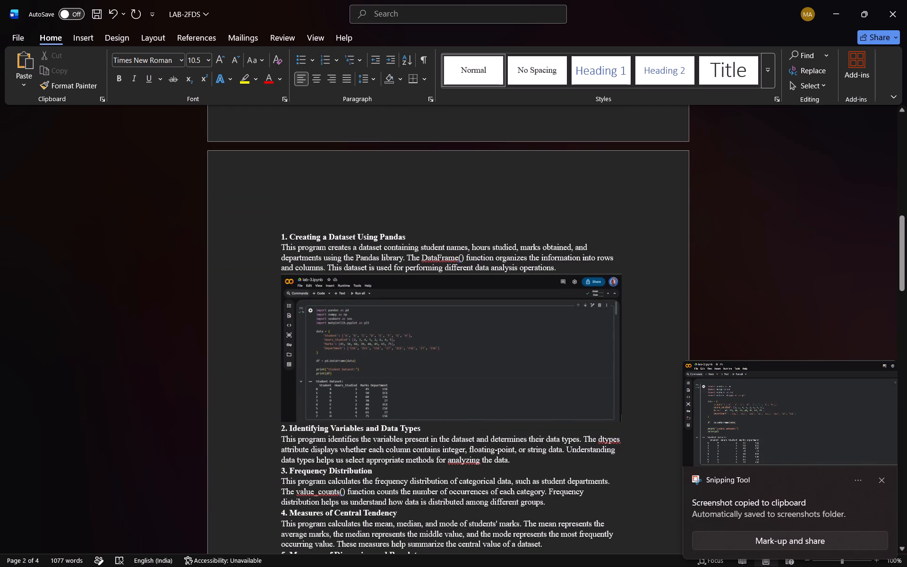
click(509, 464)
click(841, 13)
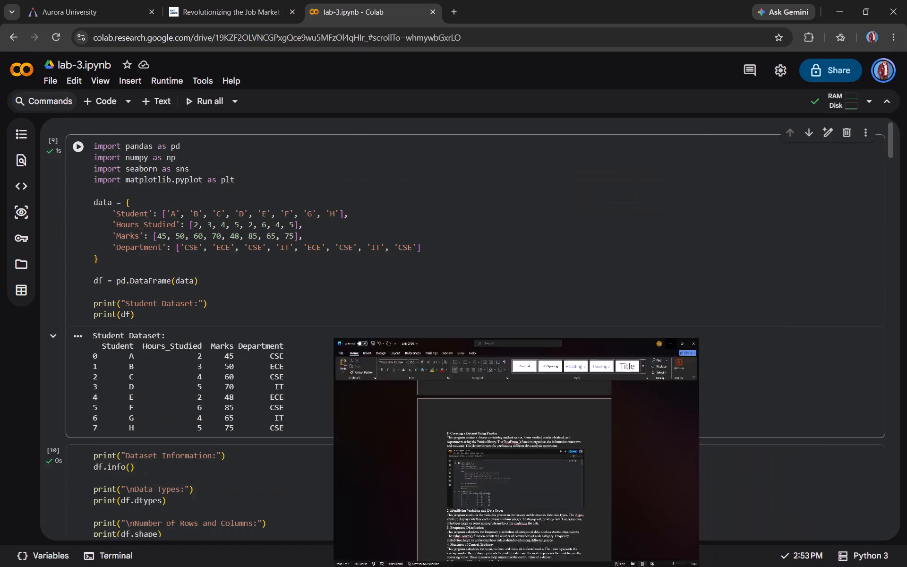
scroll(389, 283, down, 4)
click(53, 318)
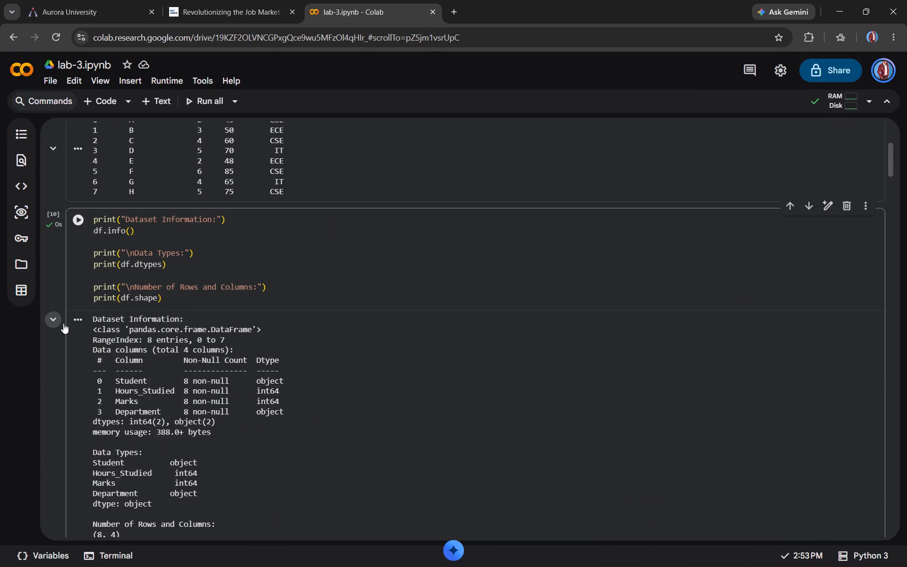
scroll(231, 336, down, 1)
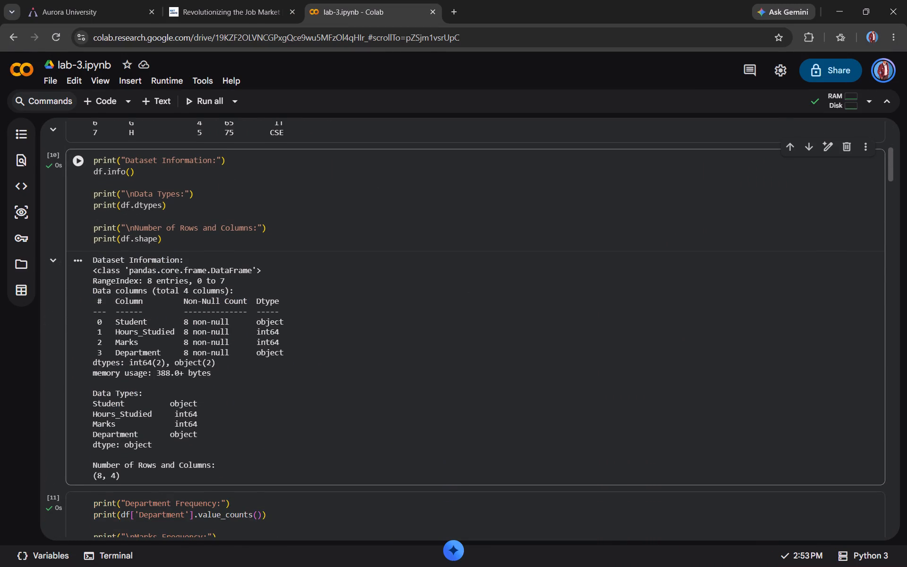
scroll(248, 320, down, 2)
scroll(248, 320, up, 1)
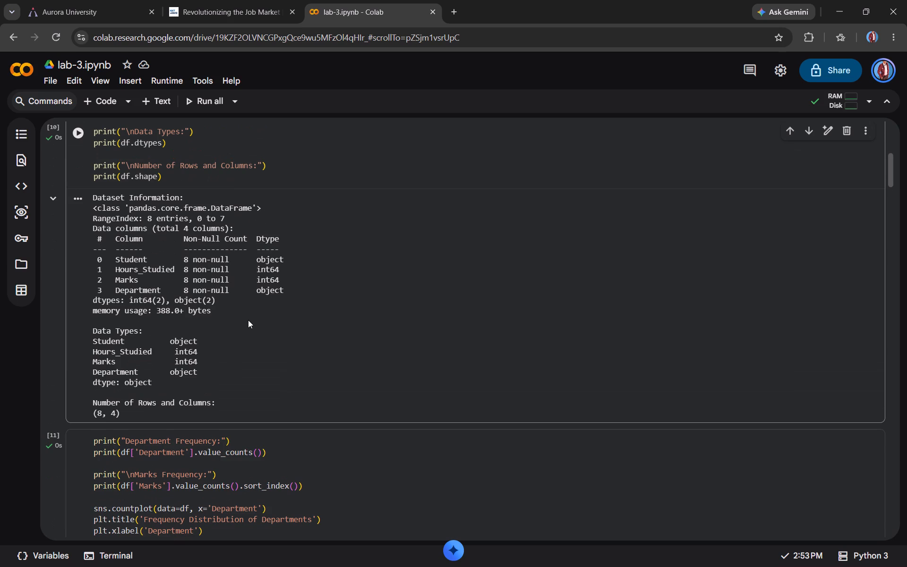
key(shift+super+s)
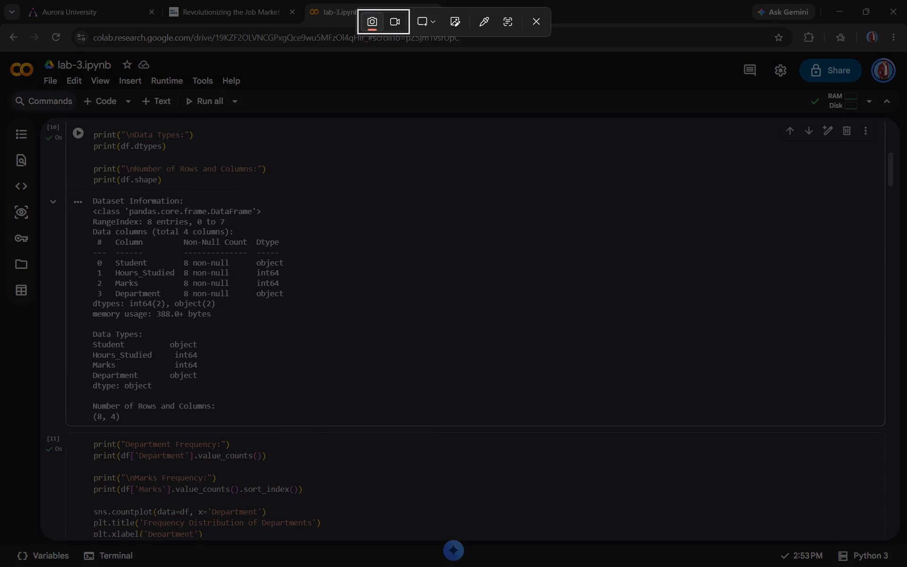
drag(0, 50, 906, 469)
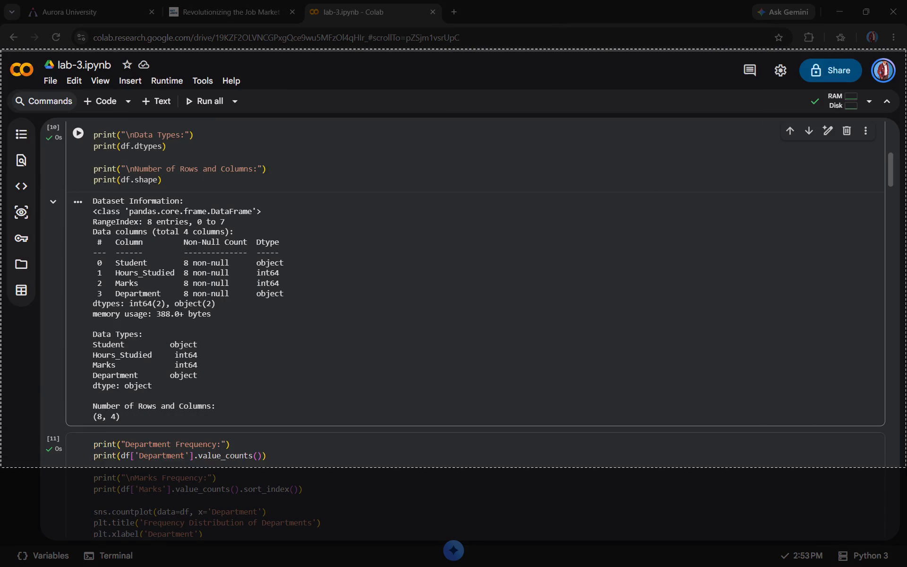
drag(906, 469, 906, 431)
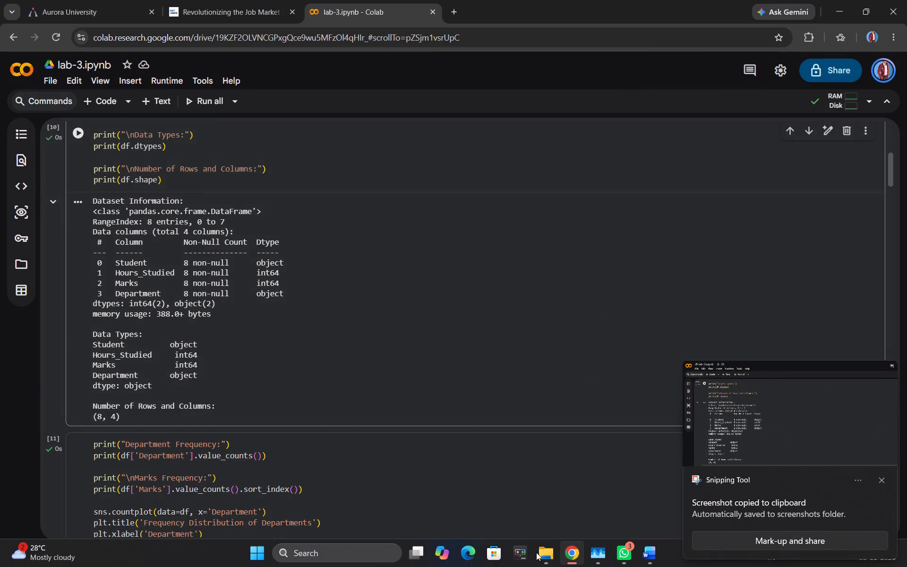
click(652, 557)
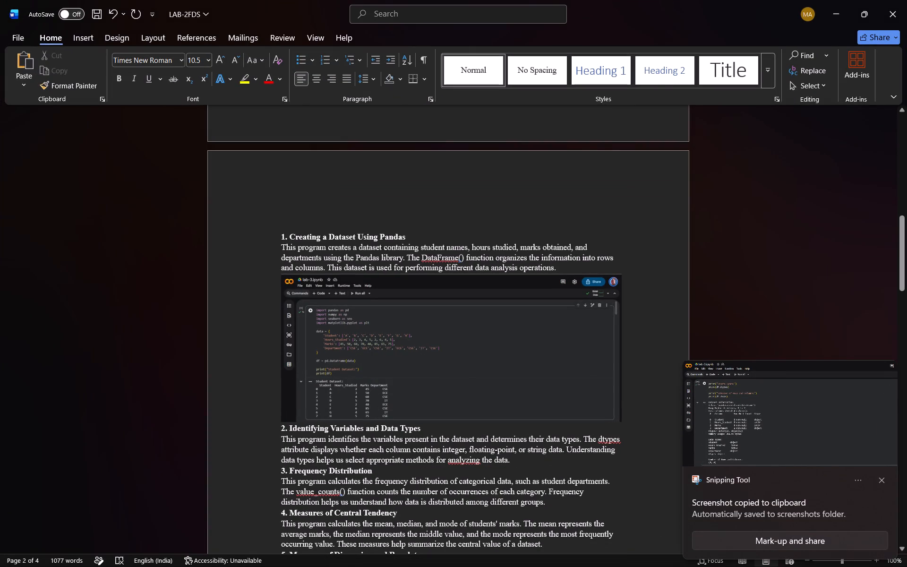
key(ctrl+v)
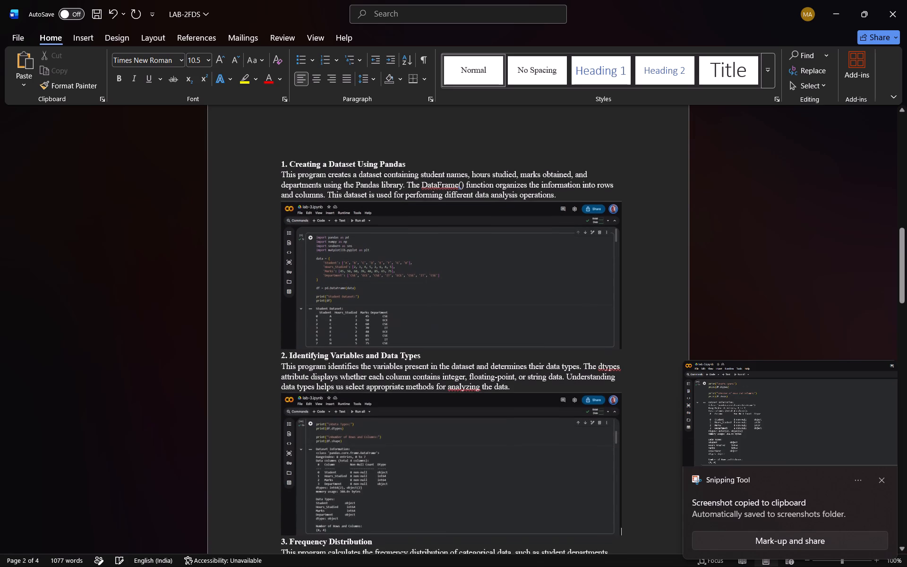
Place the text cursor after the section 3 description in Word and show the hidden output of the Department Frequency cell in Chrome.
scroll(463, 409, down, 4)
click(549, 464)
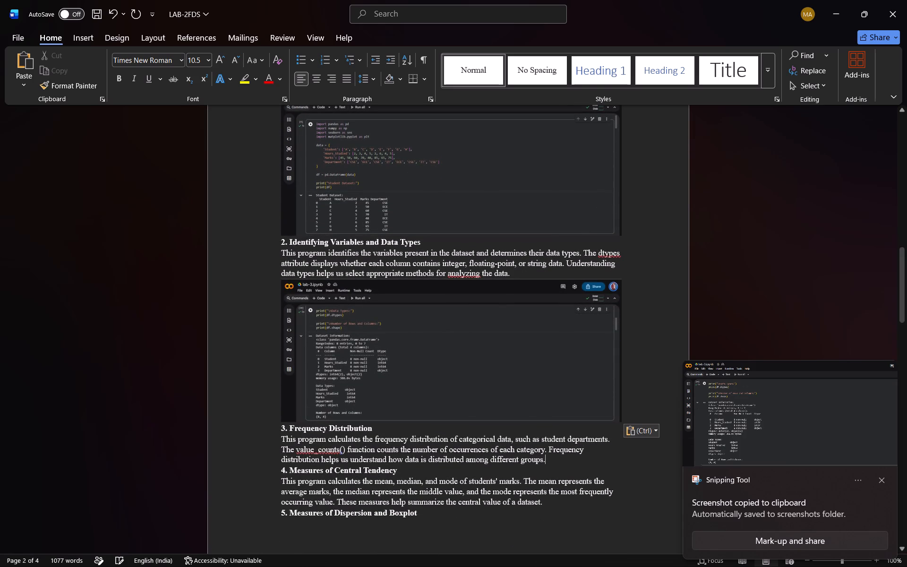
click(835, 1)
scroll(454, 255, down, 6)
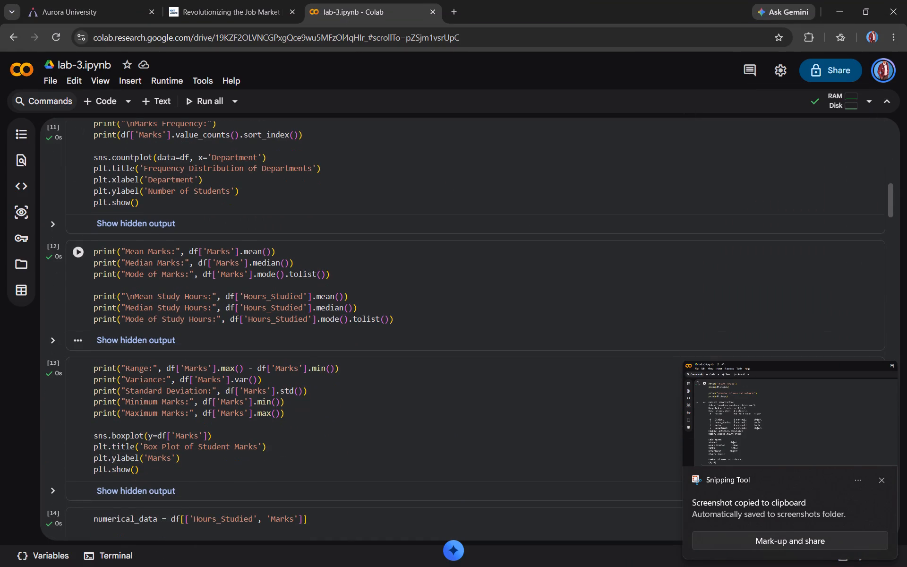
click(55, 226)
scroll(132, 273, up, 1)
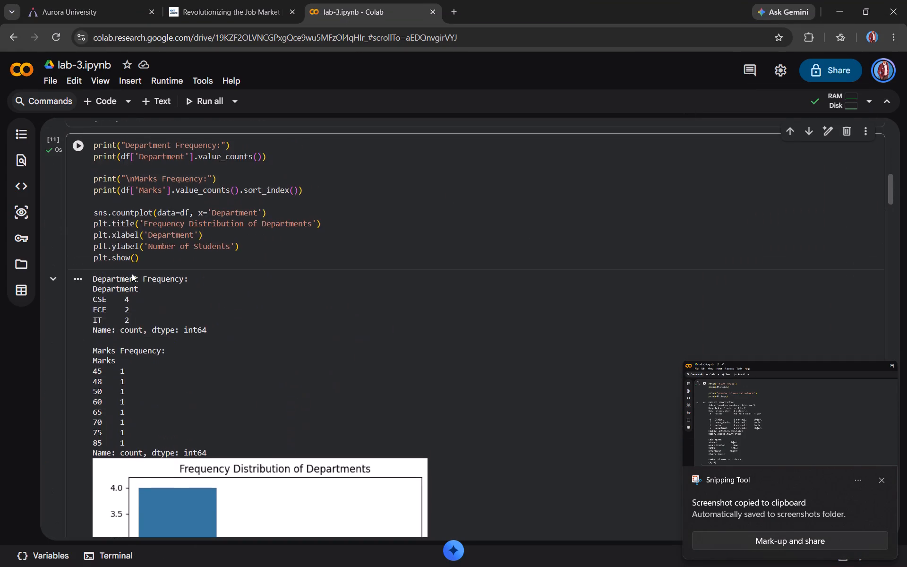
scroll(132, 274, up, 2)
scroll(132, 281, down, 2)
scroll(136, 278, up, 1)
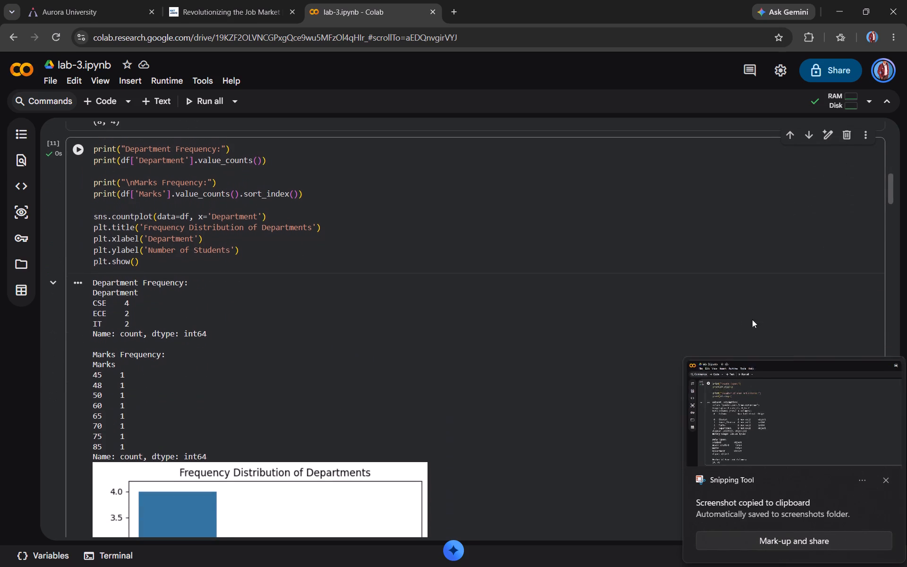
scroll(419, 295, down, 1)
scroll(422, 287, up, 1)
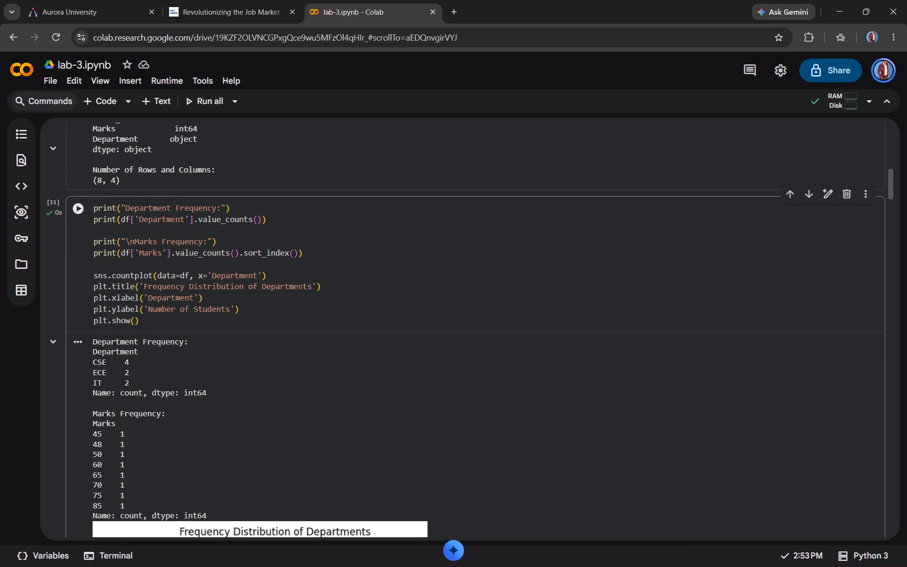
Capture only the code of the Department Frequency cell and paste the screenshot below the section 3 description in Word.
key(shift+super+s)
click(534, 24)
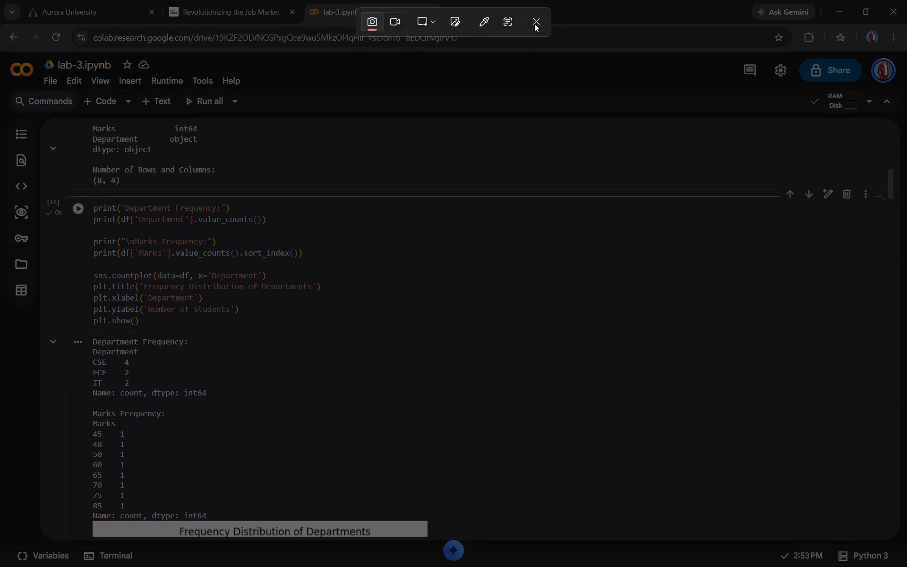
scroll(386, 170, down, 1)
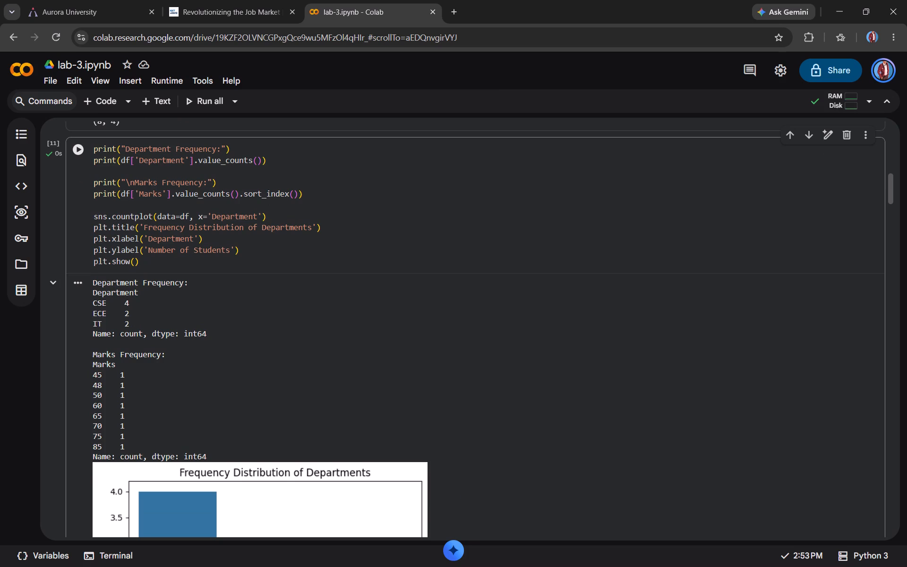
key(shift+super+s)
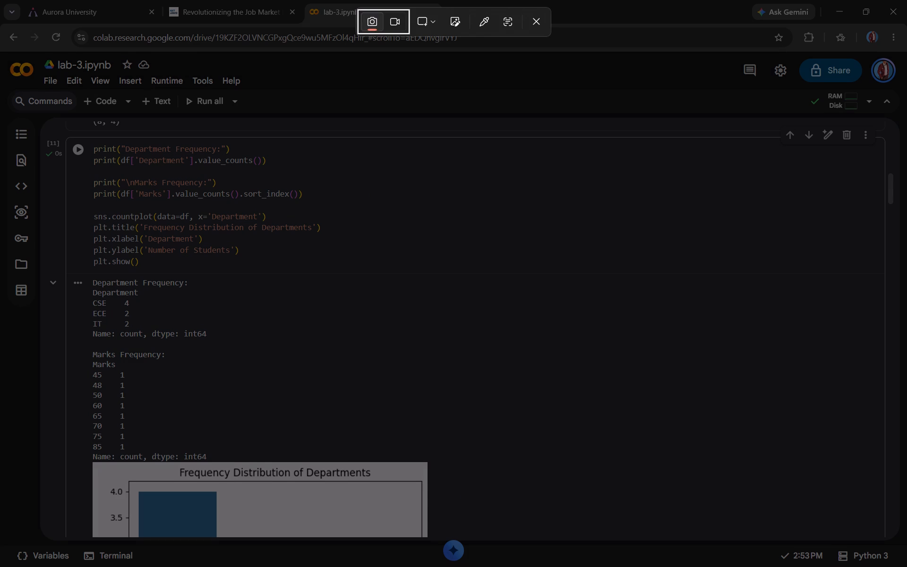
drag(2, 110, 906, 467)
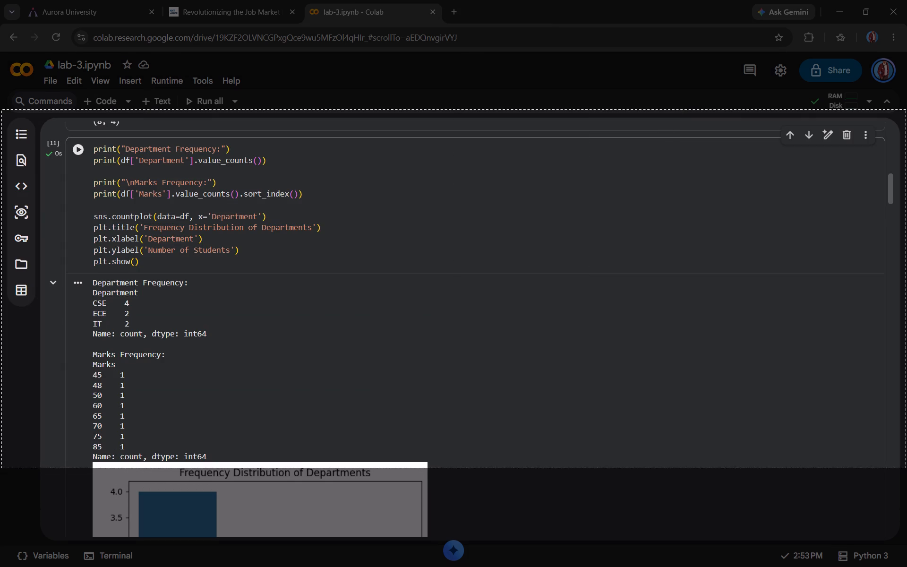
drag(906, 467, 906, 281)
click(641, 550)
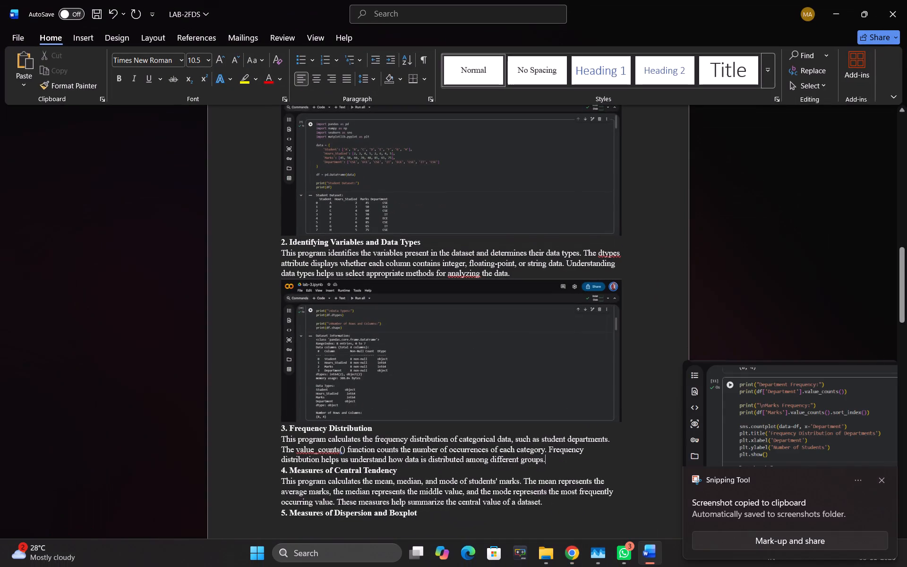
scroll(408, 418, down, 1)
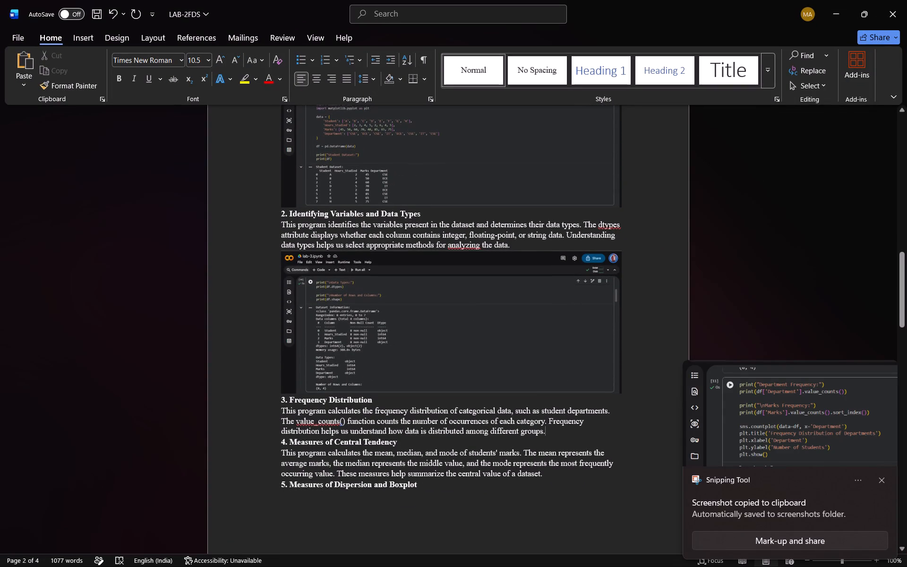
key(ctrl+v)
scroll(549, 416, down, 2)
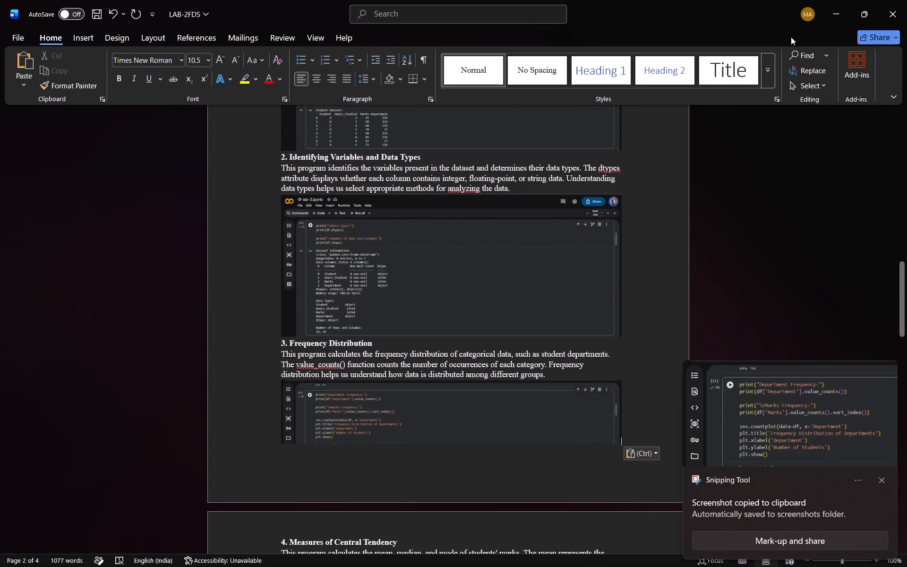
Switch to Chrome and capture the Department Frequency cell's output, including the frequency lists and the whole Frequency Distribution of Departments chart.
click(837, 7)
scroll(234, 295, down, 2)
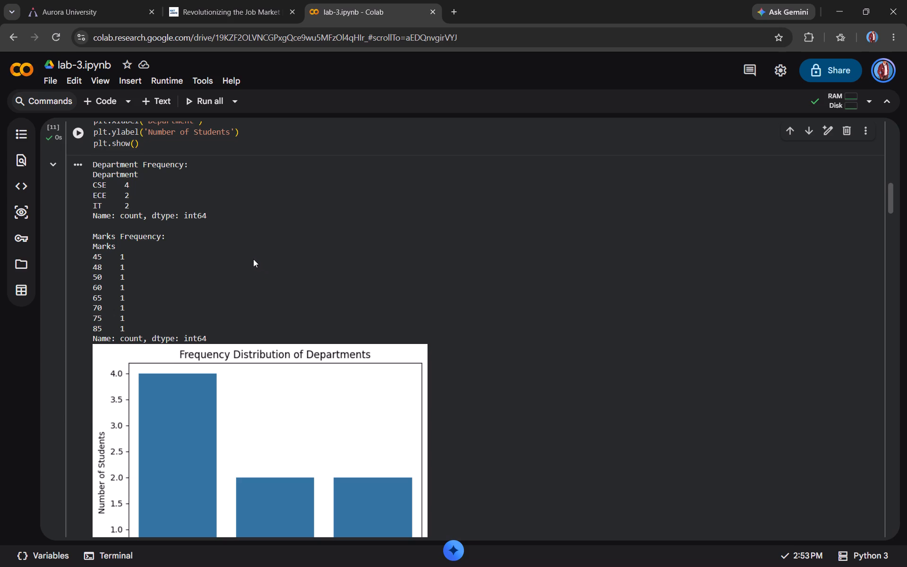
scroll(254, 258, down, 1)
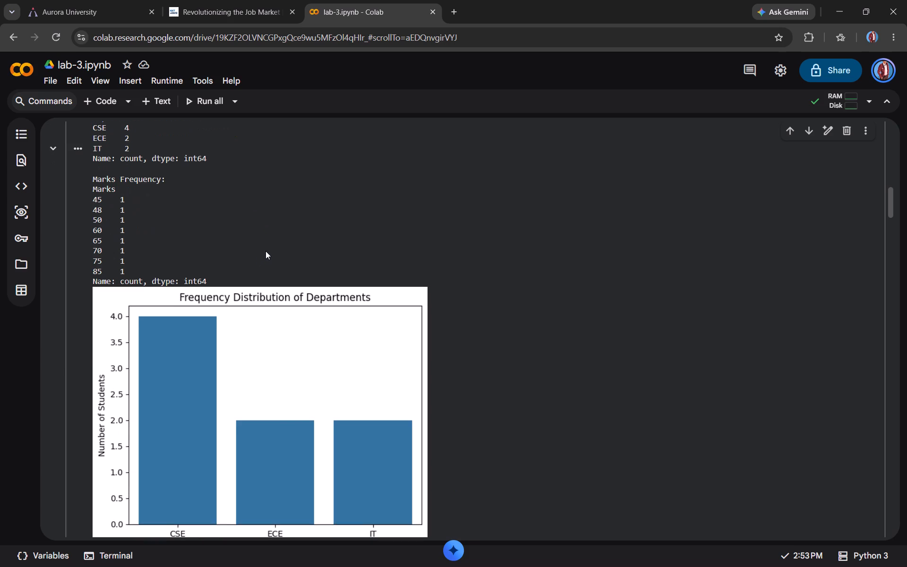
scroll(272, 254, up, 1)
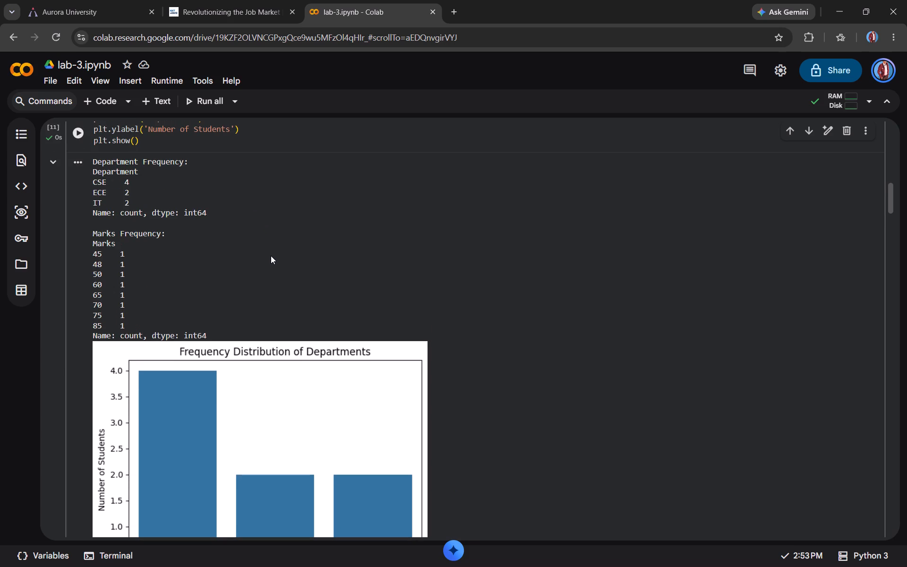
scroll(274, 251, down, 1)
ctrl+scroll(392, 249, down, 1)
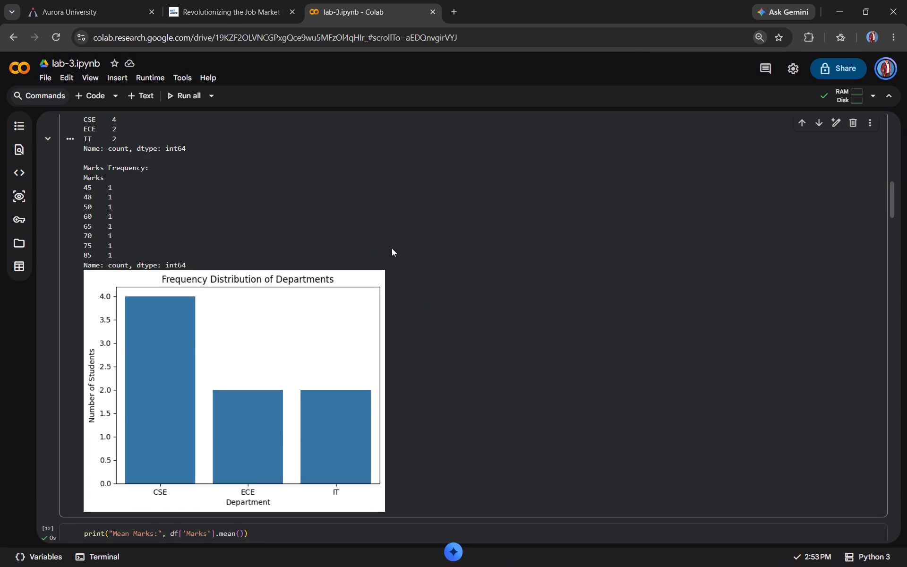
scroll(392, 248, up, 1)
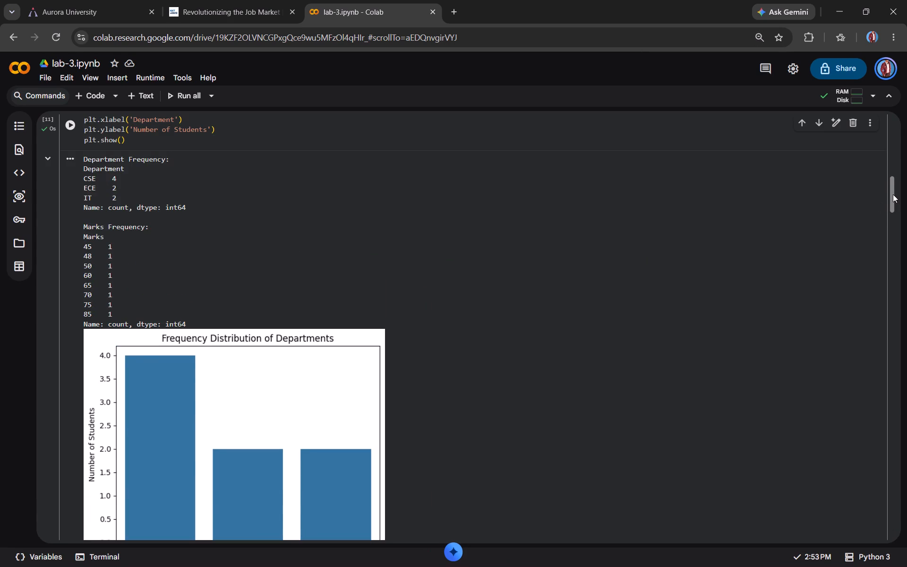
click(893, 194)
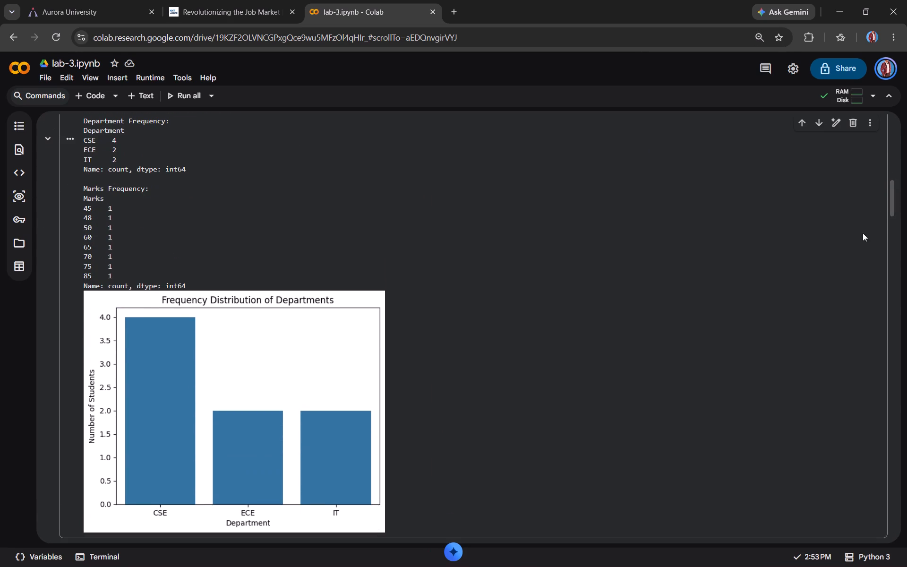
key(shift+super+s)
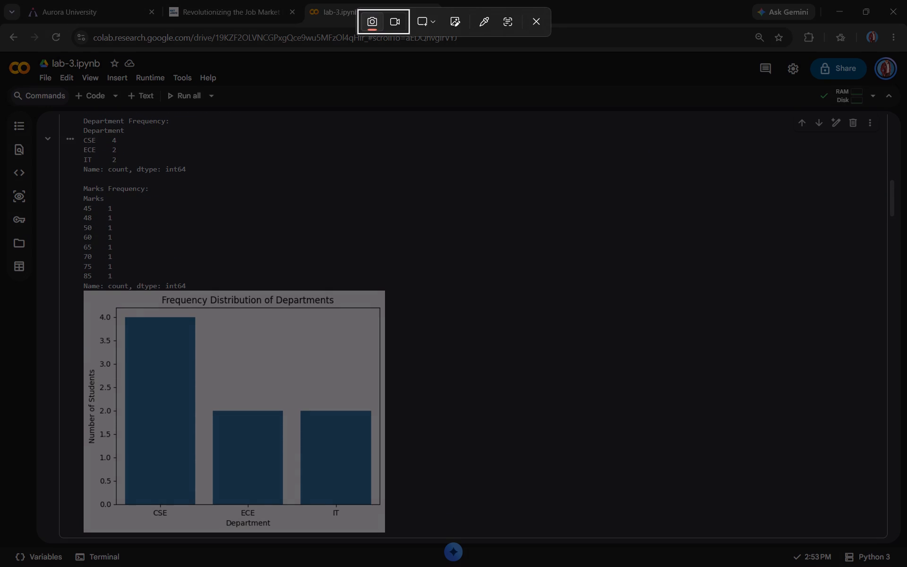
drag(0, 50, 906, 551)
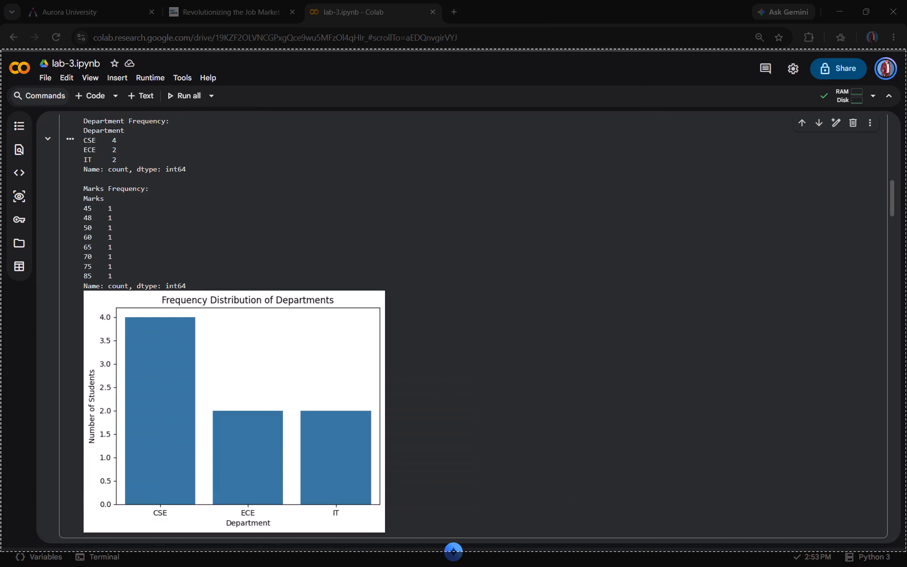
drag(906, 551, 906, 564)
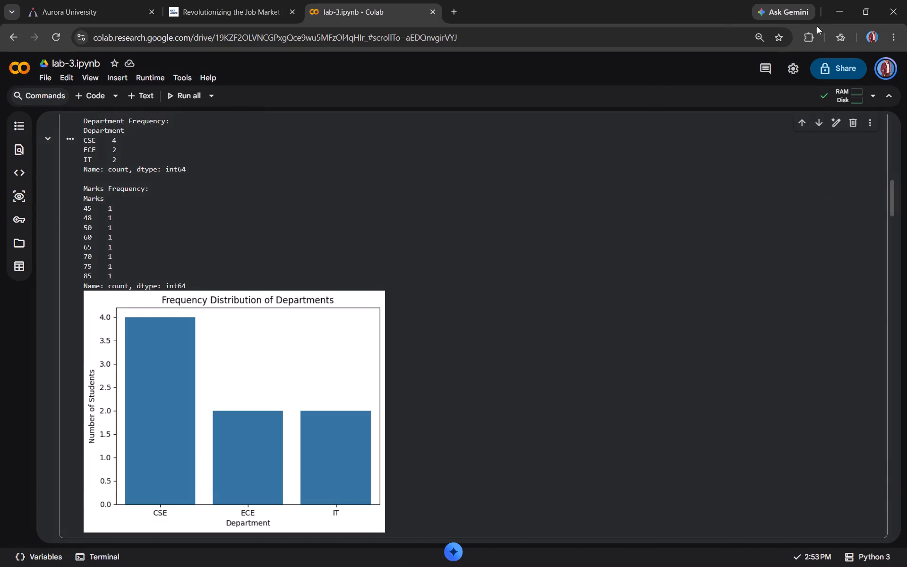
Paste the frequency output and chart screenshot in Word directly below the section 3 code screenshot.
click(647, 548)
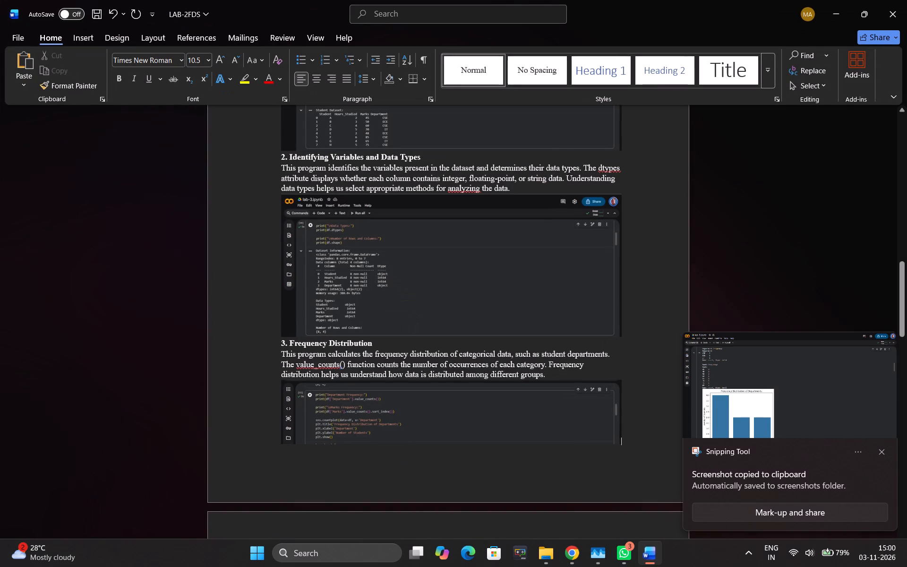
scroll(398, 413, down, 3)
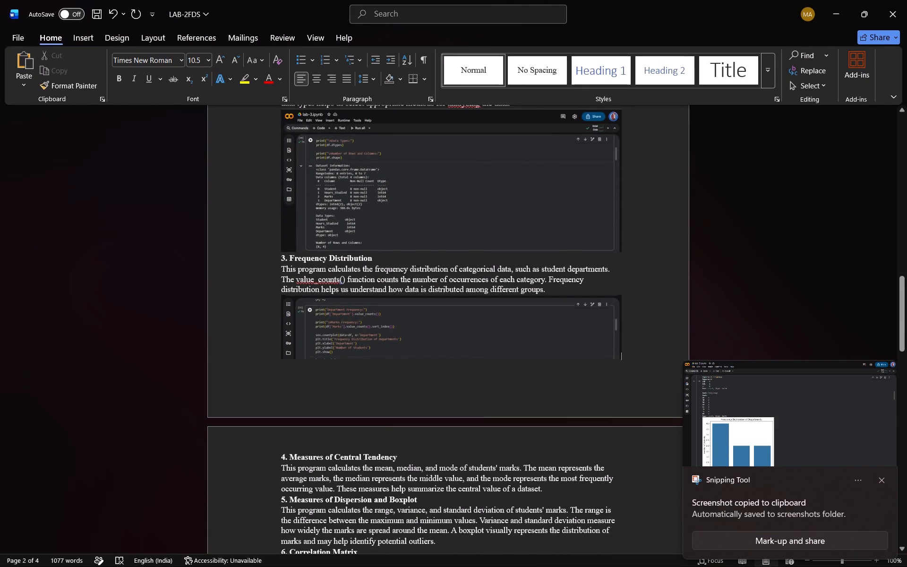
key(ctrl+v)
scroll(468, 355, down, 2)
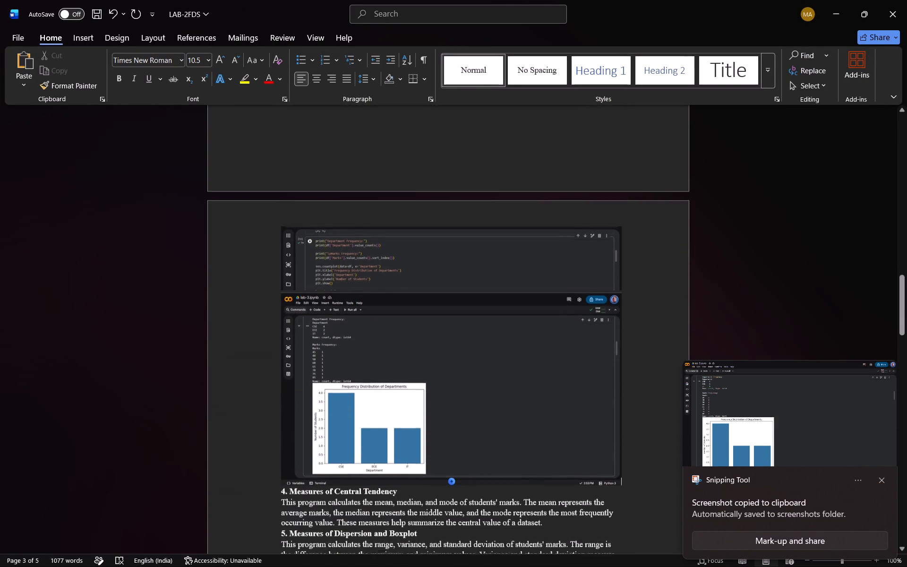
Place the text cursor after the section 4 description in Word and show the hidden output of the Mean Marks cell in Chrome.
click(548, 522)
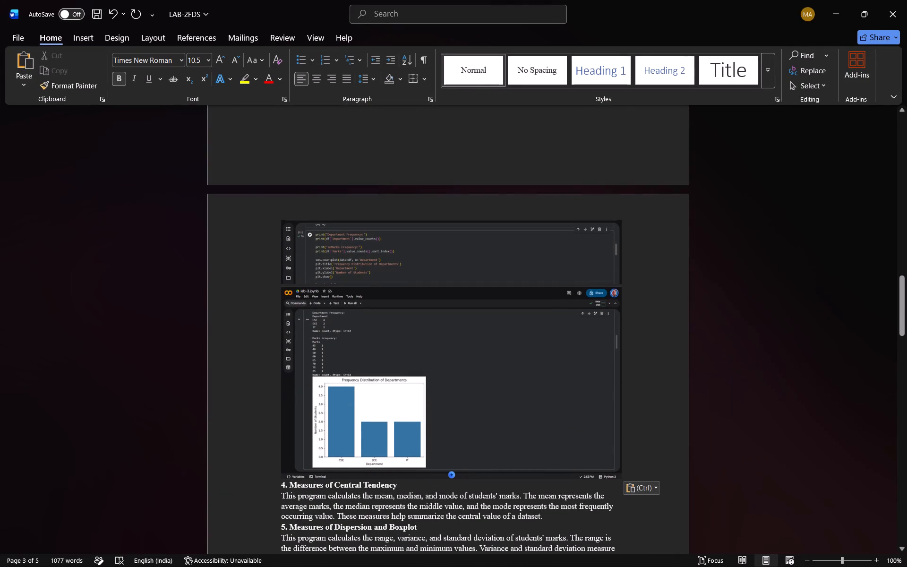
click(549, 518)
click(838, 4)
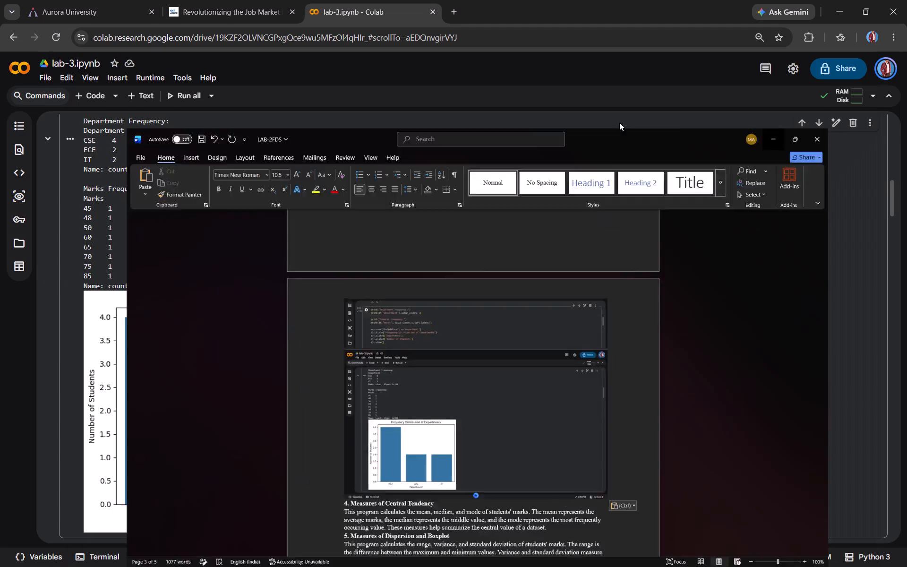
scroll(326, 288, down, 5)
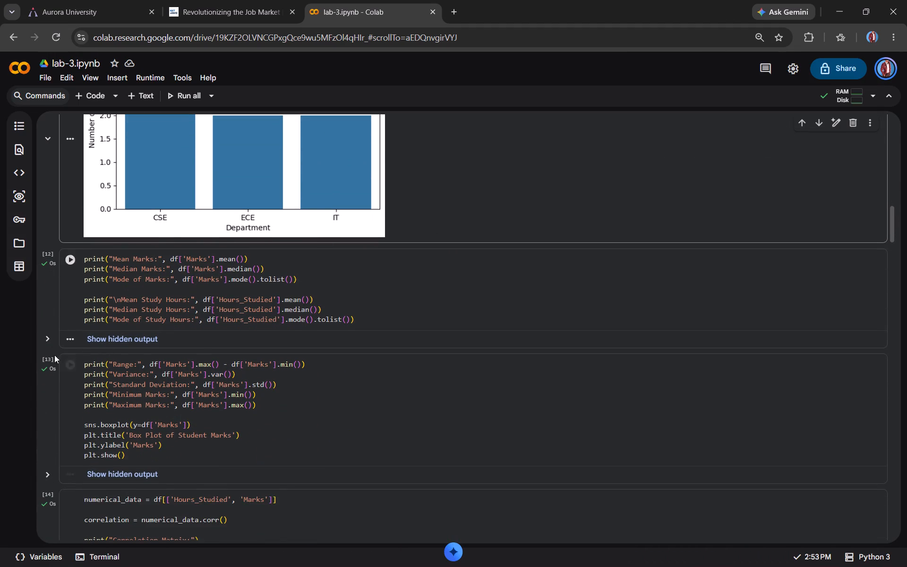
click(46, 344)
scroll(162, 361, down, 1)
scroll(206, 356, up, 1)
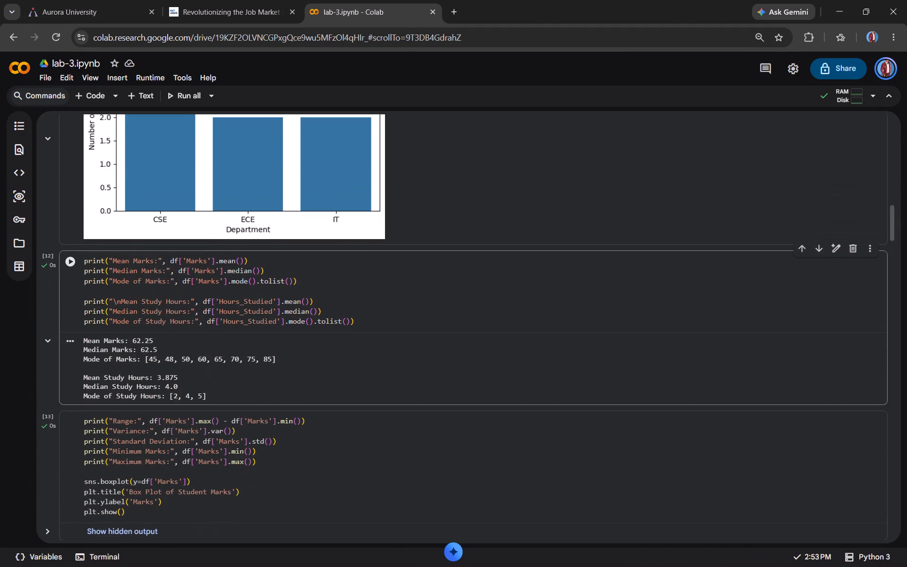
Capture the Mean Marks cell with its code and output and paste the screenshot below the section 4 description in Word.
key(shift+super+s)
click(527, 30)
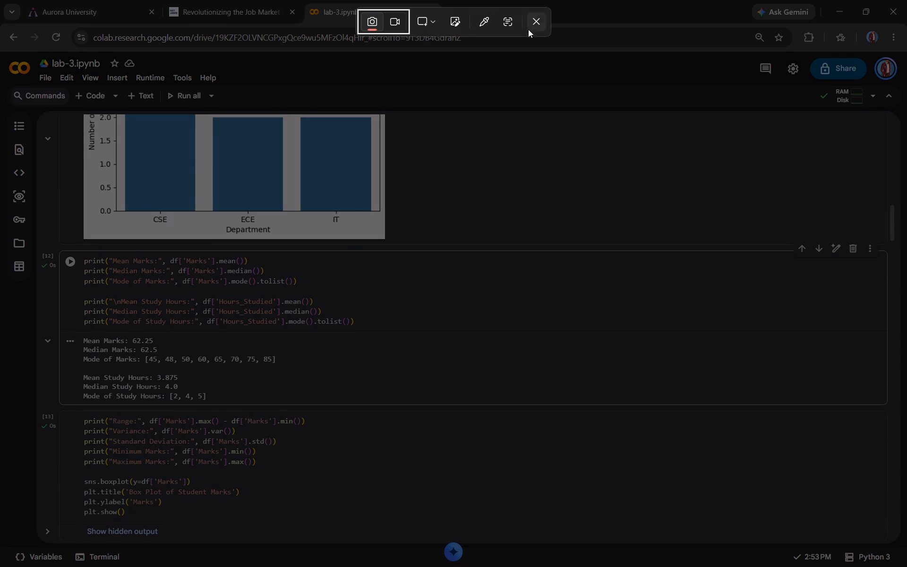
click(531, 26)
scroll(418, 100, down, 2)
scroll(529, 203, down, 1)
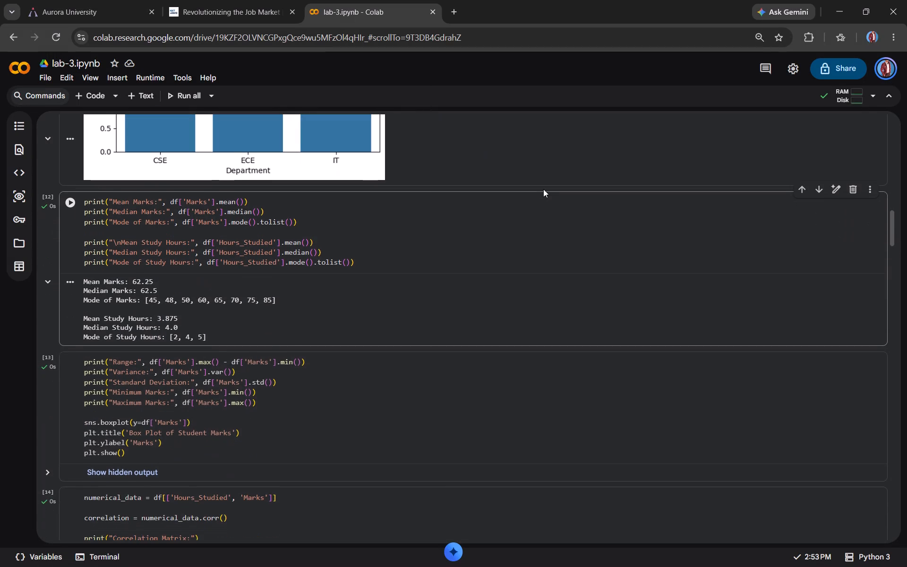
scroll(543, 189, down, 1)
key(shift+super+s)
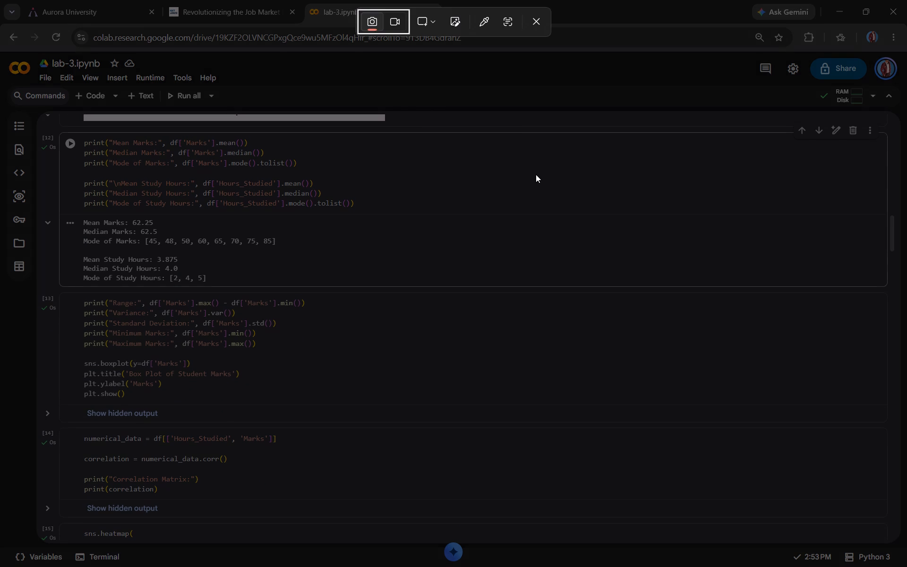
drag(0, 52, 906, 328)
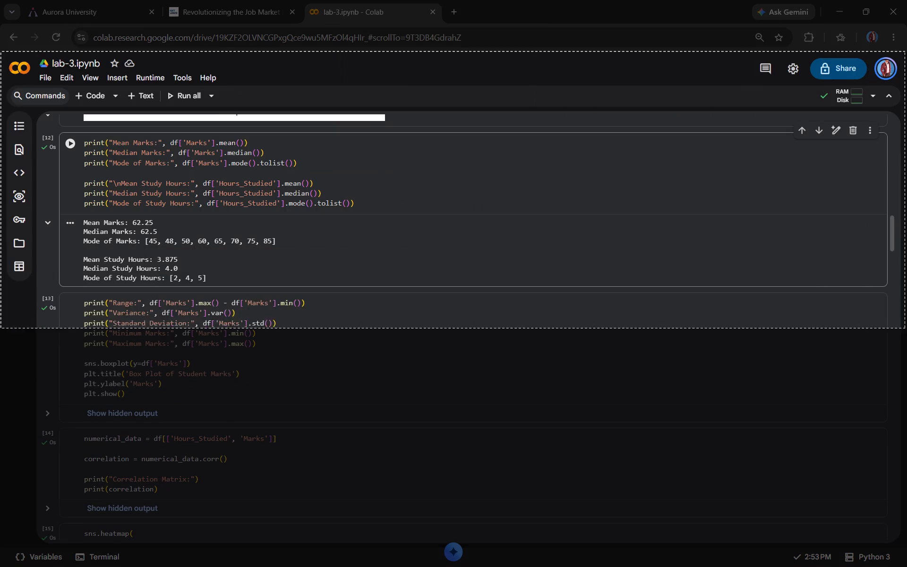
drag(906, 328, 905, 291)
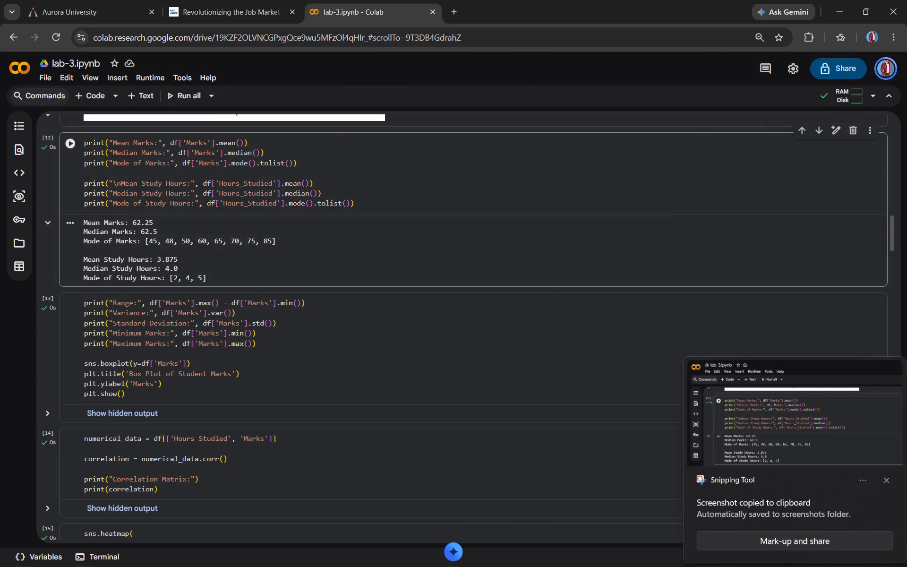
click(648, 553)
scroll(456, 425, down, 2)
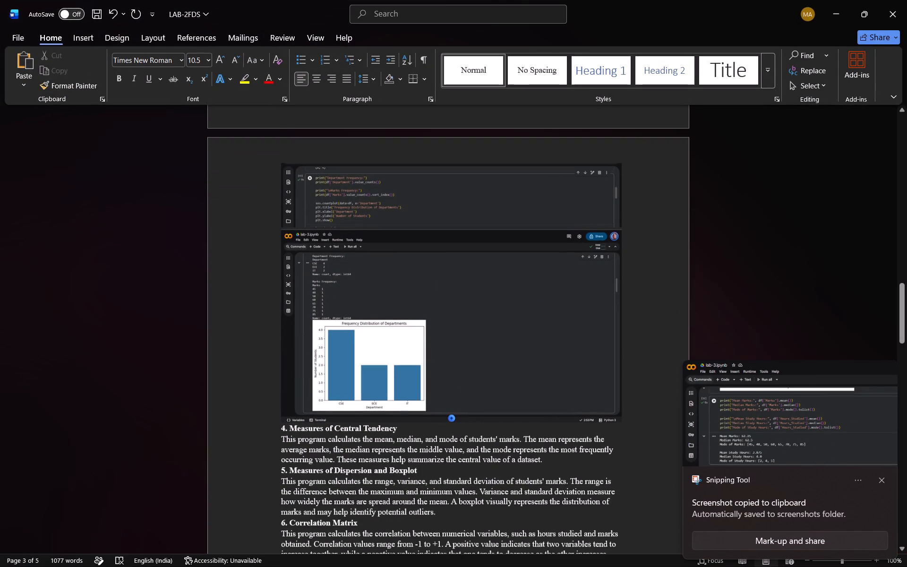
key(ctrl+v)
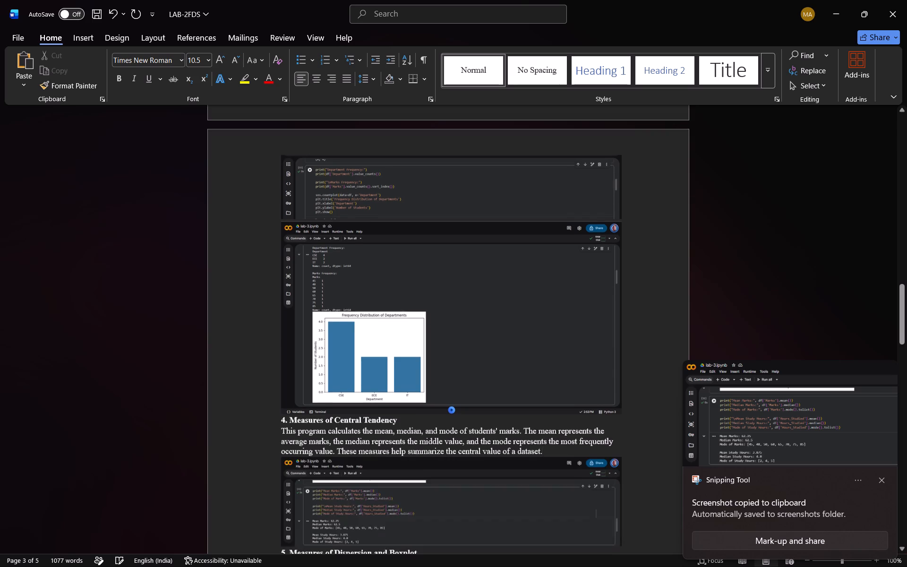
Place the text cursor after the section 5 description in Word and show the hidden output of the Range and box plot cell in Chrome.
scroll(482, 430, down, 4)
click(443, 471)
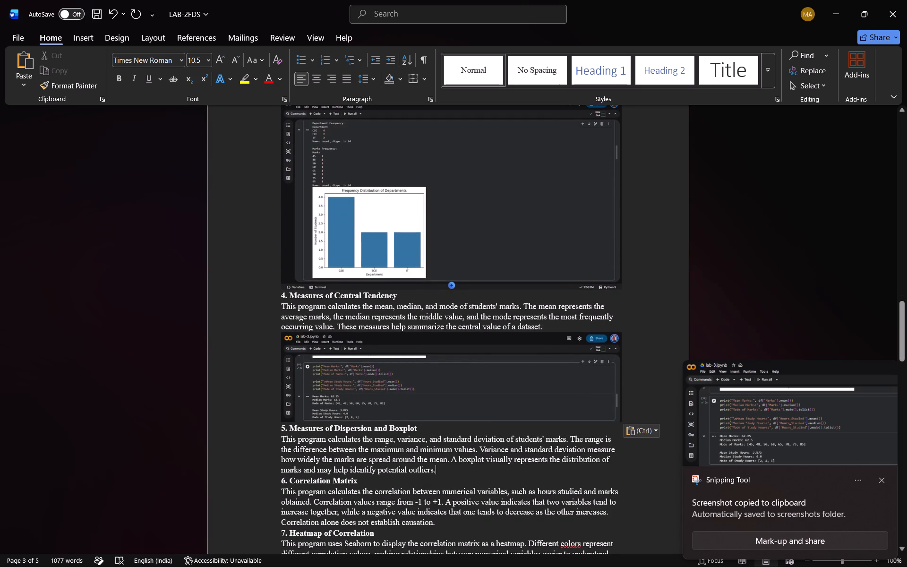
click(835, 0)
scroll(237, 234, down, 2)
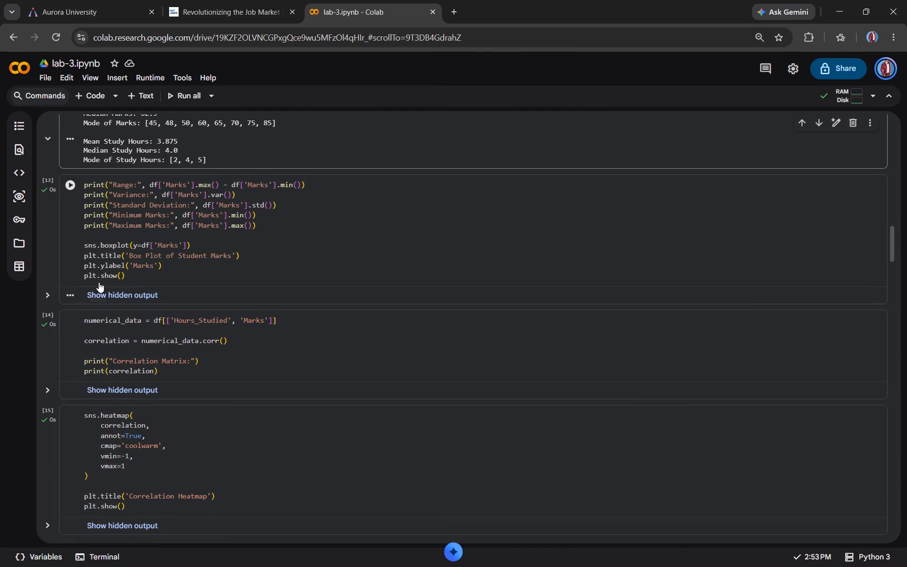
key(shift+super+s)
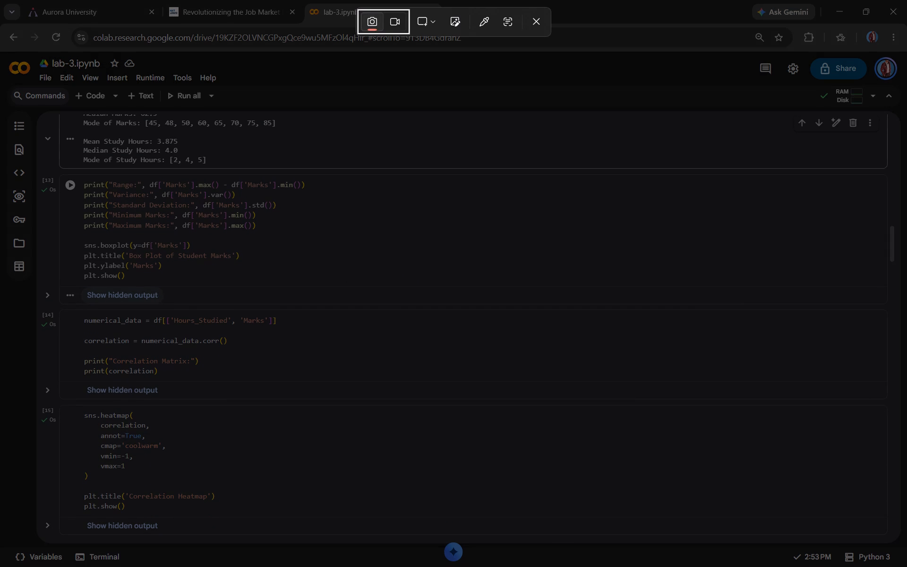
click(538, 25)
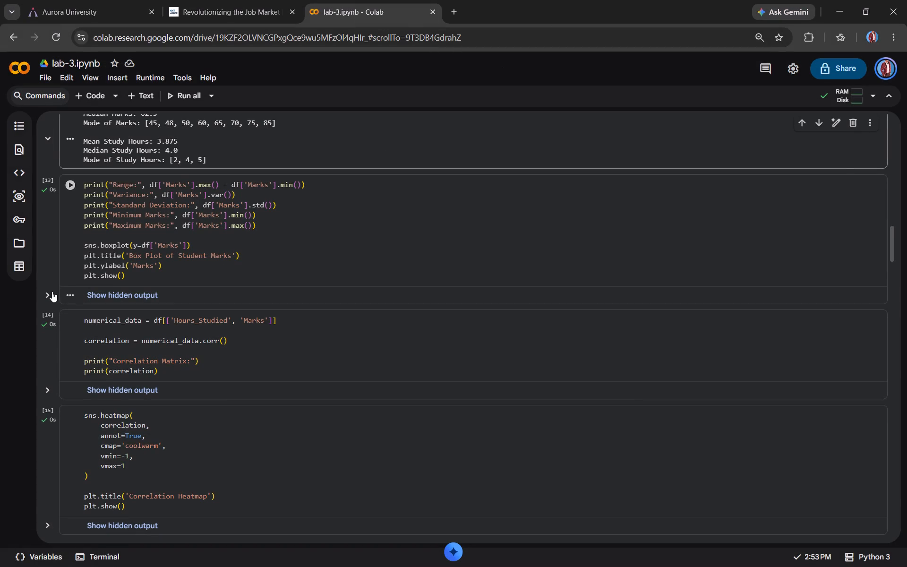
click(45, 291)
scroll(246, 295, down, 1)
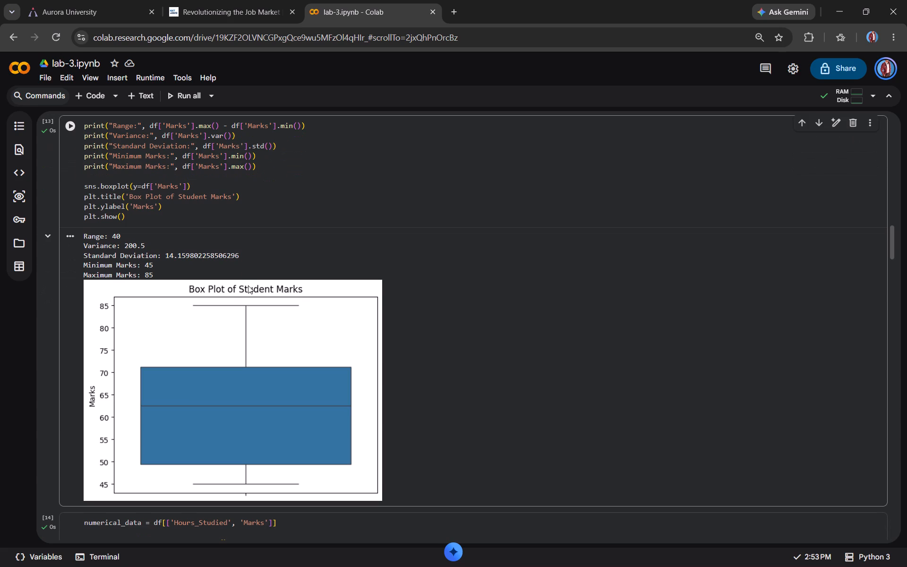
Capture the box plot cell with its code and output and paste the screenshot below the section 5 description in Word.
key(shift+super+s)
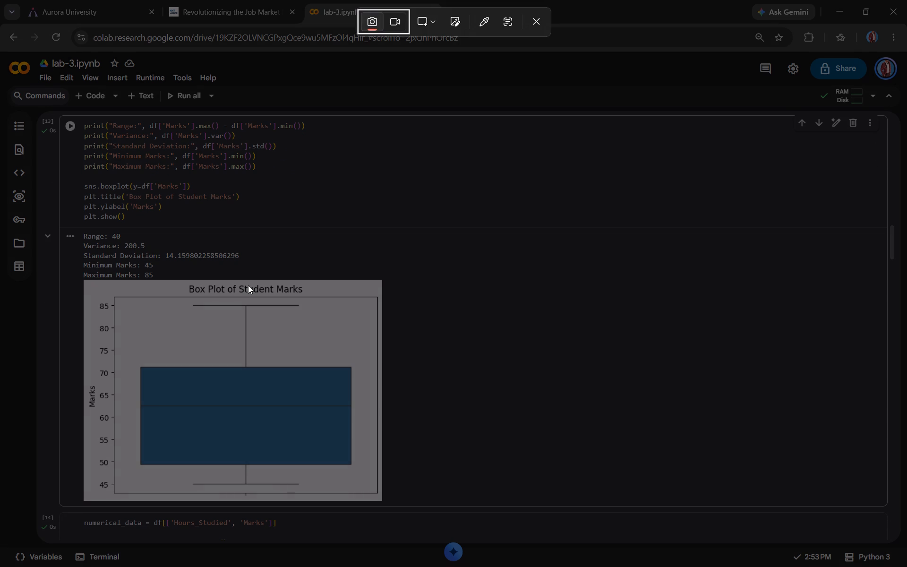
drag(0, 52, 552, 291)
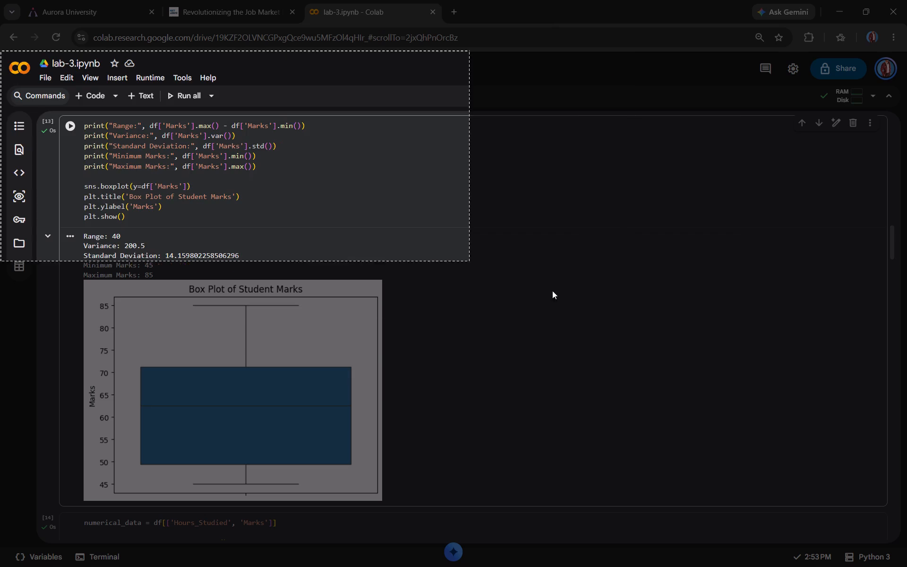
drag(552, 291, 906, 509)
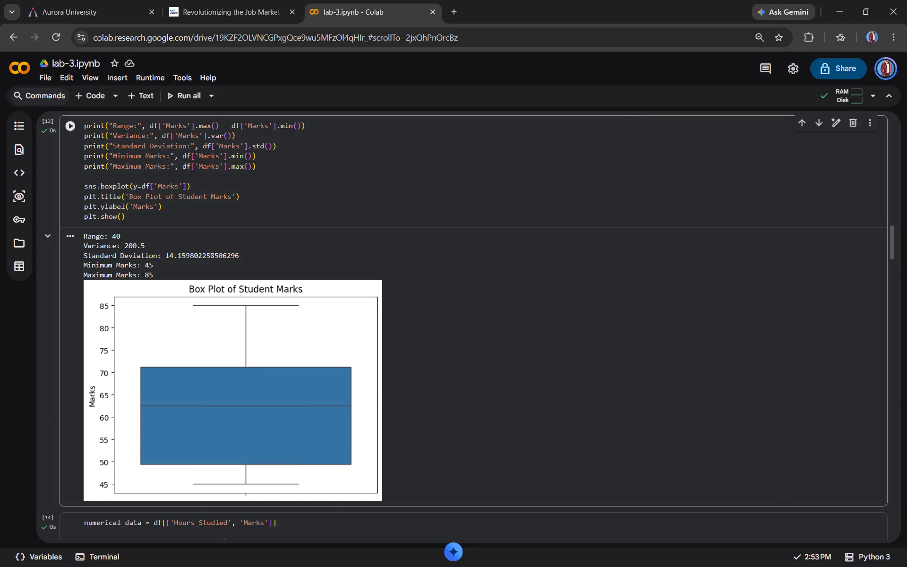
click(645, 548)
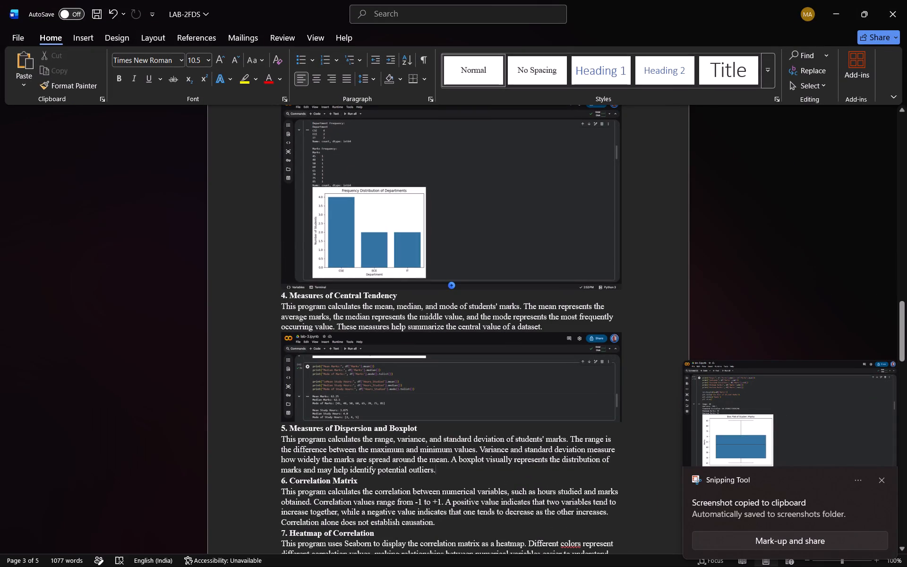
key(ctrl+v)
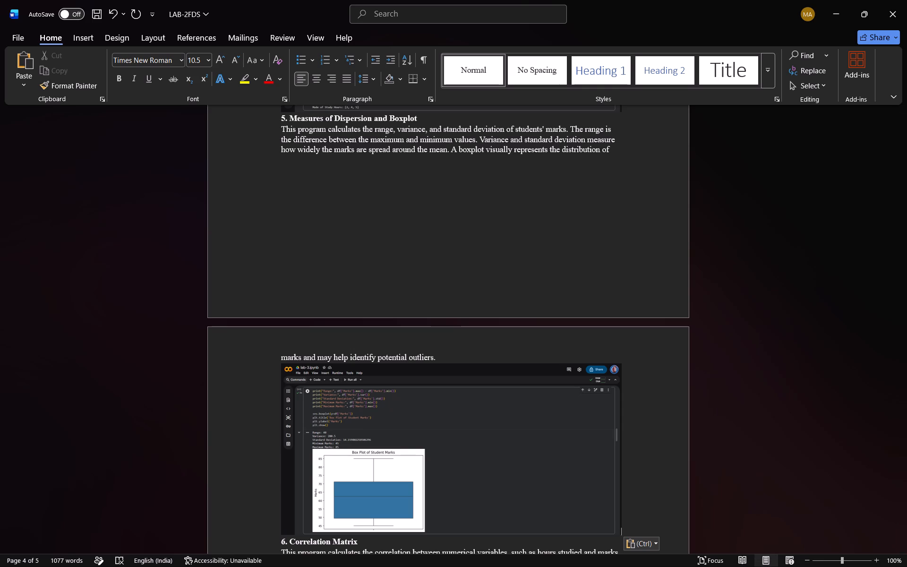
Place the text cursor after the section 6 description in Word and show the hidden output of the Correlation Matrix cell in Chrome.
scroll(443, 390, down, 3)
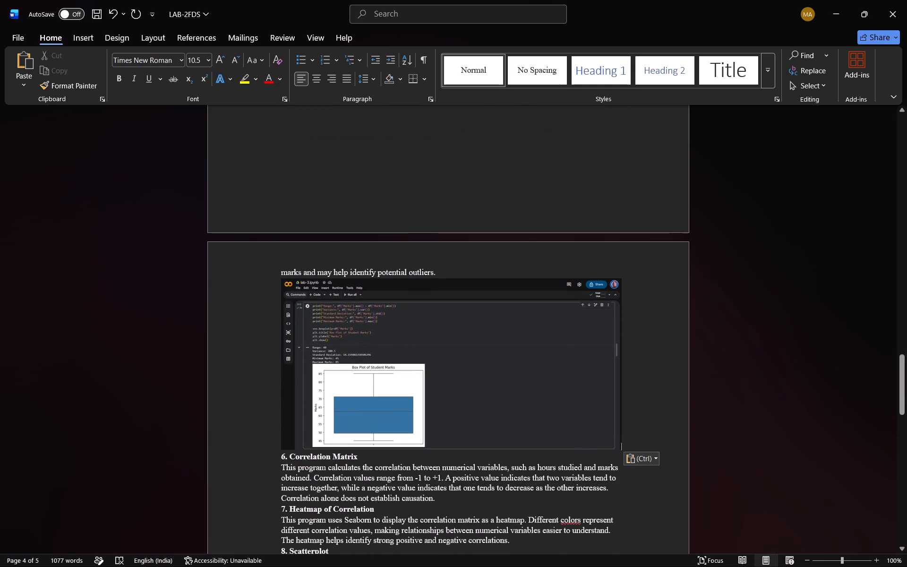
scroll(436, 381, down, 1)
scroll(426, 380, up, 2)
scroll(430, 382, down, 2)
click(439, 470)
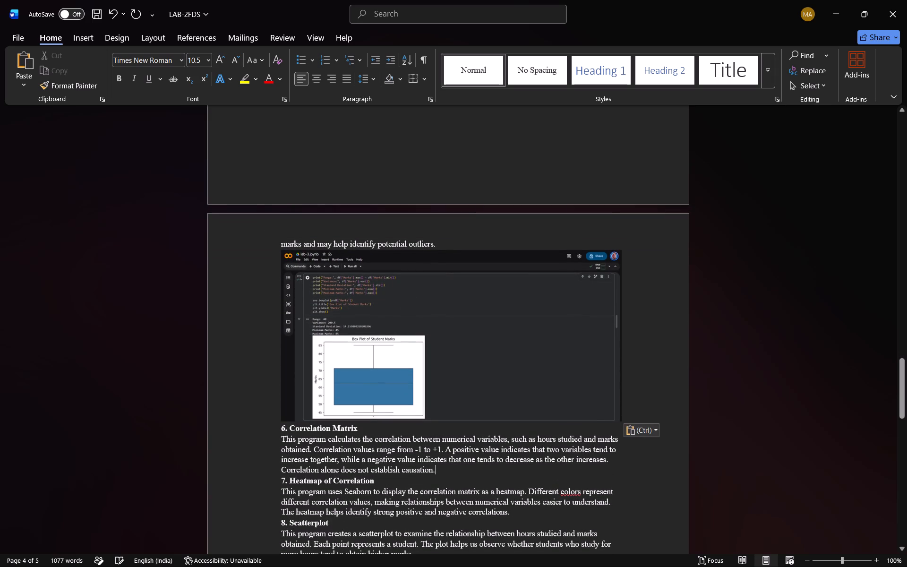
click(839, 2)
scroll(324, 360, down, 2)
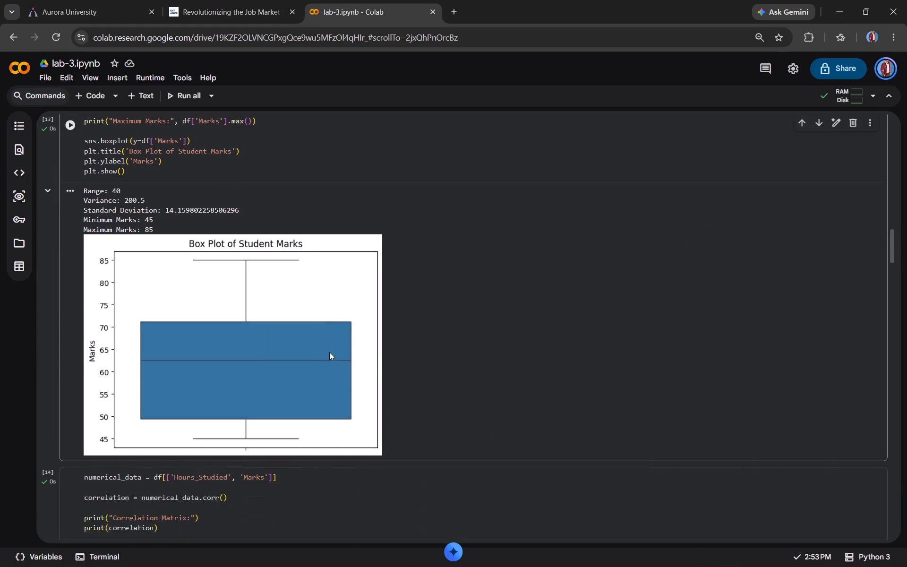
scroll(329, 352, down, 2)
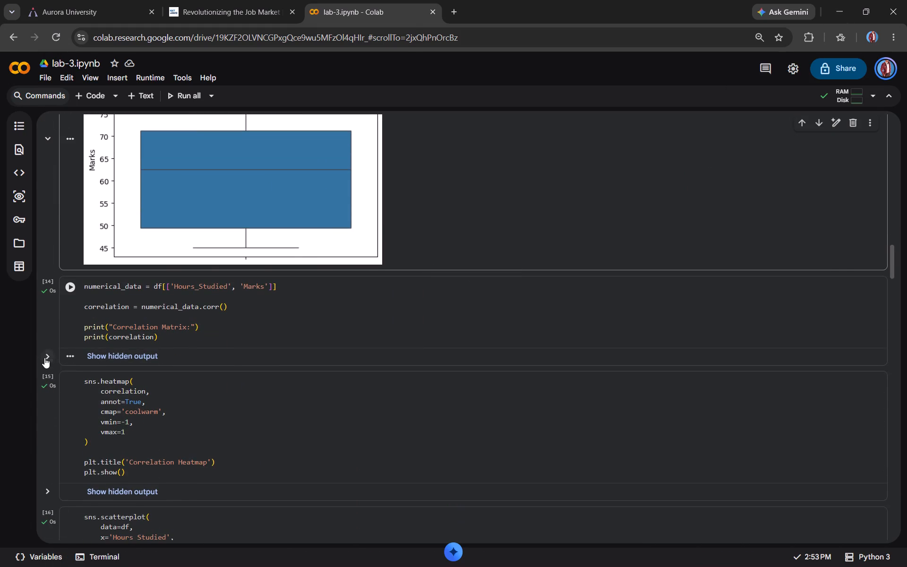
click(44, 358)
scroll(184, 387, down, 2)
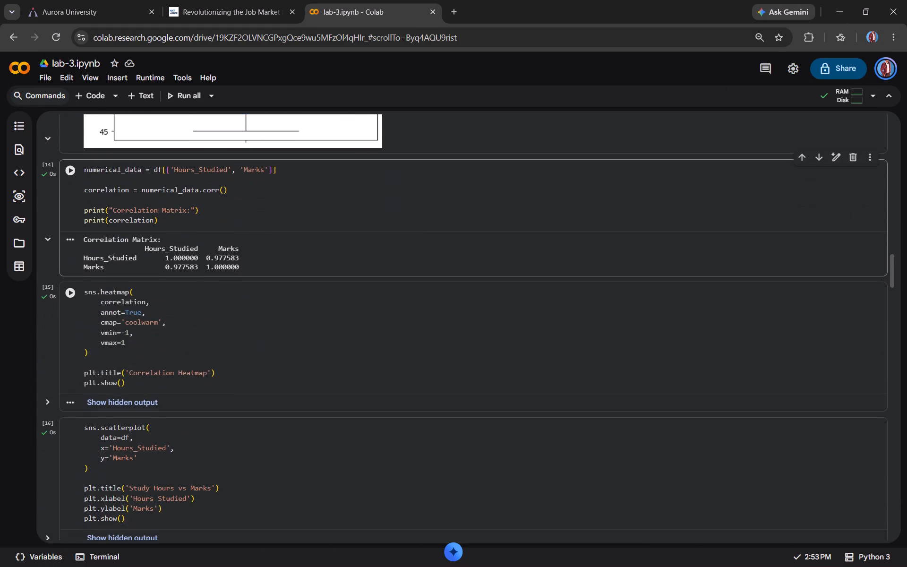
scroll(218, 361, down, 1)
scroll(218, 361, up, 1)
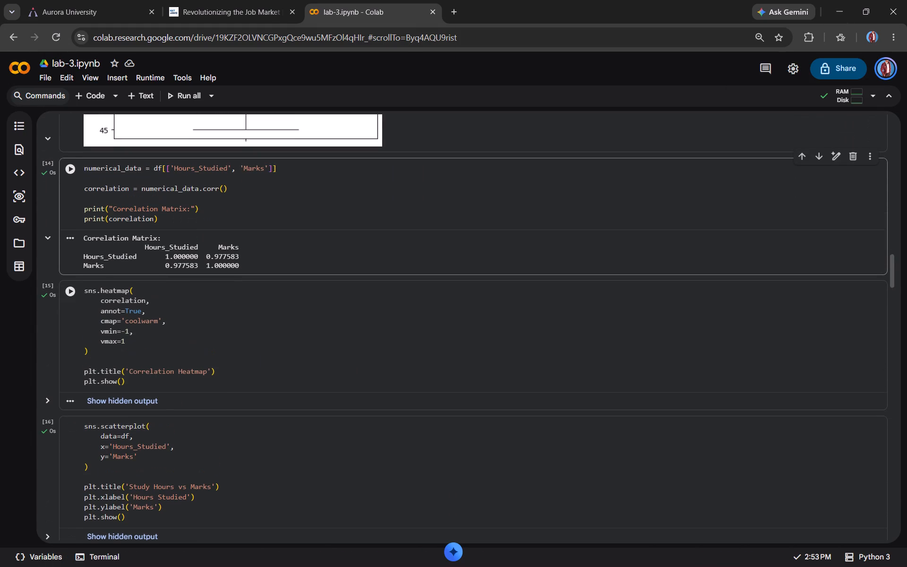
Capture the Correlation Matrix cell with its code and output and paste the screenshot below the section 6 description in Word.
key(shift+super+s)
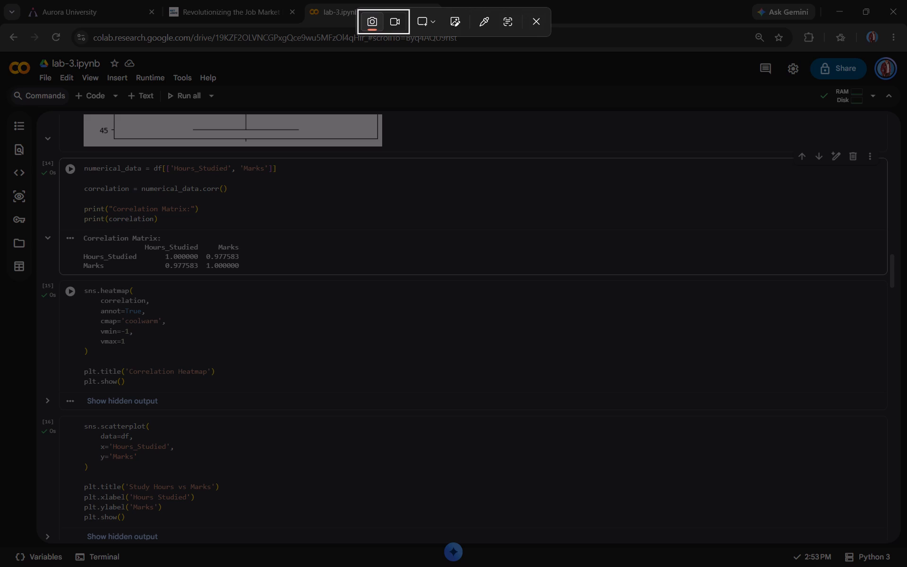
drag(0, 53, 906, 279)
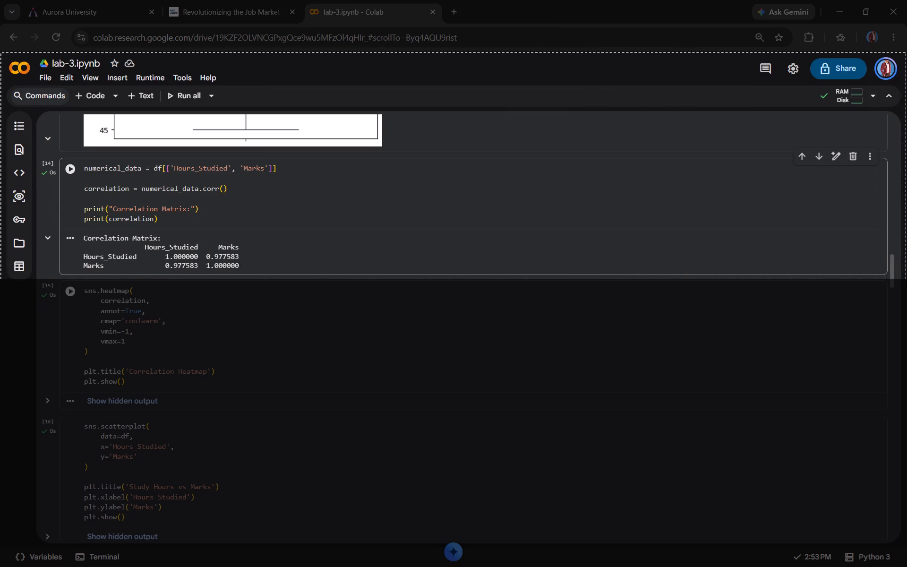
drag(906, 279, 906, 278)
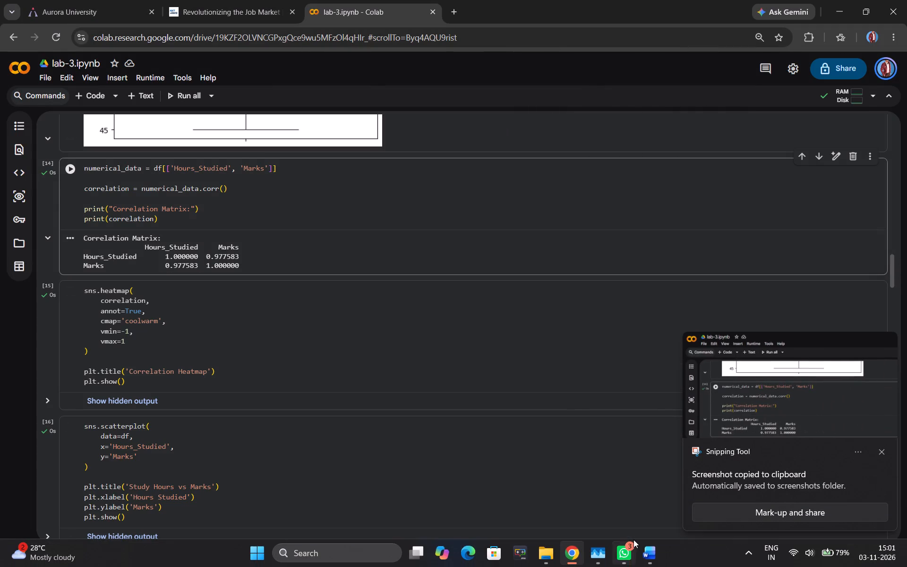
click(645, 545)
scroll(480, 414, down, 1)
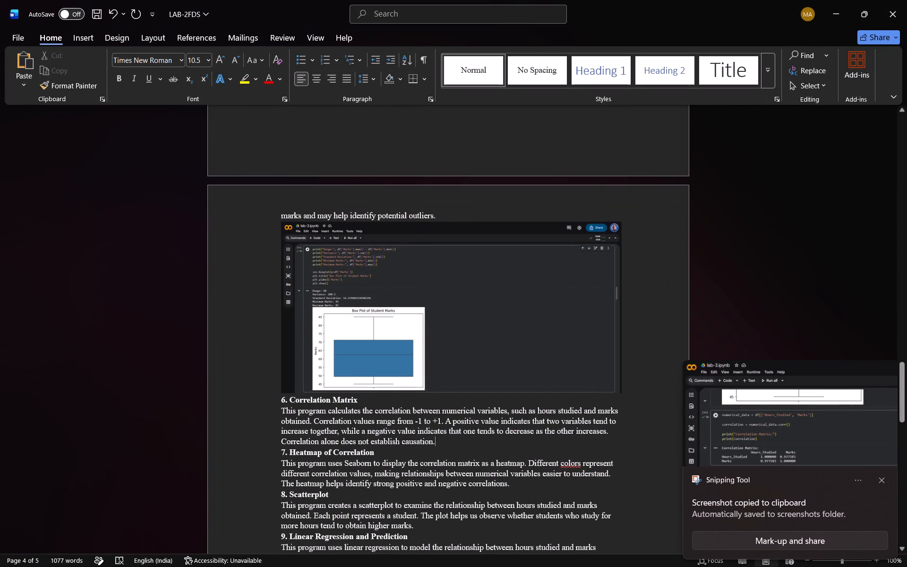
key(ctrl+v)
Place the text cursor after the section 7 description in Word and show the hidden output of the Correlation Heatmap cell in Chrome.
scroll(443, 445, down, 5)
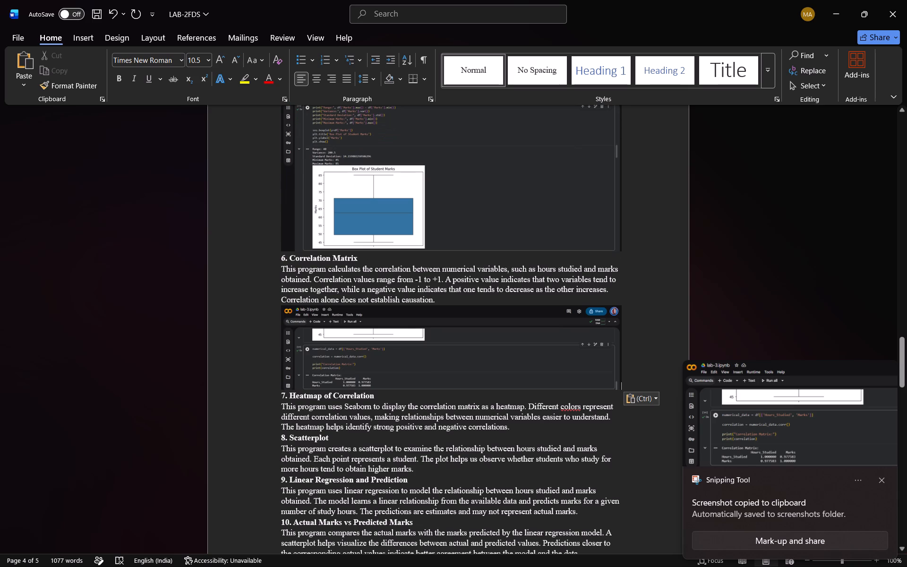
click(514, 430)
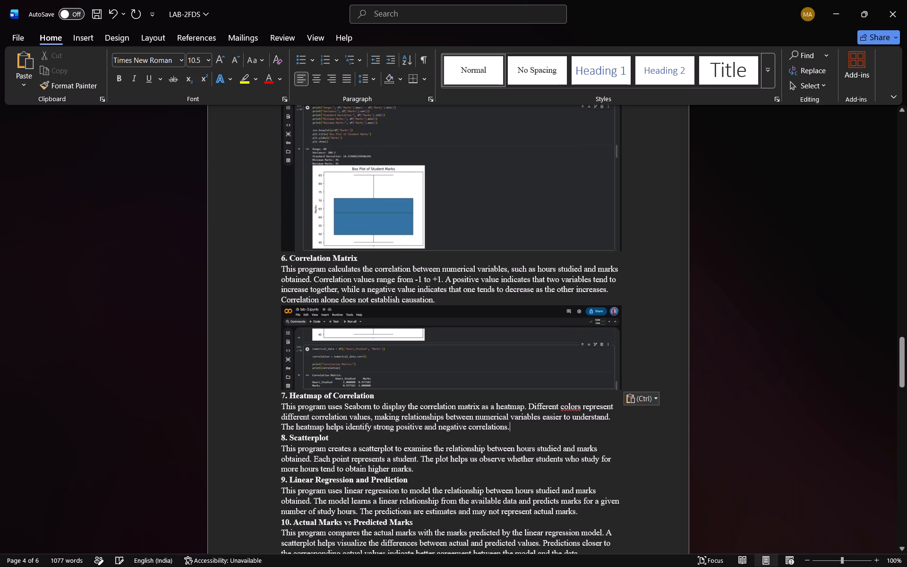
click(843, 1)
scroll(188, 263, down, 1)
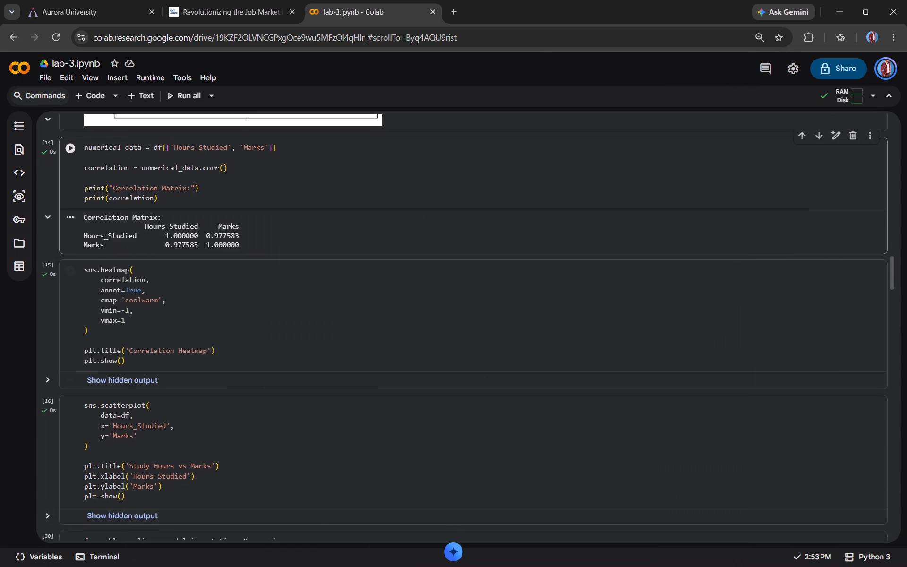
scroll(185, 266, down, 1)
click(92, 288)
scroll(147, 323, up, 1)
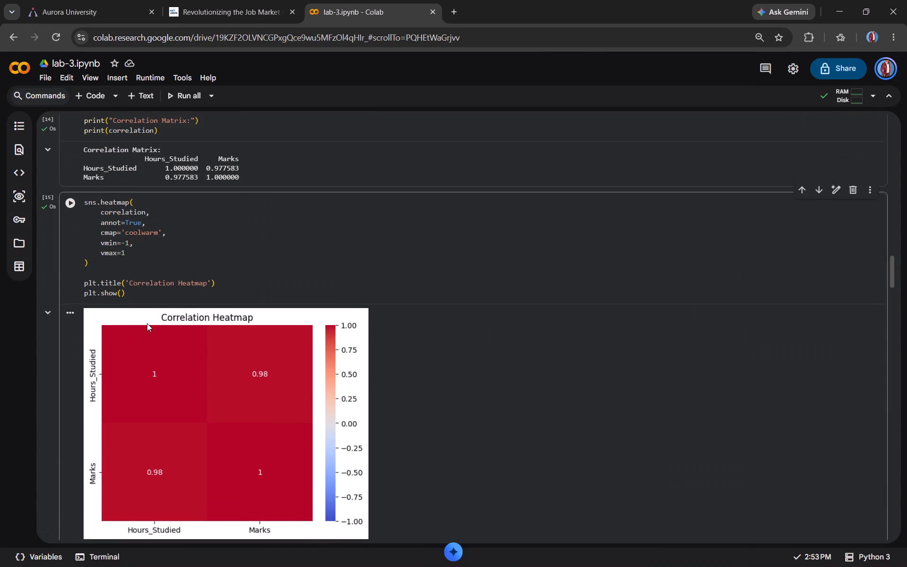
scroll(150, 319, down, 2)
scroll(150, 314, up, 1)
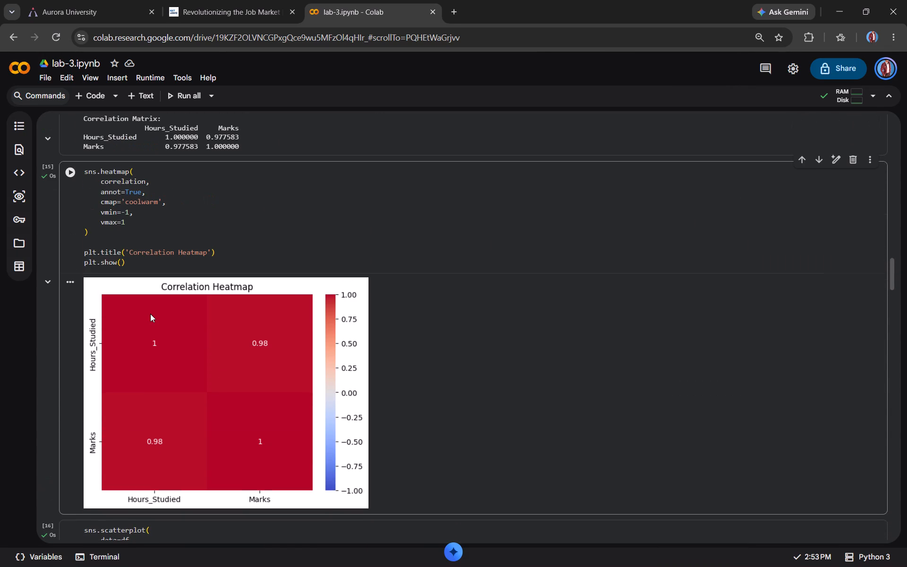
Capture the heatmap cell with its code and whole Correlation Heatmap chart and paste the screenshot below the section 7 description in Word.
key(shift+super+s)
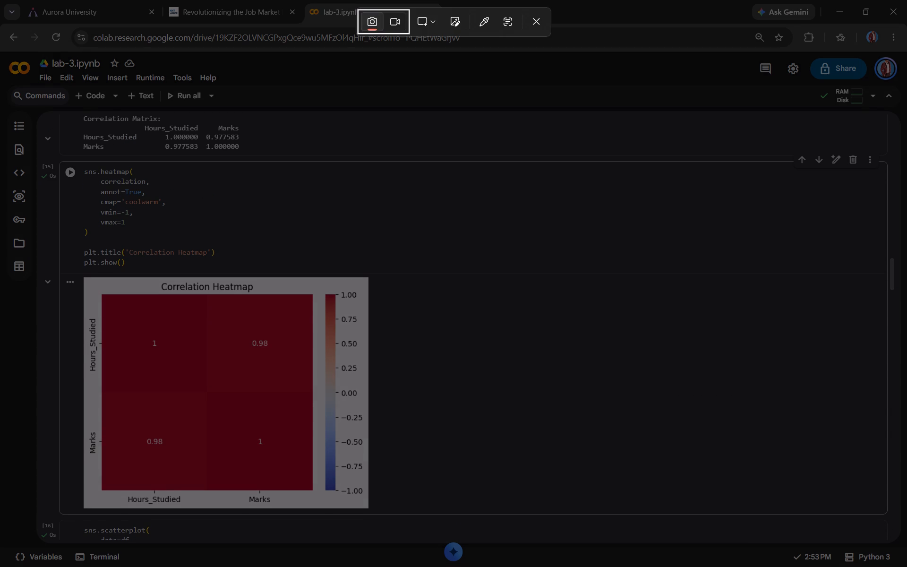
drag(0, 52, 906, 550)
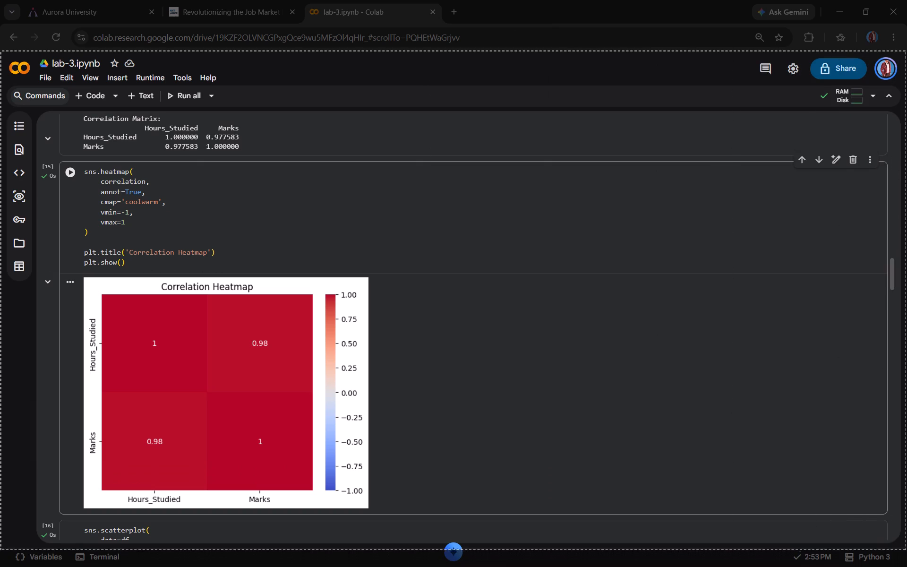
drag(906, 550, 906, 534)
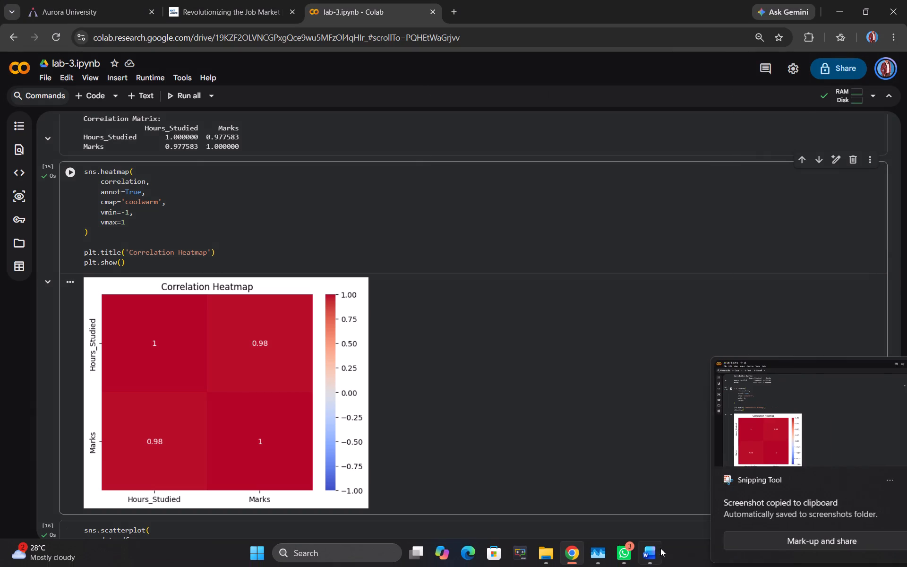
click(660, 510)
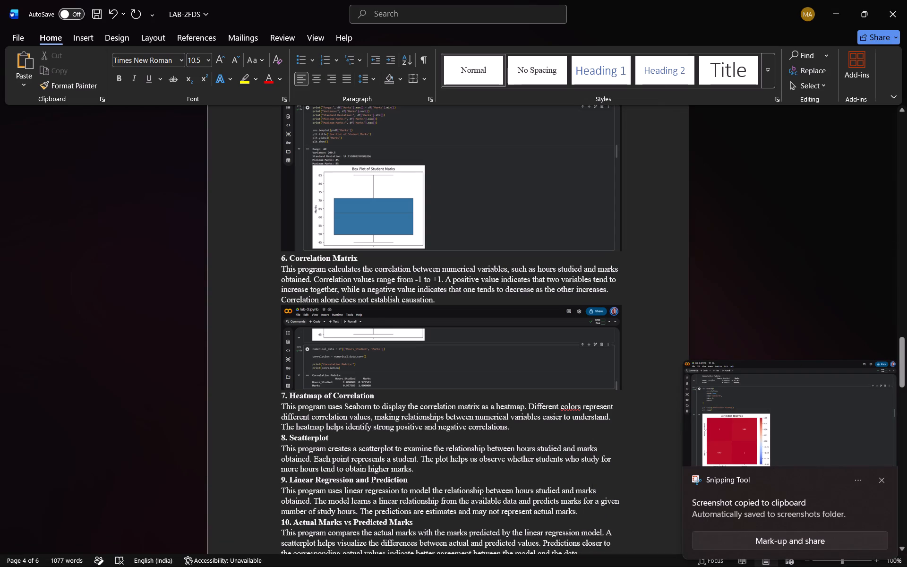
key(ctrl+v)
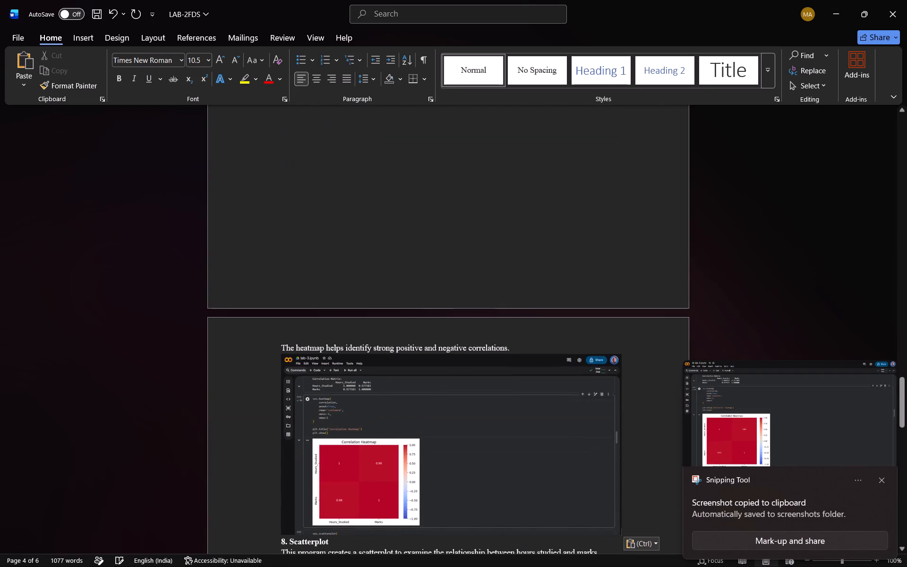
Place the text cursor after the section 8 description in Word and bring the scatterplot cell's code and hidden output fully into view in Chrome.
scroll(470, 375, down, 3)
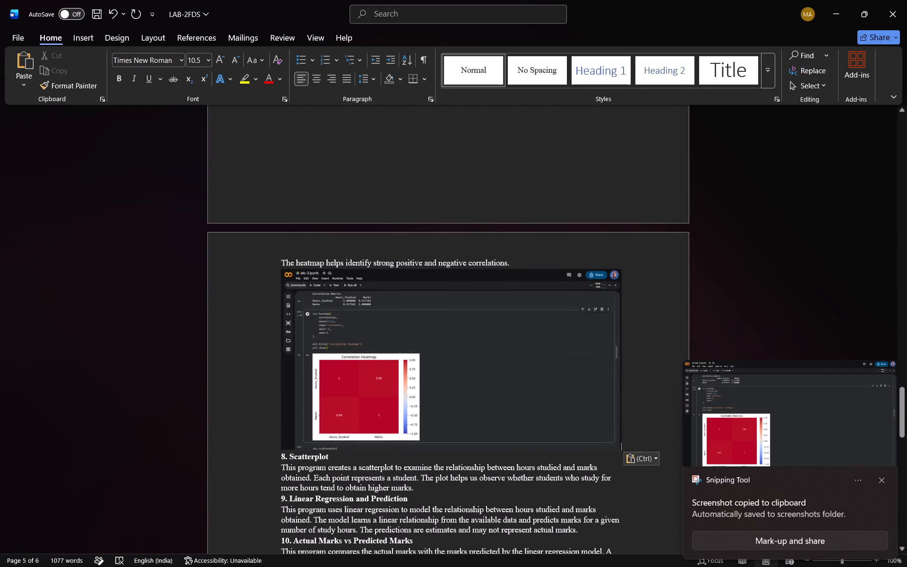
click(417, 491)
click(836, 2)
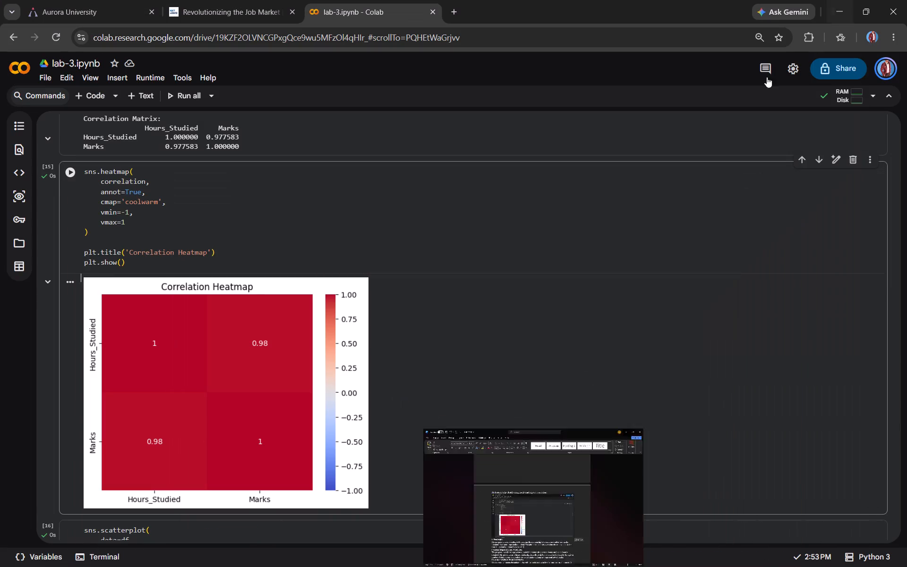
scroll(361, 261, down, 3)
scroll(341, 297, down, 1)
click(128, 410)
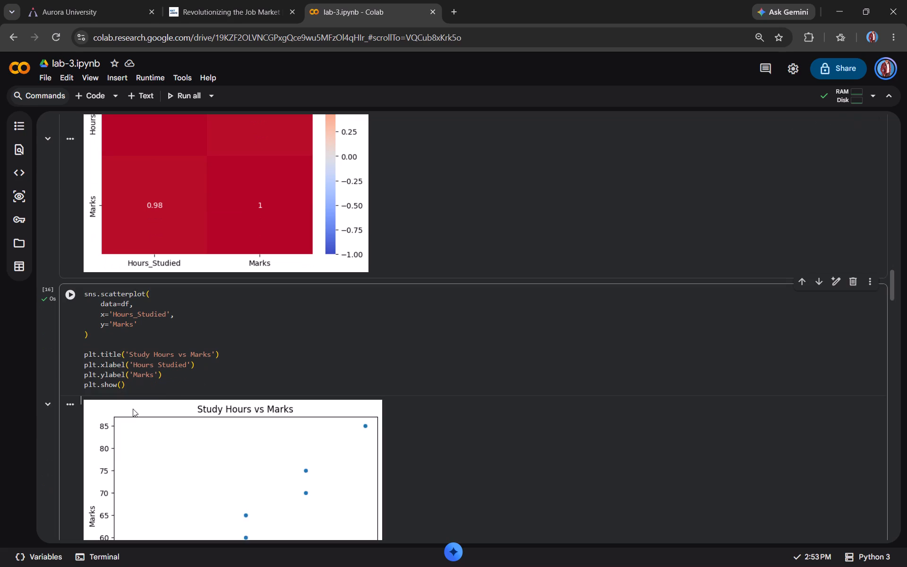
scroll(169, 399, down, 3)
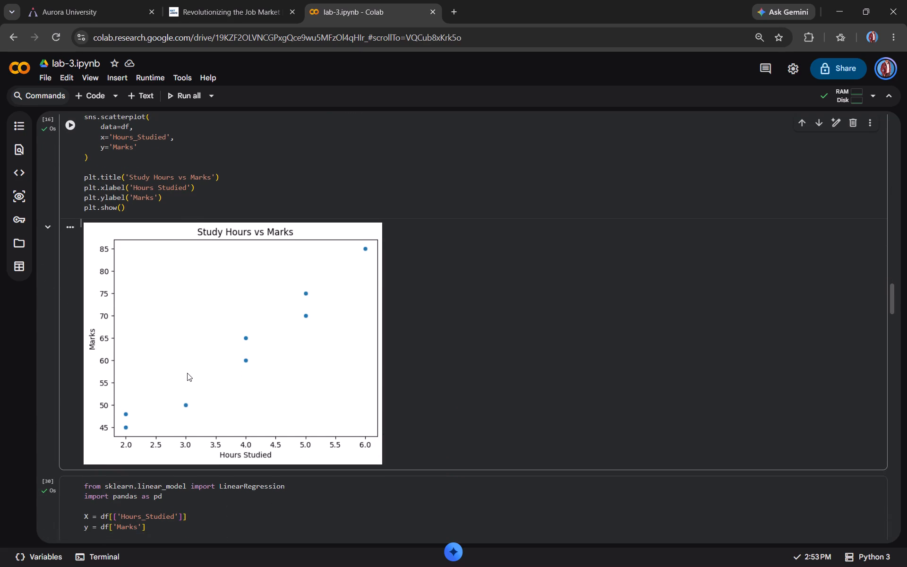
scroll(187, 373, up, 1)
click(890, 286)
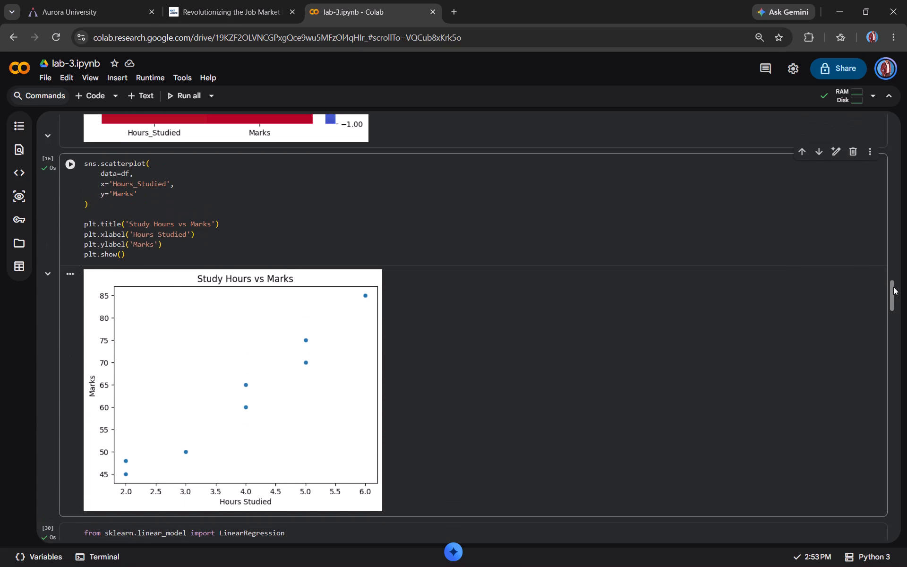
Capture the scatterplot cell with its code and whole Study Hours vs Marks chart and paste the screenshot below the section 8 description in Word.
key(shift+super+s)
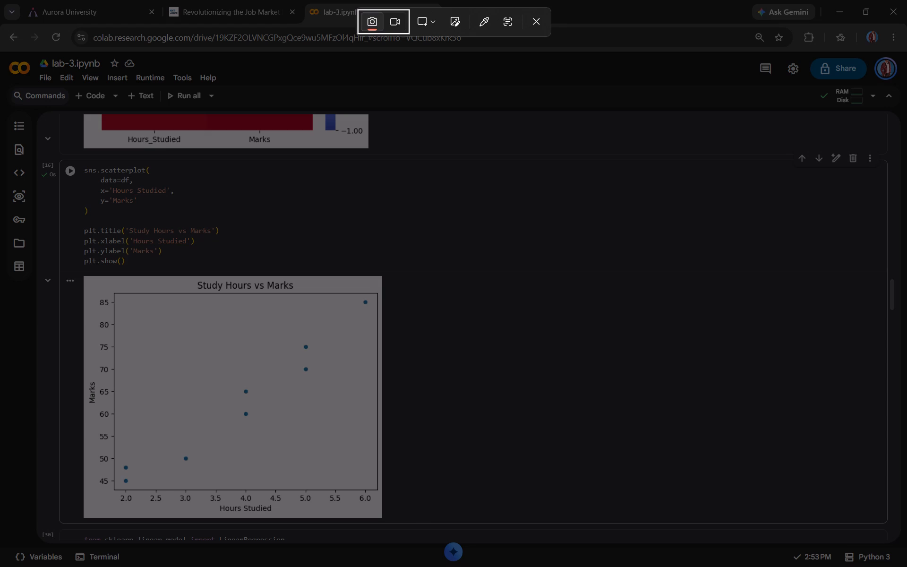
drag(0, 51, 906, 554)
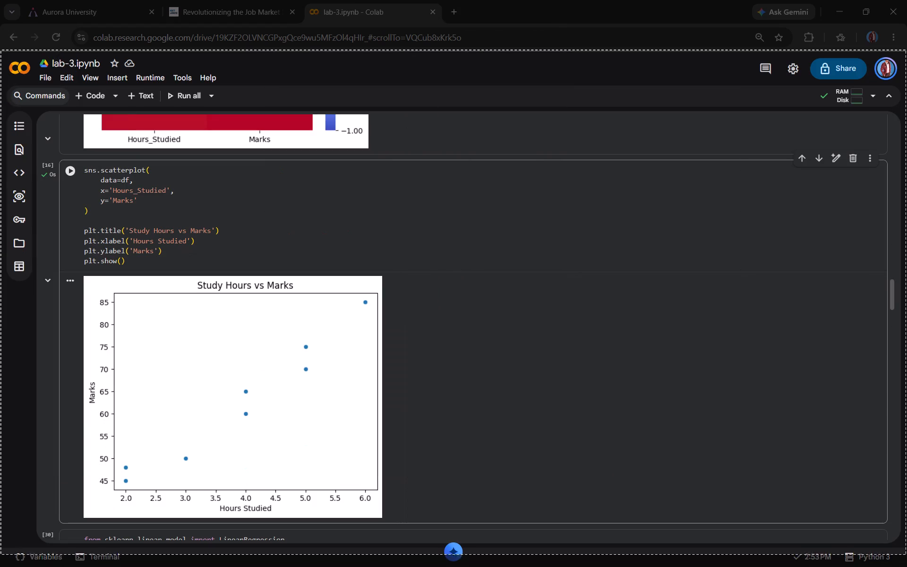
drag(906, 554, 906, 566)
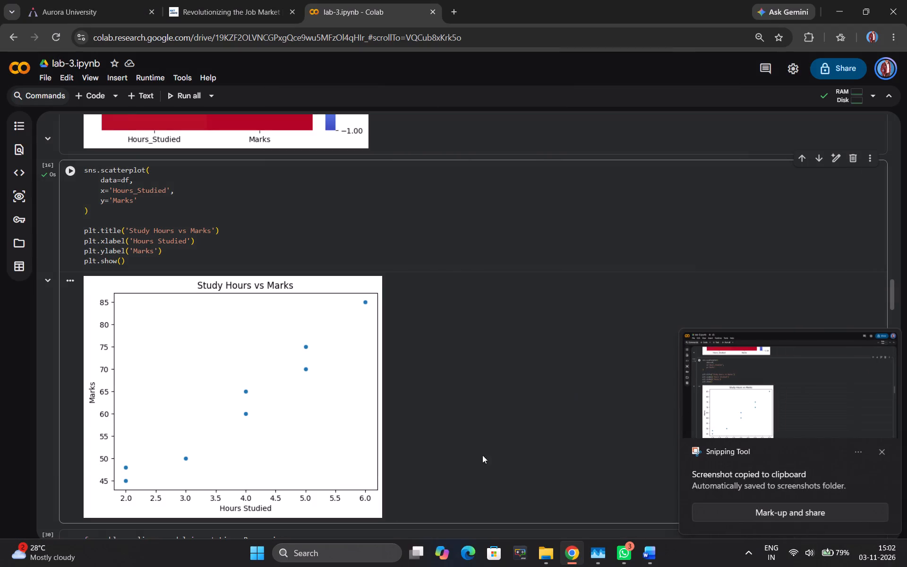
click(655, 548)
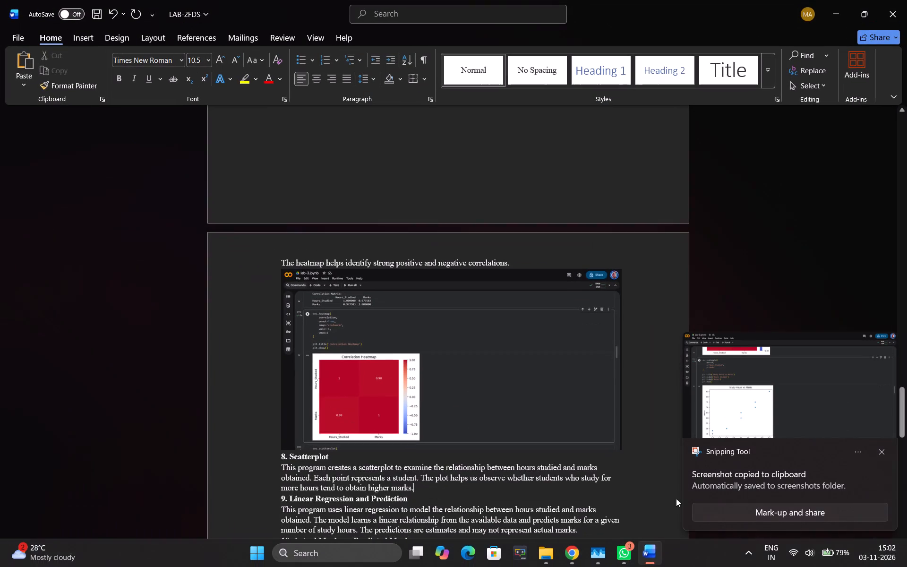
scroll(391, 387, down, 2)
key(ctrl+v)
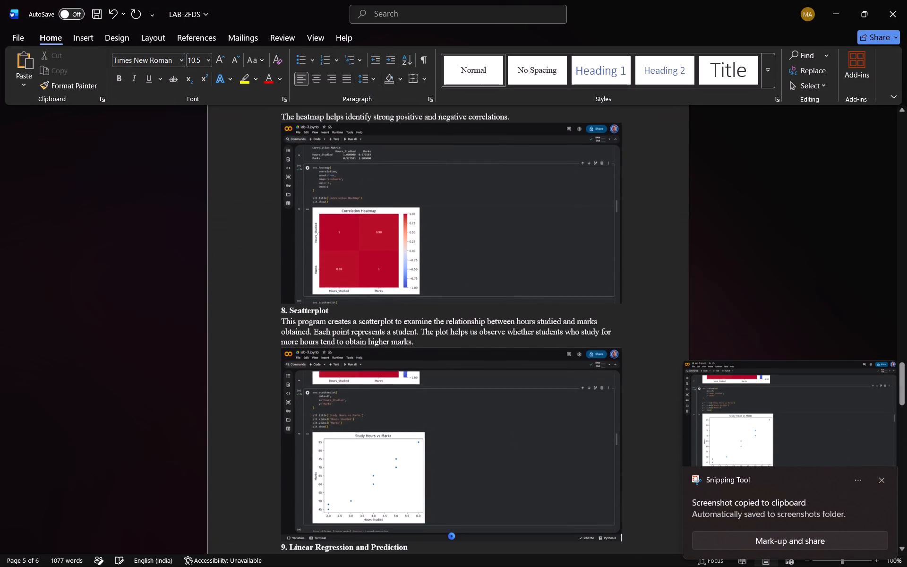
Switch back to Chrome, show the hidden output of the LinearRegression cell, and bring its code and output fully into view.
scroll(426, 406, down, 2)
scroll(429, 484, down, 1)
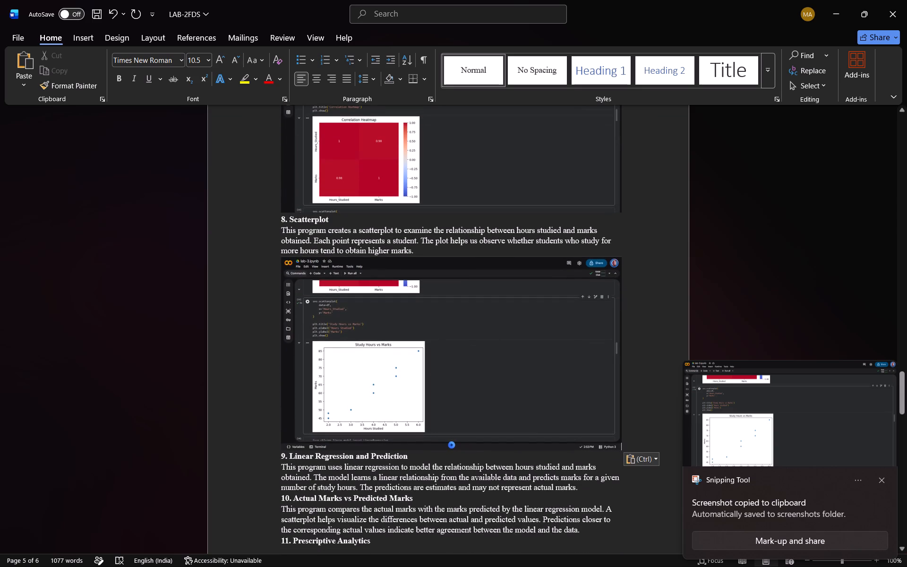
click(588, 494)
drag(818, 19, 830, 11)
click(830, 11)
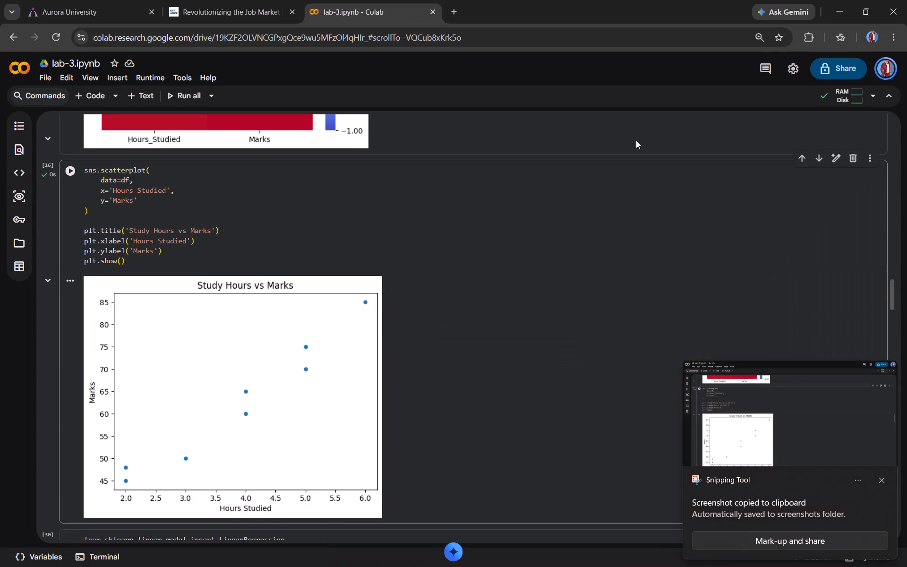
scroll(252, 285, down, 4)
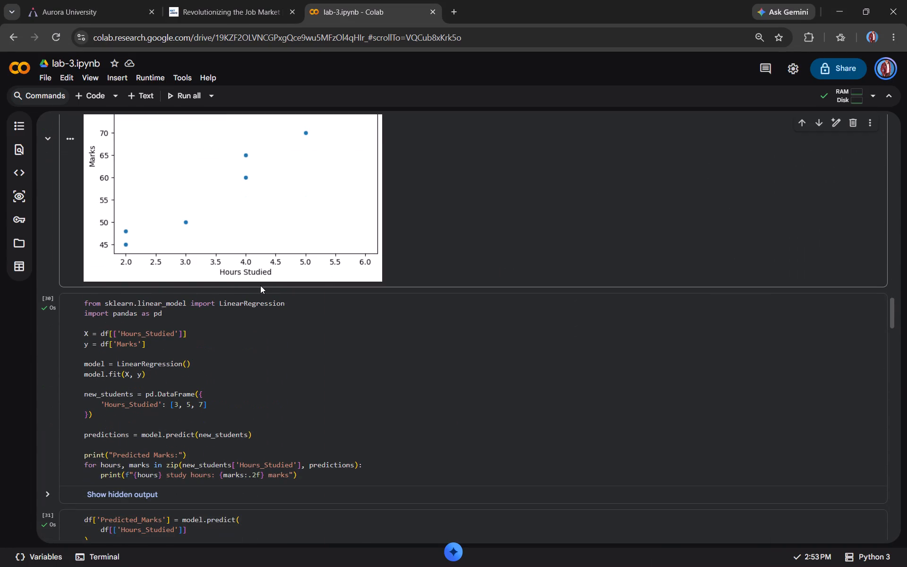
scroll(259, 287, down, 1)
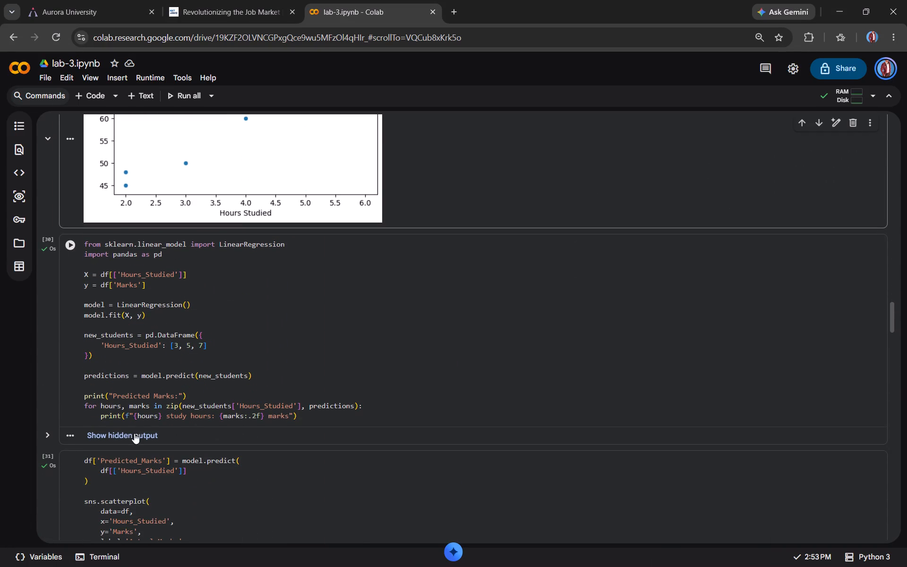
click(134, 433)
scroll(248, 433, down, 1)
scroll(248, 421, up, 1)
scroll(256, 415, down, 1)
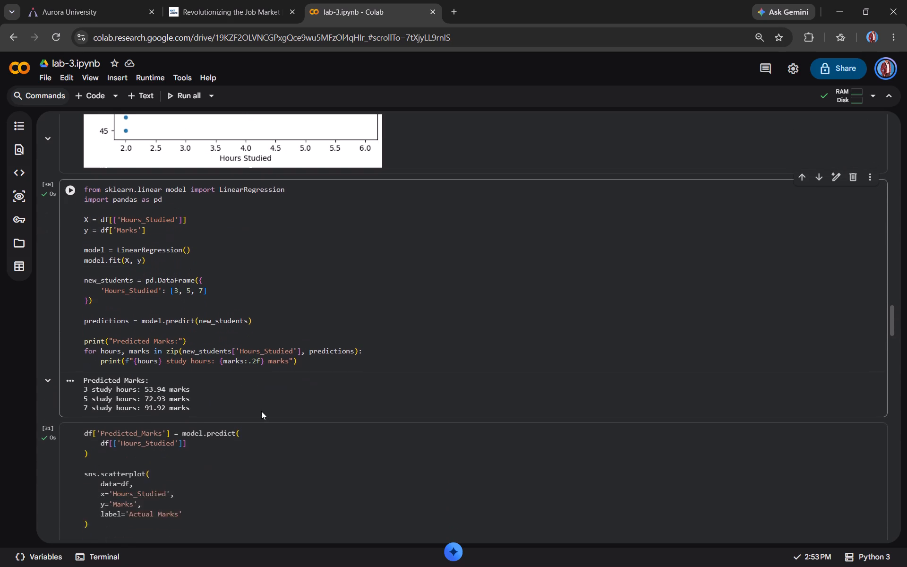
scroll(264, 397, down, 1)
Capture the LinearRegression cell with its code and Predicted Marks output and paste the screenshot after the section 9 description in Word.
key(shift+super+s)
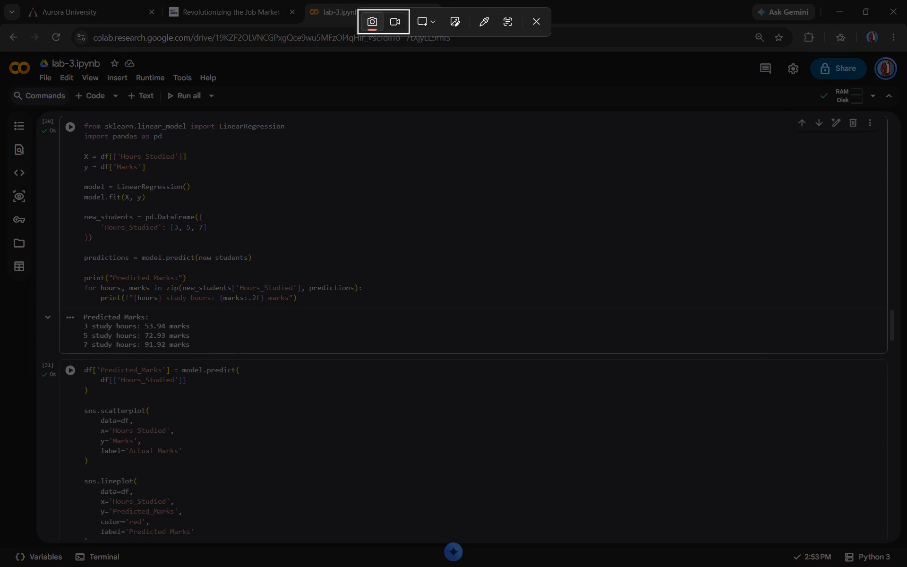
drag(0, 51, 906, 361)
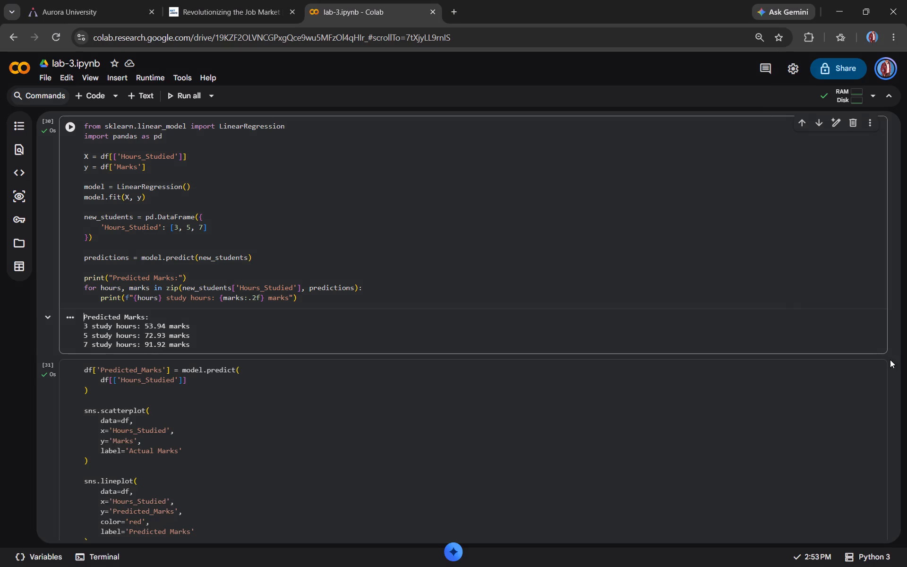
click(650, 549)
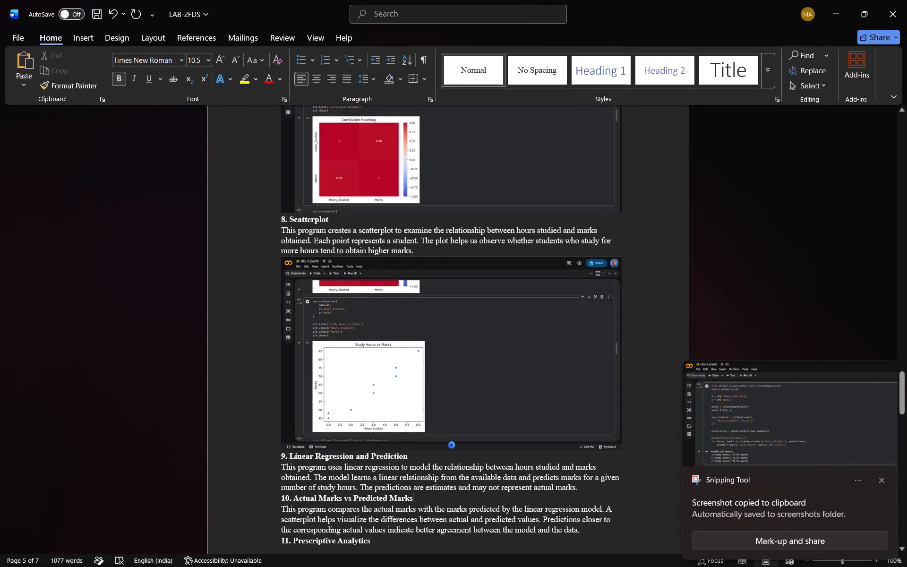
click(577, 489)
key(ctrl+v)
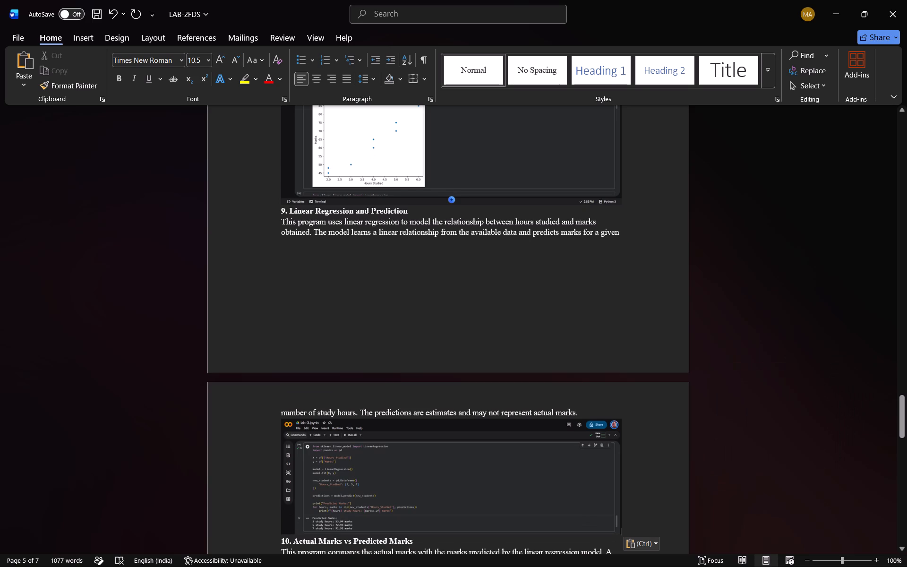
Place the text cursor after the section 10 description in Word and show the hidden output of the Actual vs Predicted Marks cell in Chrome.
scroll(512, 405, down, 3)
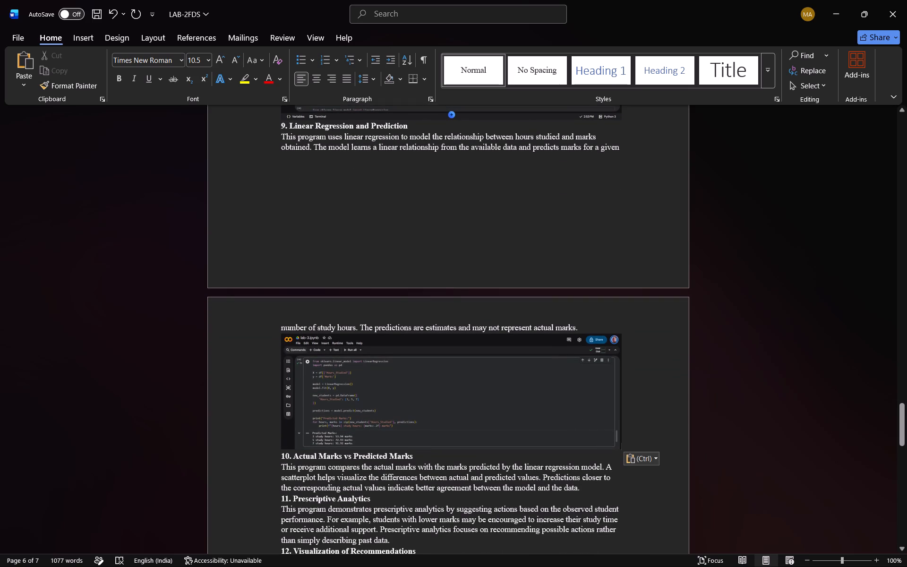
click(586, 489)
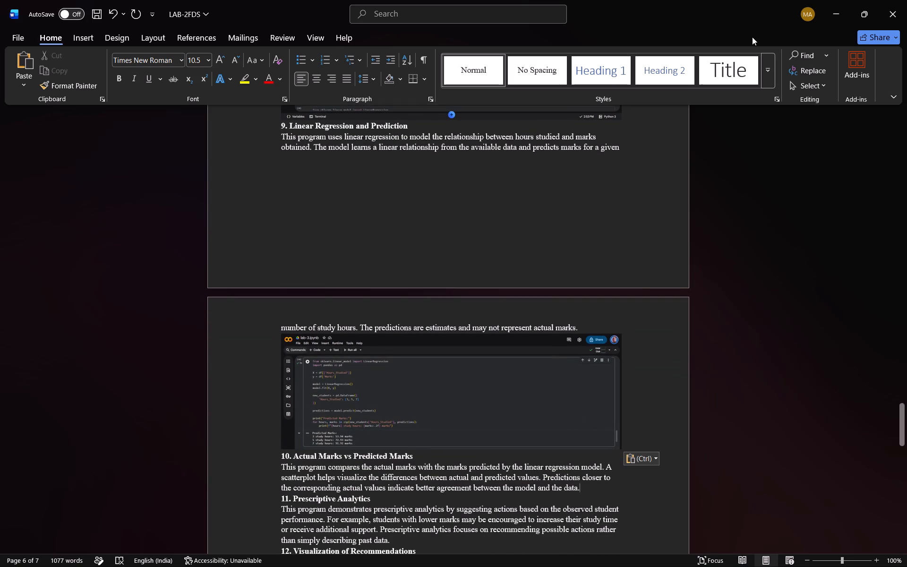
click(836, 9)
scroll(264, 304, down, 2)
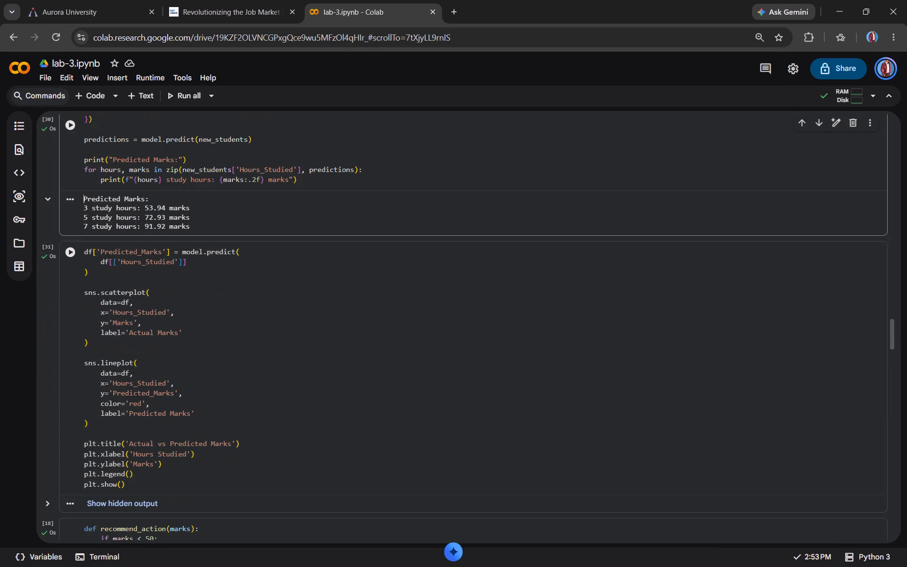
click(136, 500)
scroll(190, 439, down, 2)
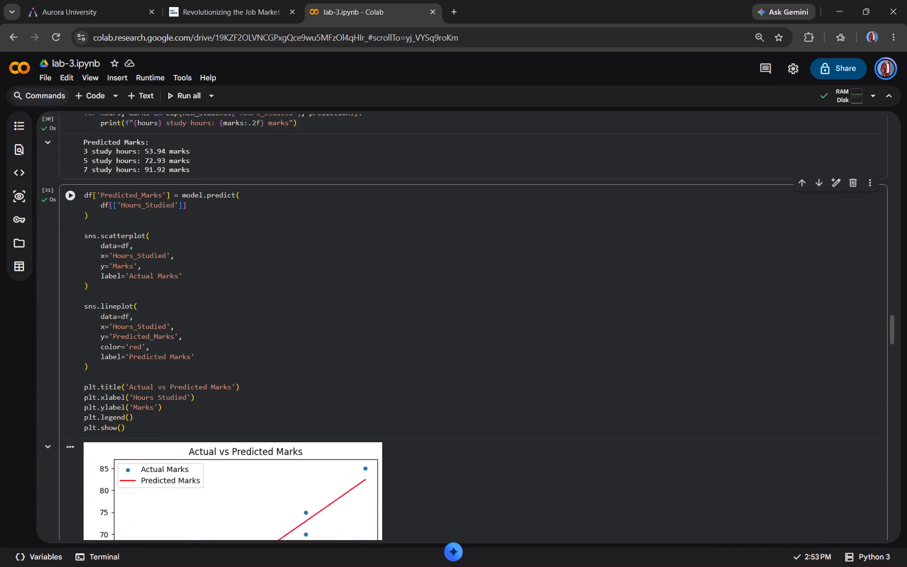
Capture only the code of the Actual vs Predicted Marks cell and paste the screenshot below the section 10 description in Word.
key(shift+super+s)
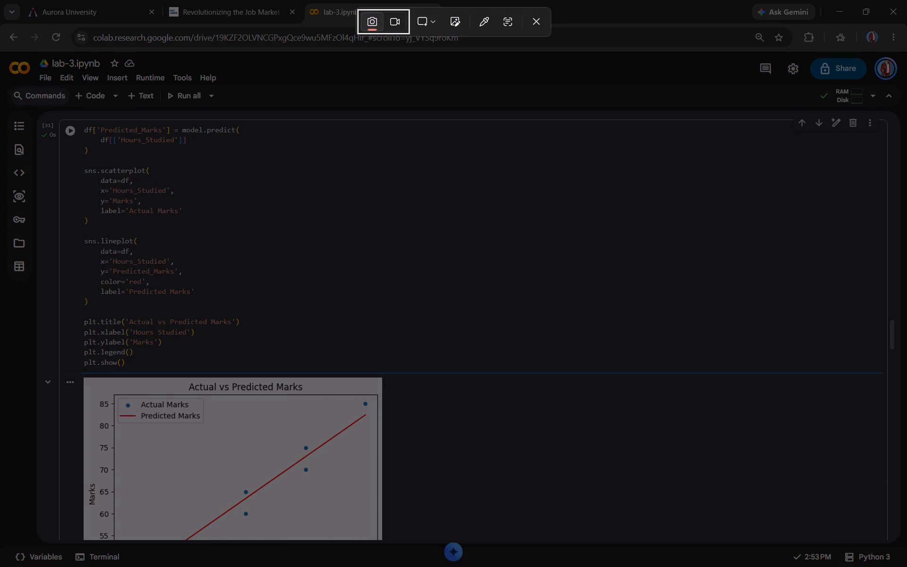
drag(0, 51, 906, 377)
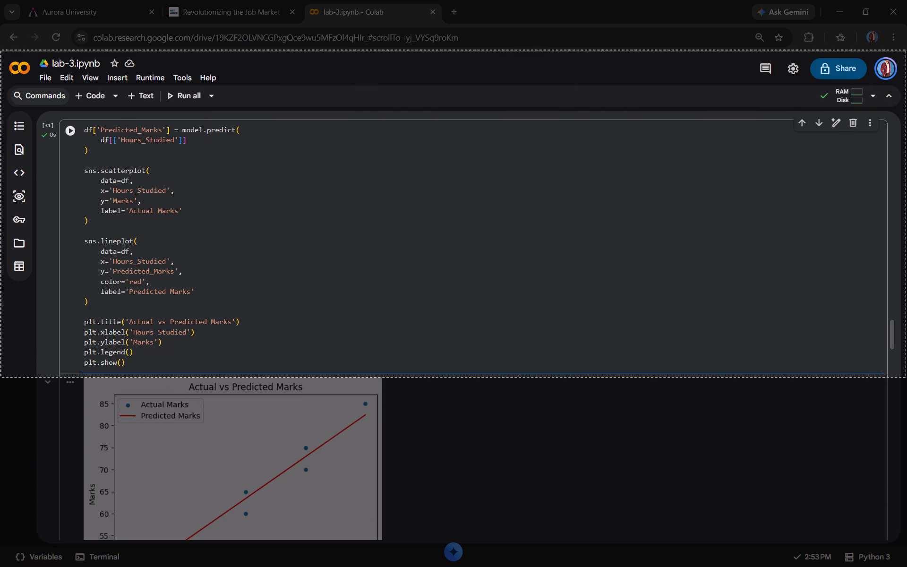
drag(906, 377, 906, 377)
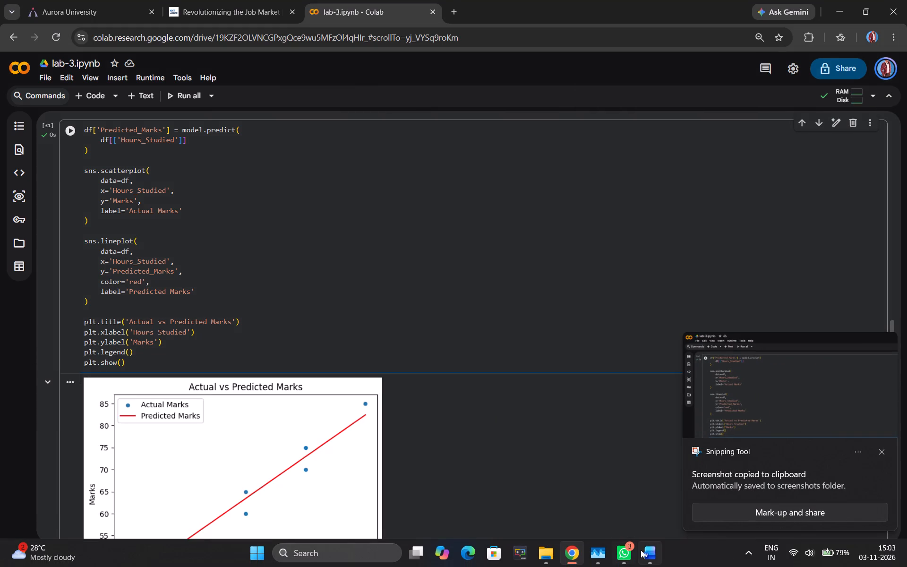
click(641, 550)
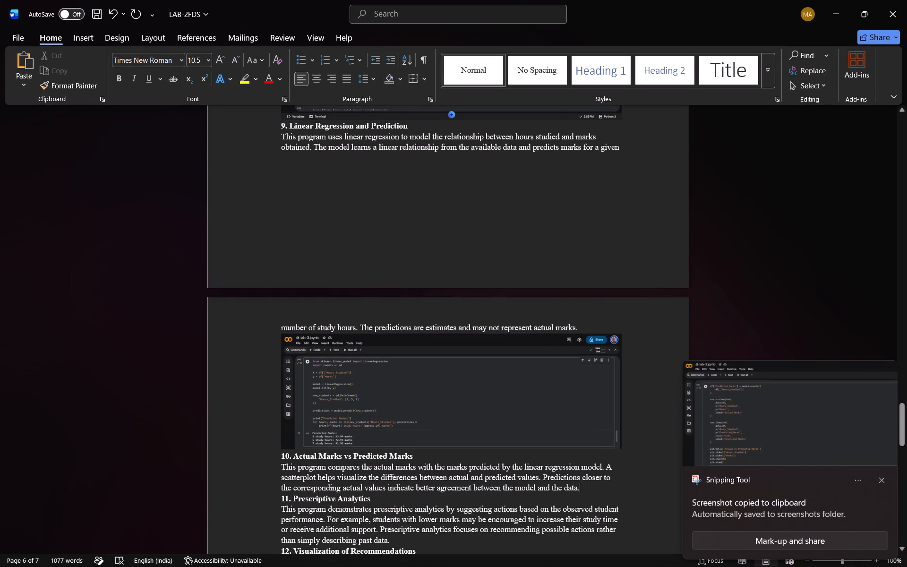
key(ctrl+v)
Capture the whole Actual vs Predicted Marks chart in Chrome and paste the screenshot below the section 10 code screenshot in Word.
scroll(531, 442, down, 2)
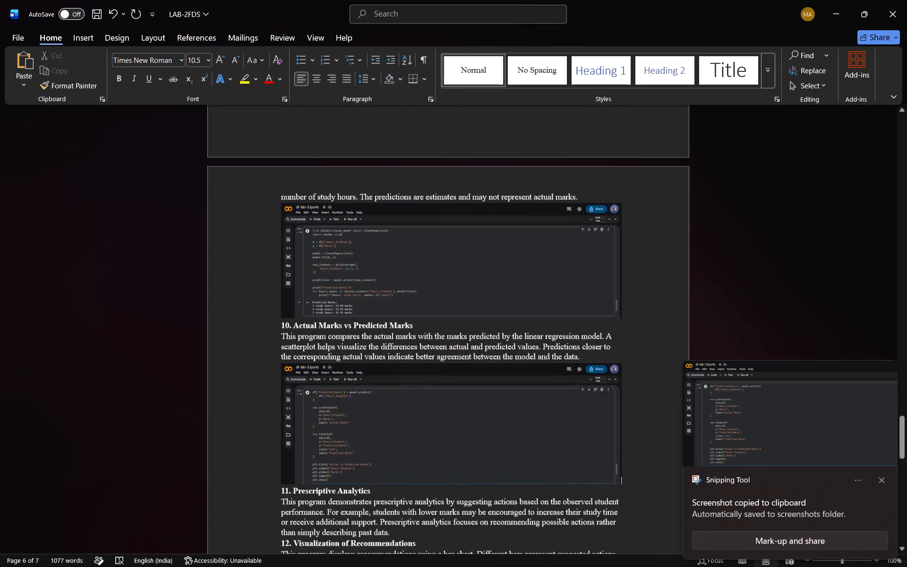
click(832, 4)
scroll(453, 309, down, 3)
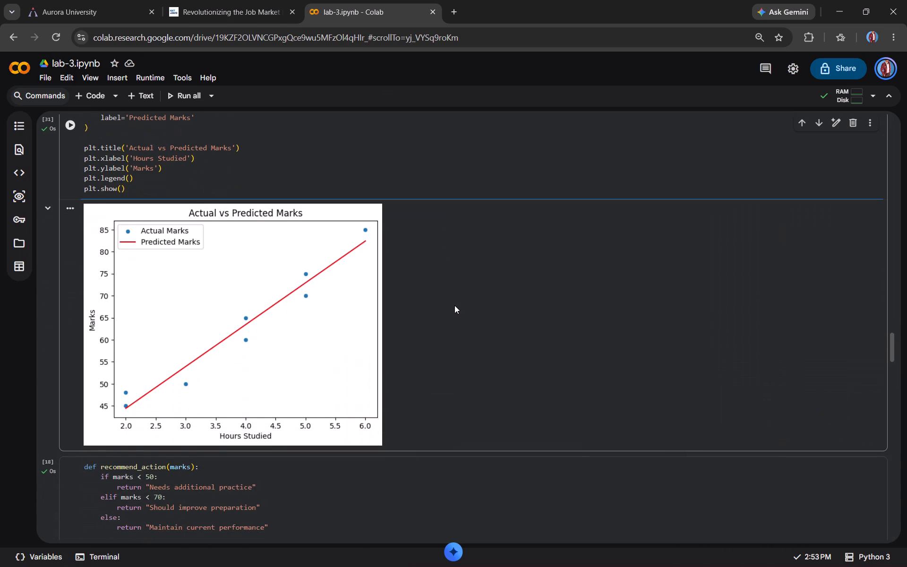
key(shift+super+s)
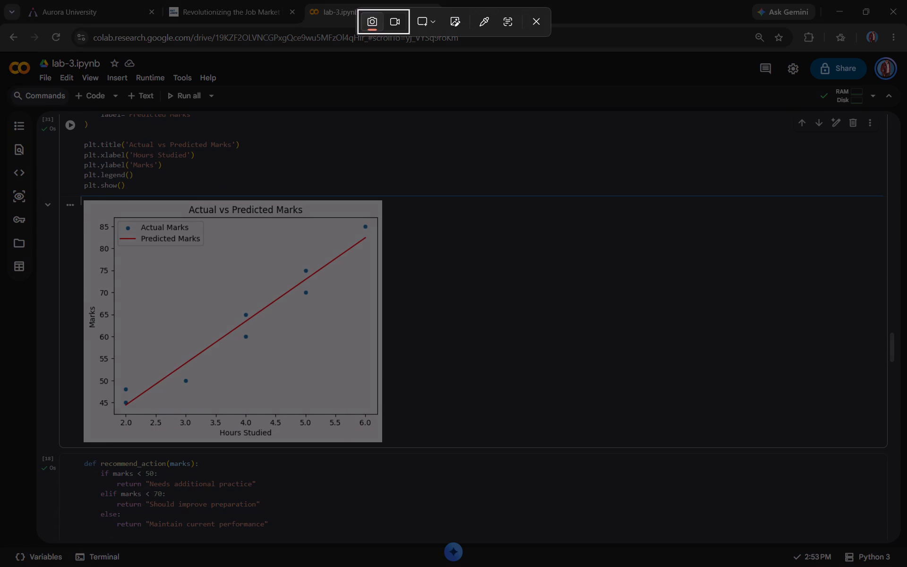
drag(0, 52, 906, 430)
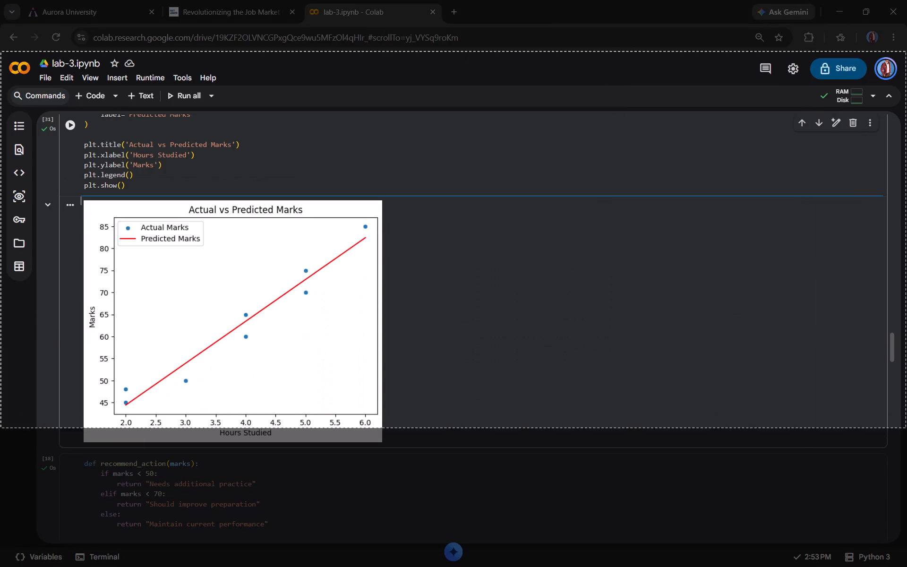
drag(906, 430, 906, 444)
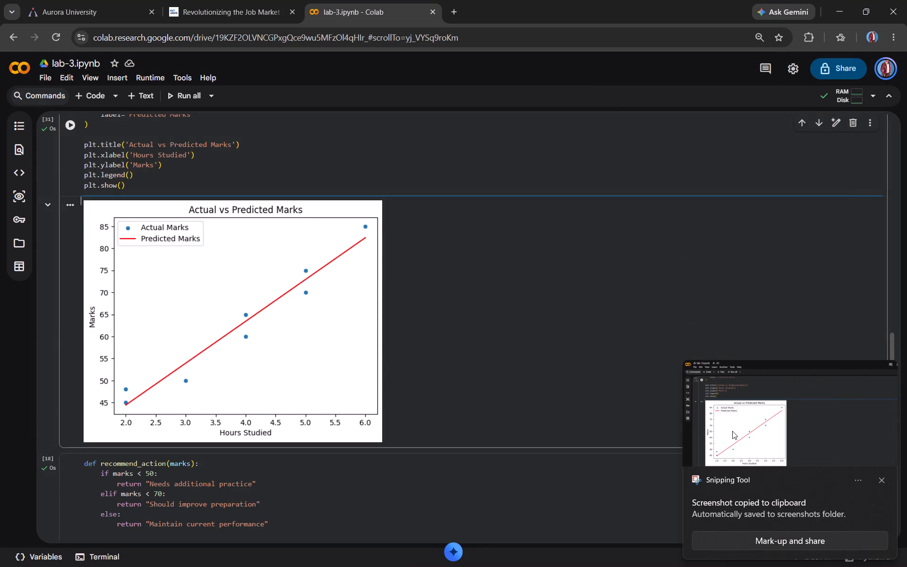
click(650, 556)
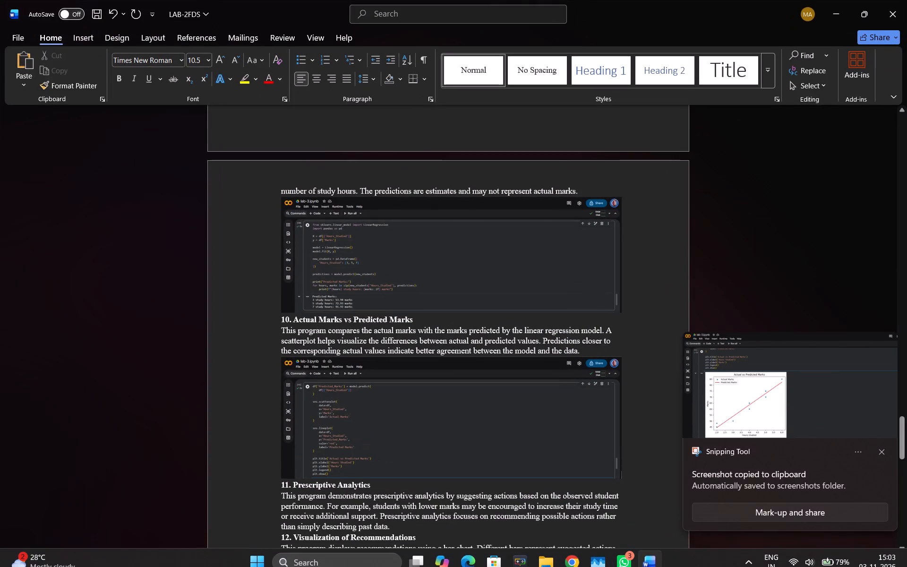
key(ctrl+v)
Switch back to Chrome and show the hidden output of the recommend_action cell.
scroll(582, 398, down, 2)
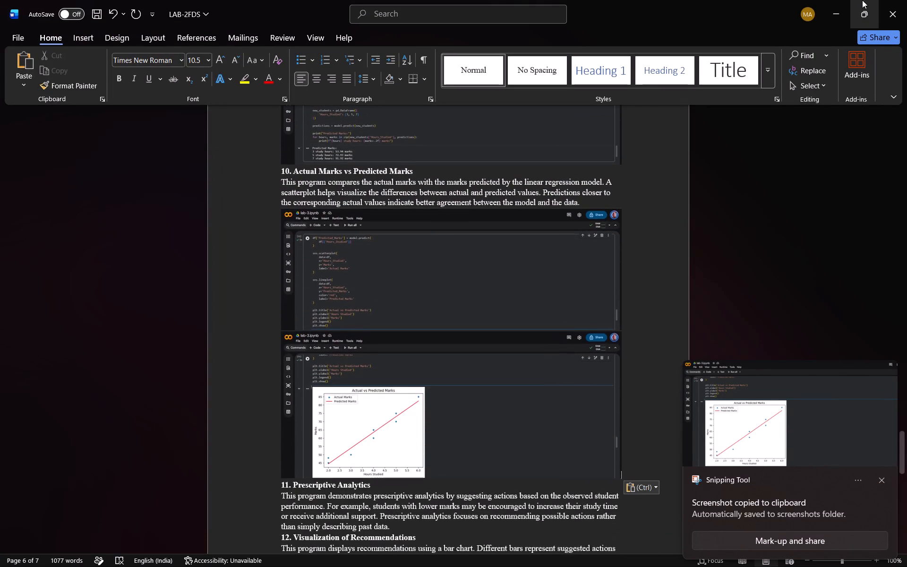
click(842, 0)
scroll(388, 302, down, 4)
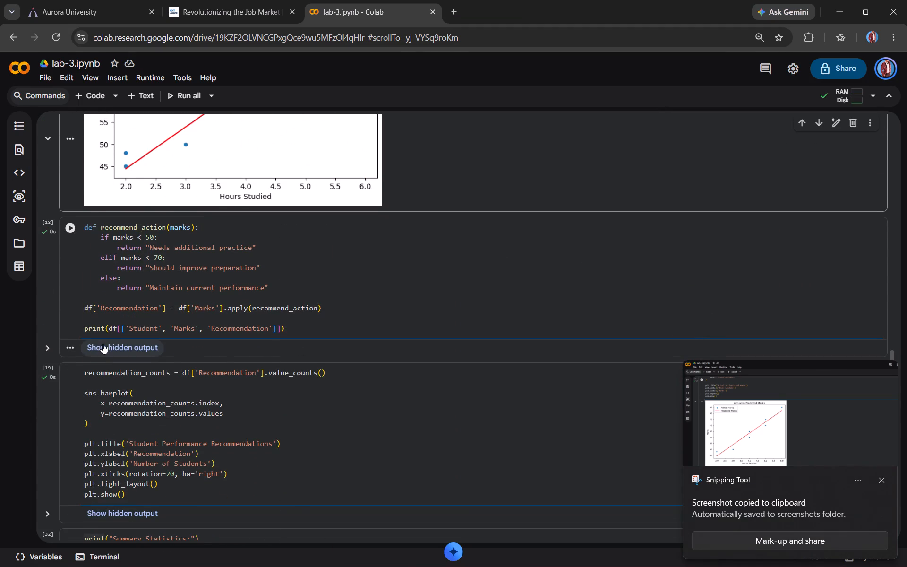
click(103, 344)
Capture the recommend_action cell's code with its output table and paste the screenshot below the section 11 description in Word.
key(shift+super+s)
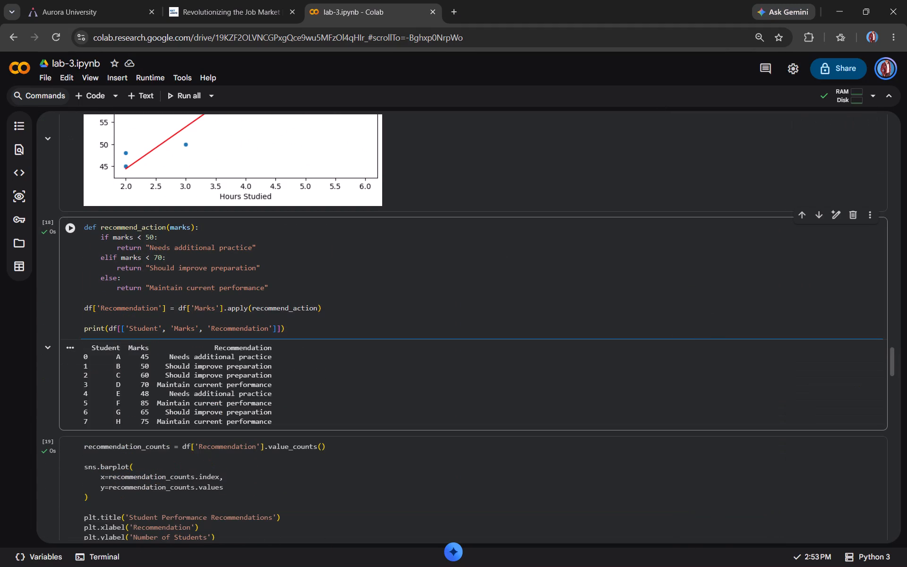
click(537, 24)
scroll(512, 224, down, 1)
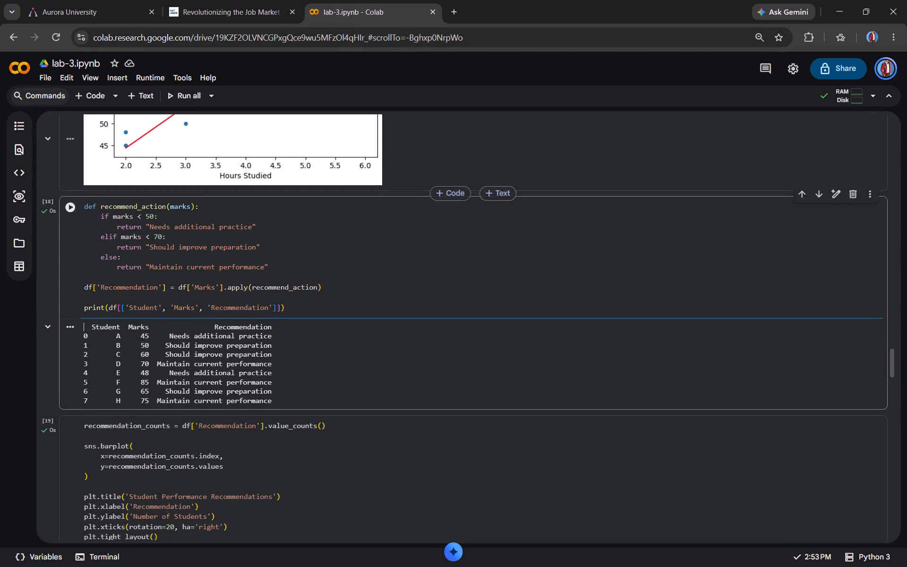
key(shift+super+s)
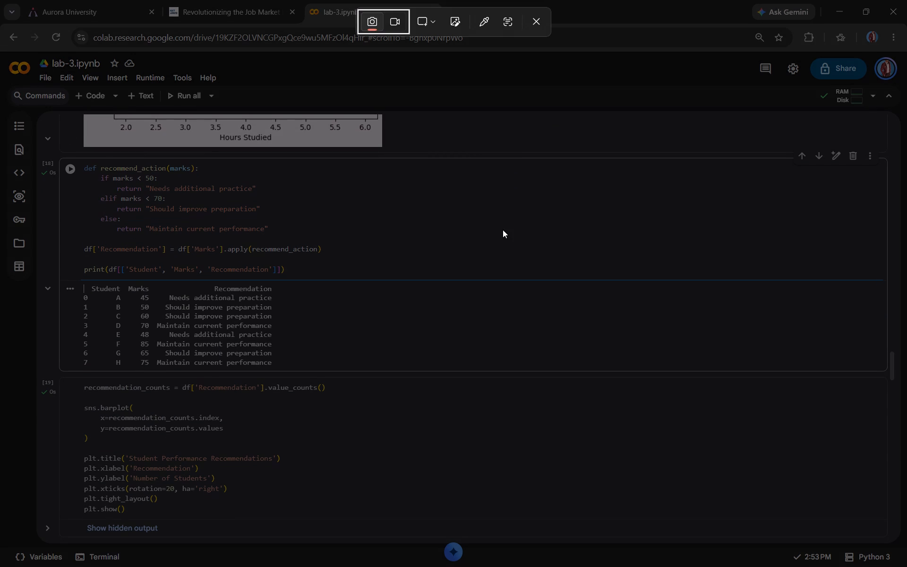
drag(0, 50, 906, 442)
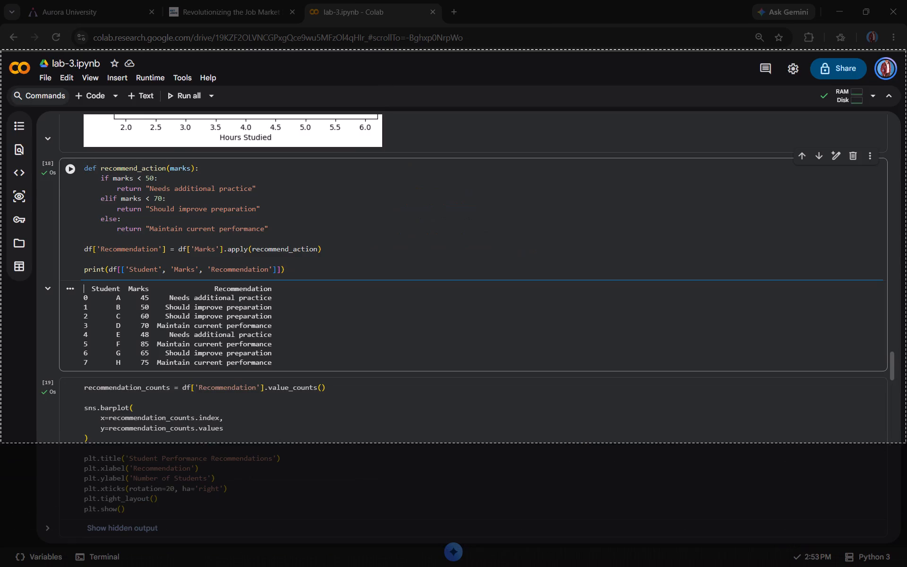
drag(906, 442, 906, 376)
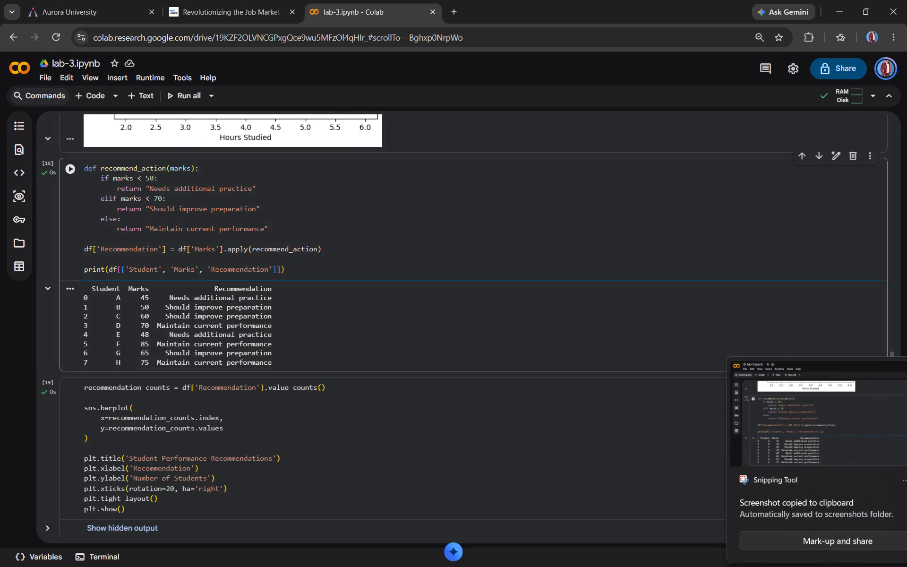
click(646, 559)
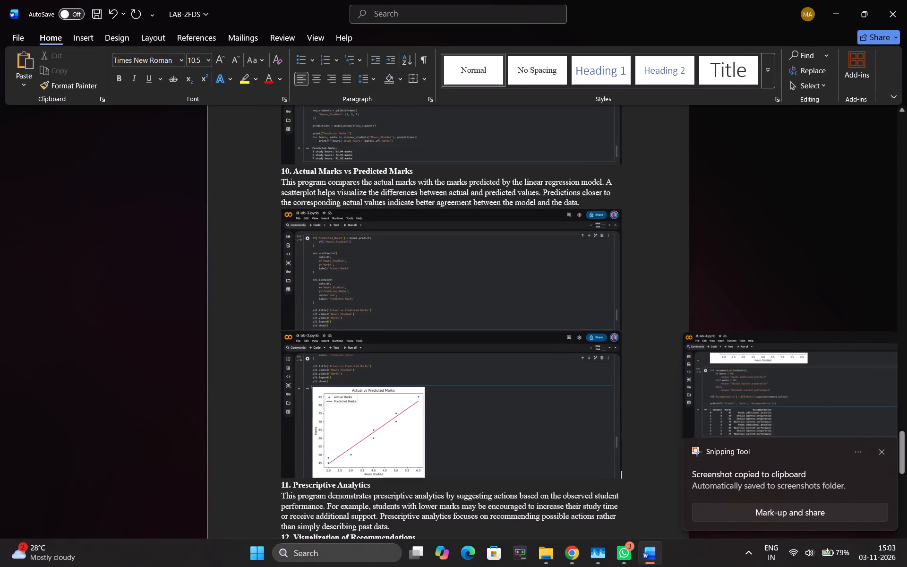
scroll(456, 440, down, 3)
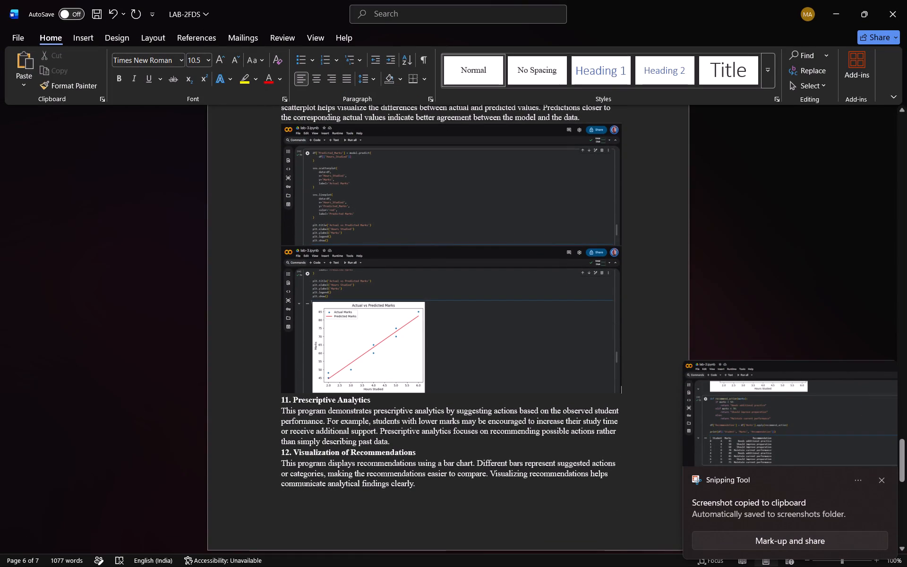
click(836, 18)
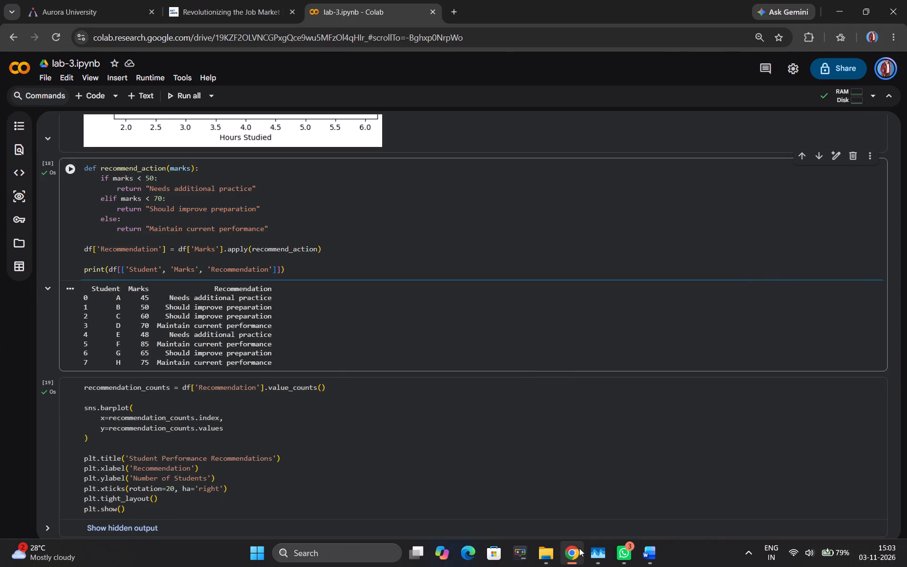
click(656, 562)
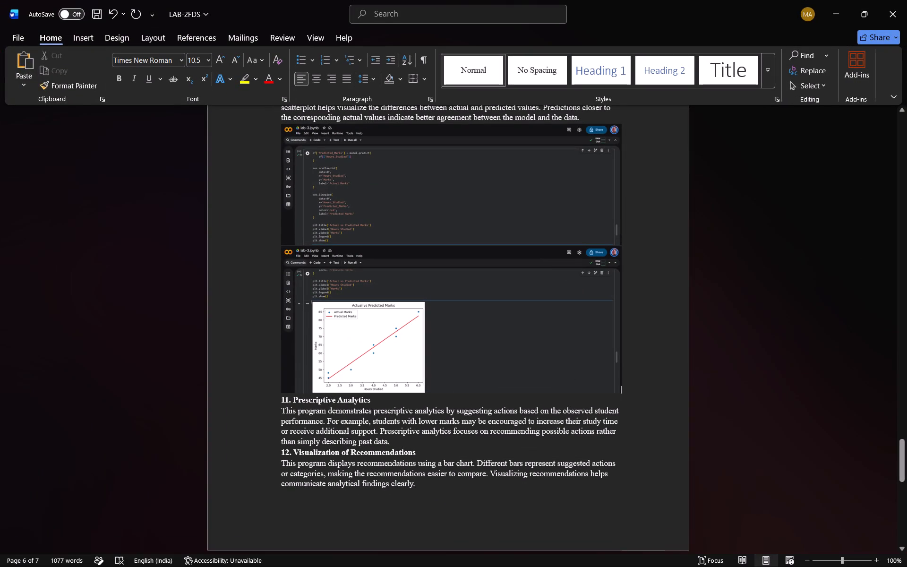
click(397, 434)
click(391, 446)
key(ctrl+v)
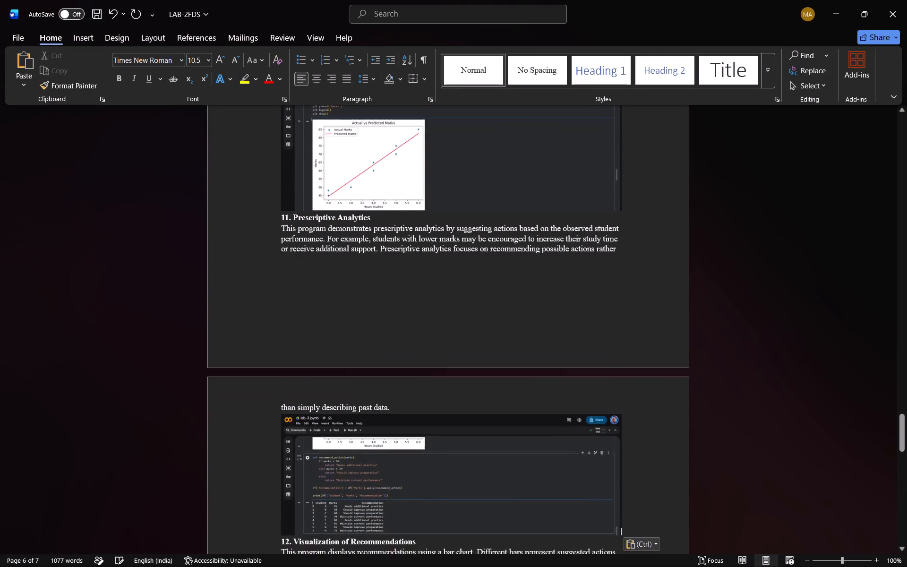
Place the text cursor after the section 12 description in Word and show the hidden output of the Student Performance Recommendations cell in Chrome.
scroll(438, 417, down, 3)
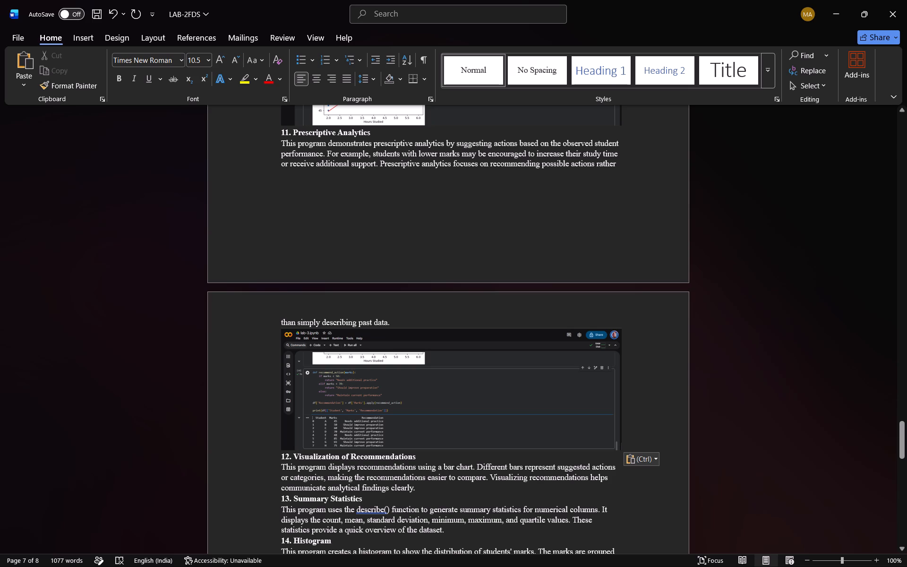
click(422, 492)
click(841, 0)
scroll(306, 325, down, 2)
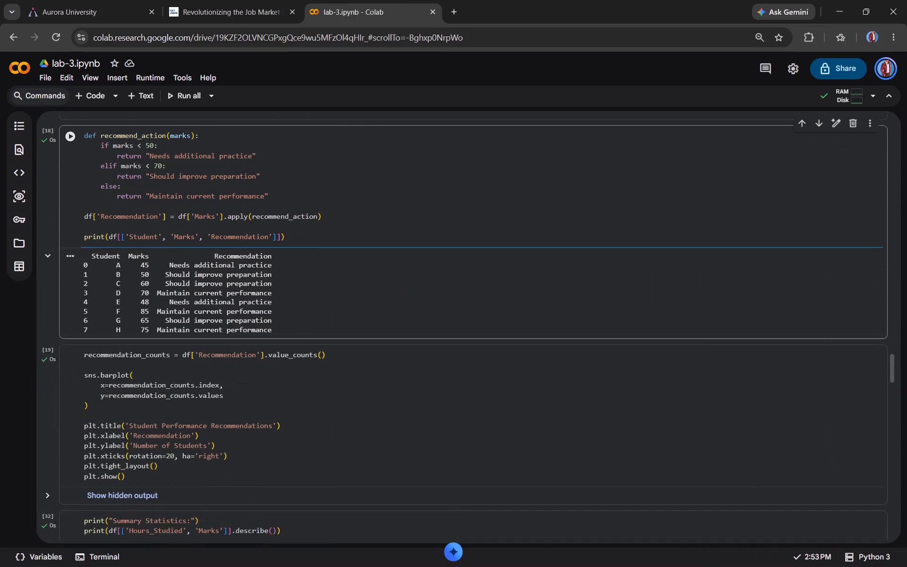
click(120, 414)
Capture the Student Performance Recommendations code with its bar chart and paste the screenshot below the section 12 description in Word.
scroll(253, 399, down, 2)
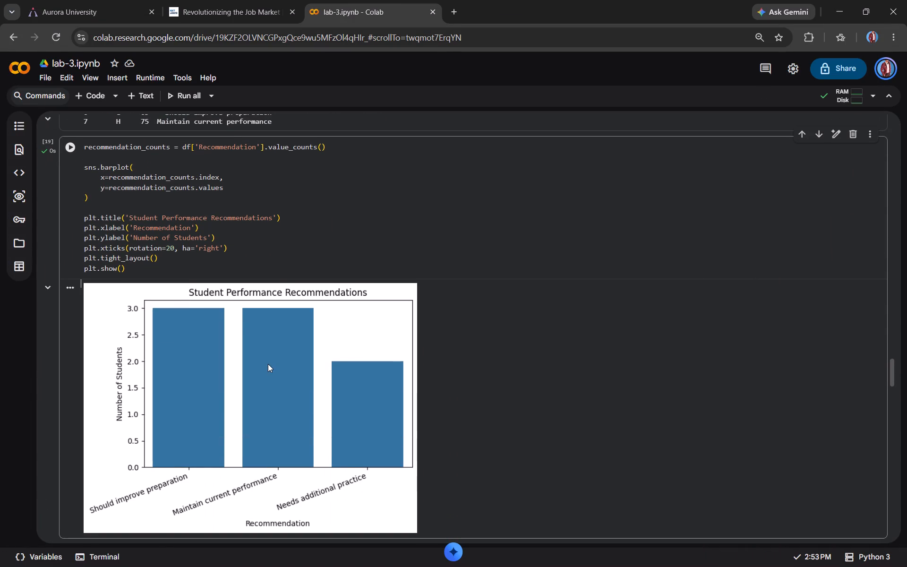
scroll(263, 363, down, 1)
scroll(260, 360, up, 1)
key(shift+super+s)
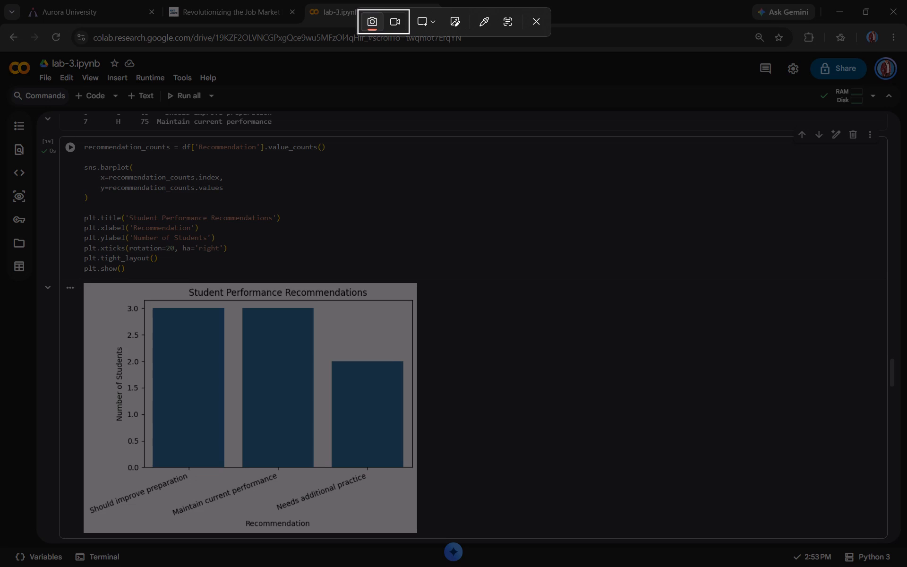
drag(0, 52, 906, 566)
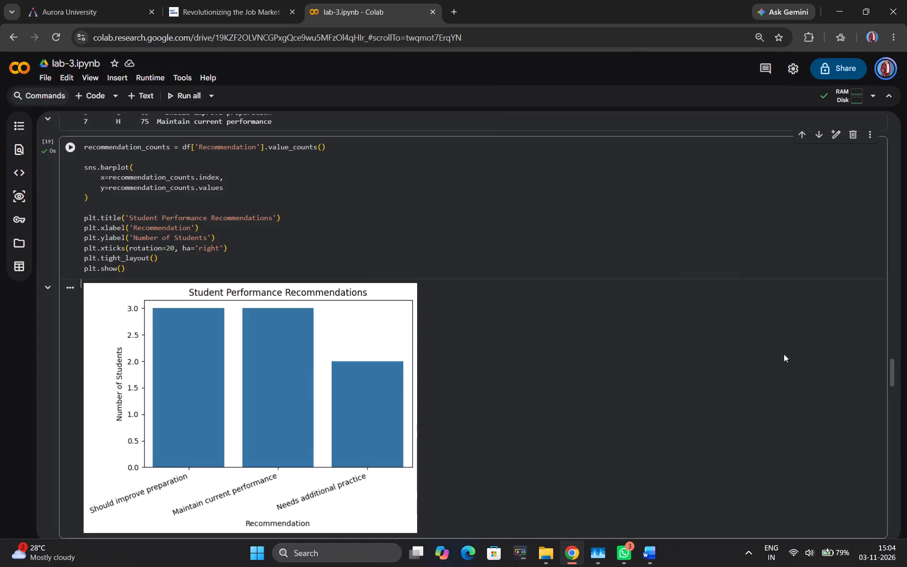
click(649, 551)
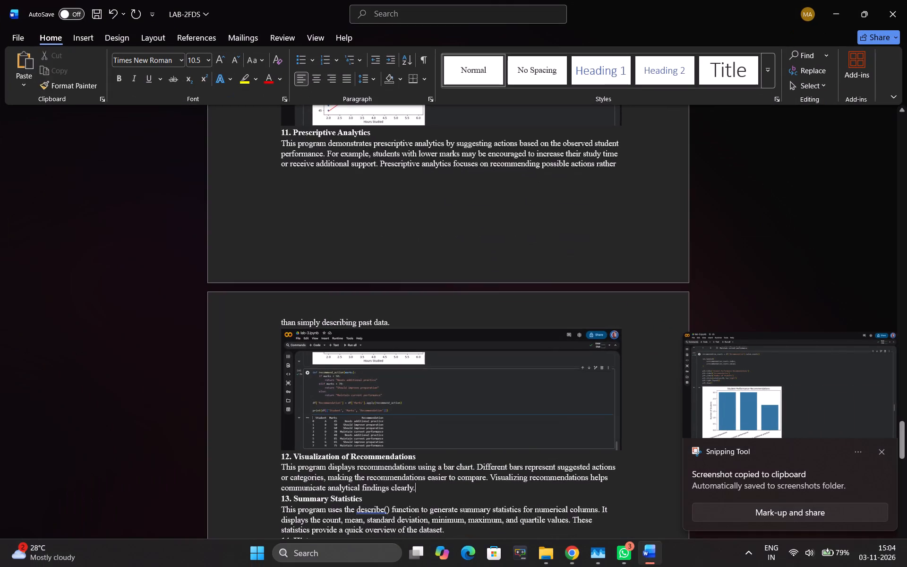
scroll(527, 450, down, 2)
click(421, 438)
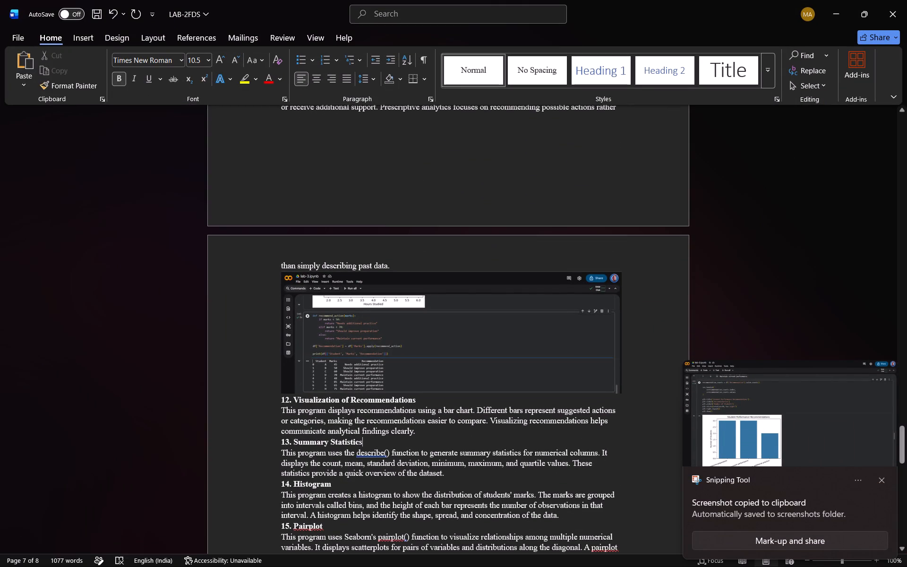
click(426, 431)
key(ctrl+v)
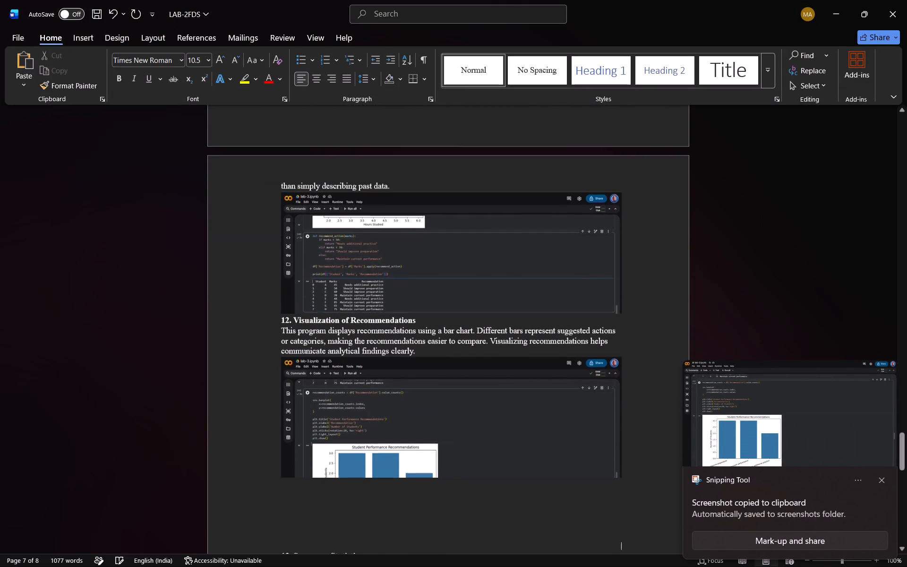
Switch back to Chrome and show the hidden output of the Summary Statistics cell.
click(833, 10)
scroll(368, 309, down, 2)
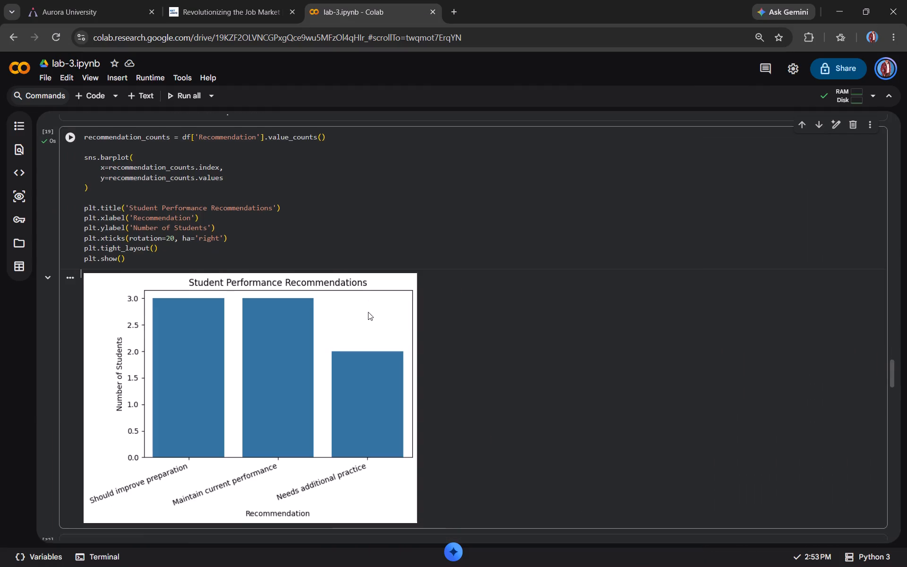
scroll(368, 312, down, 3)
click(108, 287)
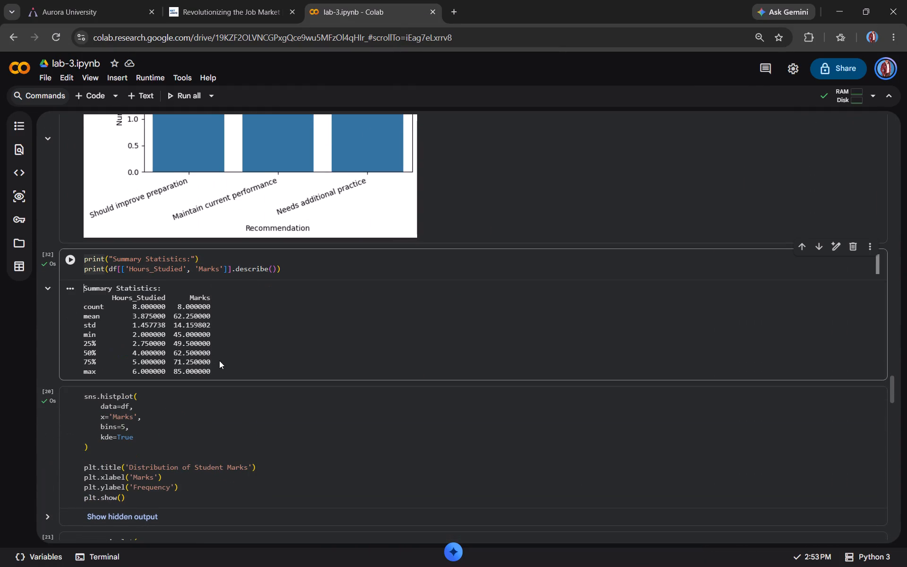
Capture only the Summary Statistics cell's code and output and paste the screenshot below the section 13 description in Word.
key(shift+super+s)
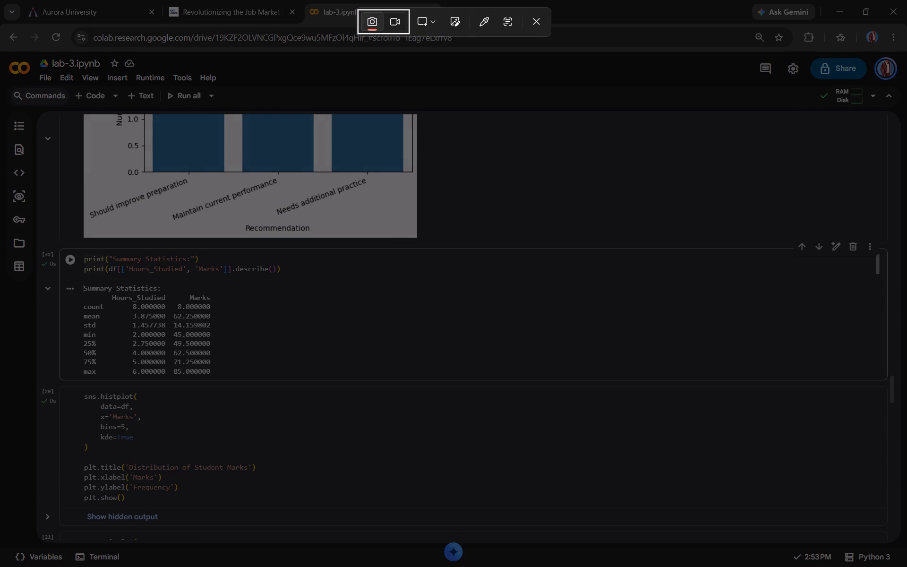
click(539, 25)
scroll(558, 110, down, 3)
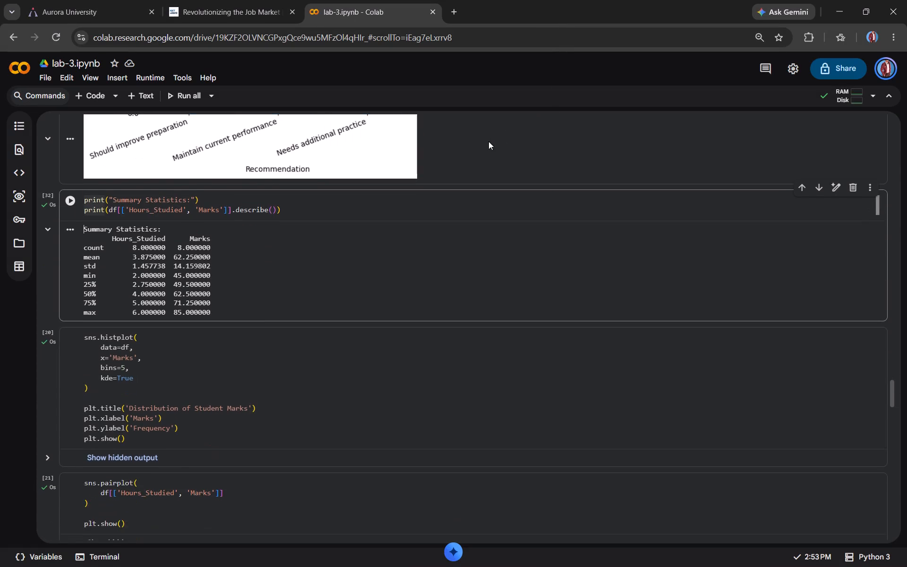
scroll(488, 142, down, 1)
key(shift+super+s)
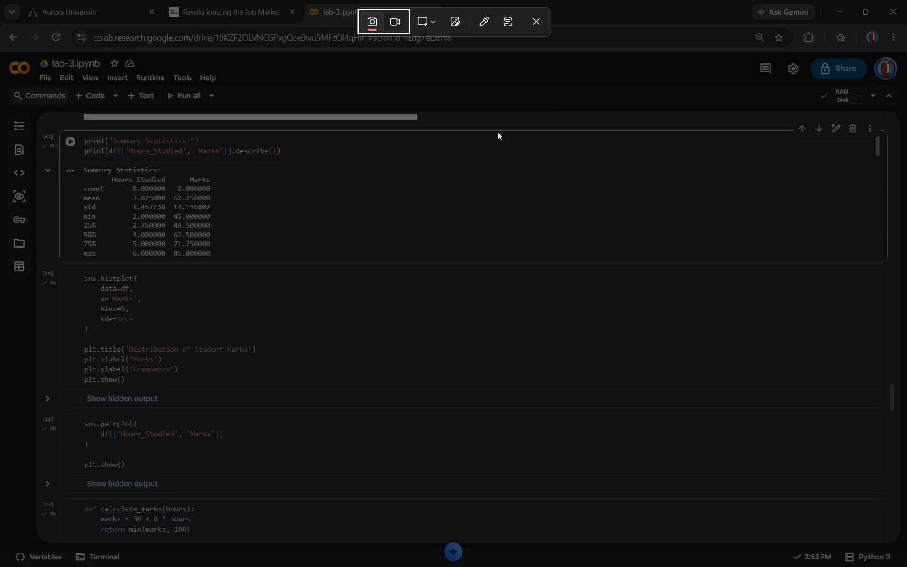
drag(0, 50, 906, 276)
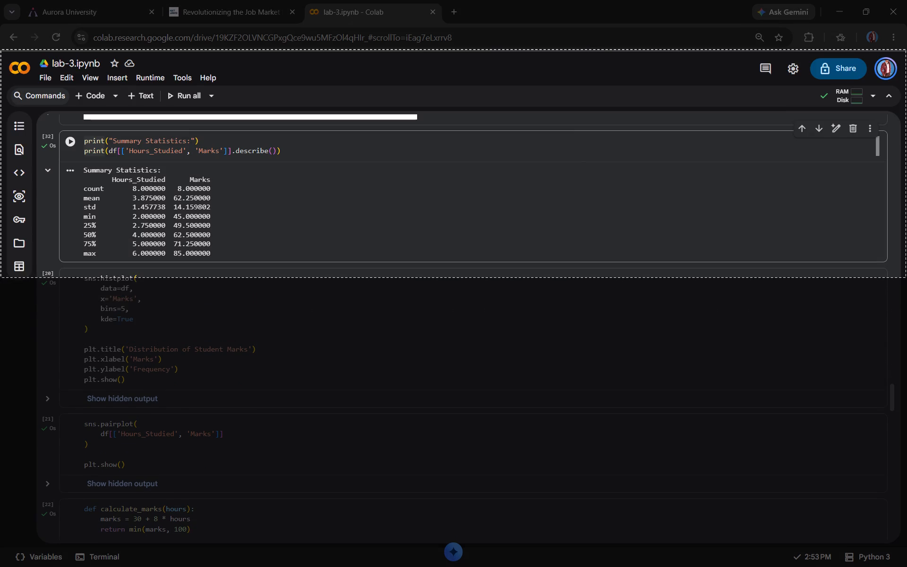
drag(906, 276, 906, 269)
click(650, 563)
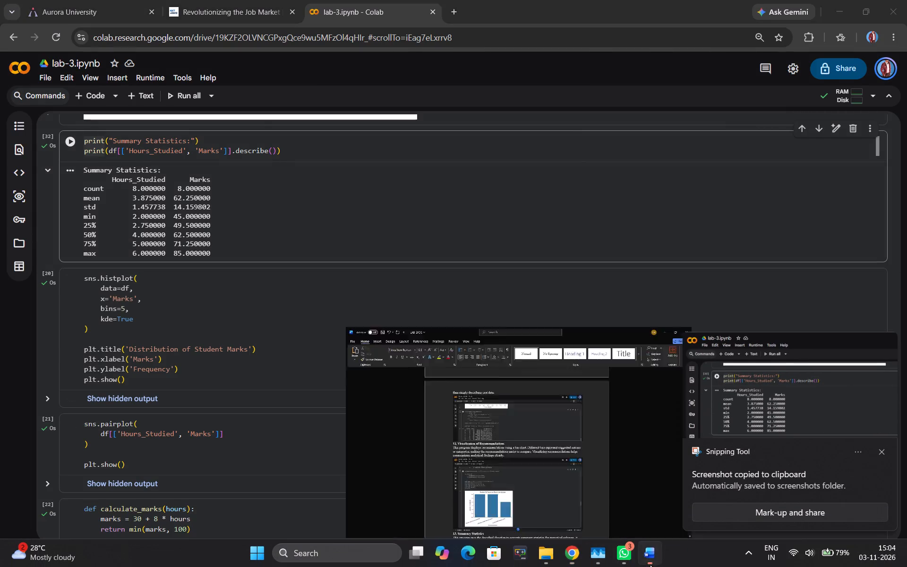
scroll(444, 452, down, 2)
click(465, 516)
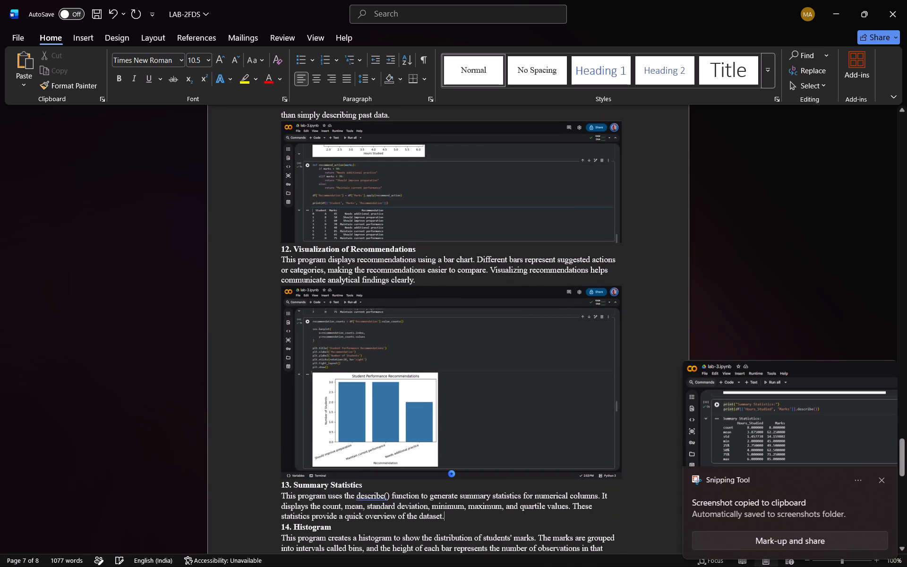
key(ctrl+v)
Place the text cursor after the section 14 Histogram description in Word and show the hidden output of the histplot cell in Chrome.
scroll(443, 503, down, 4)
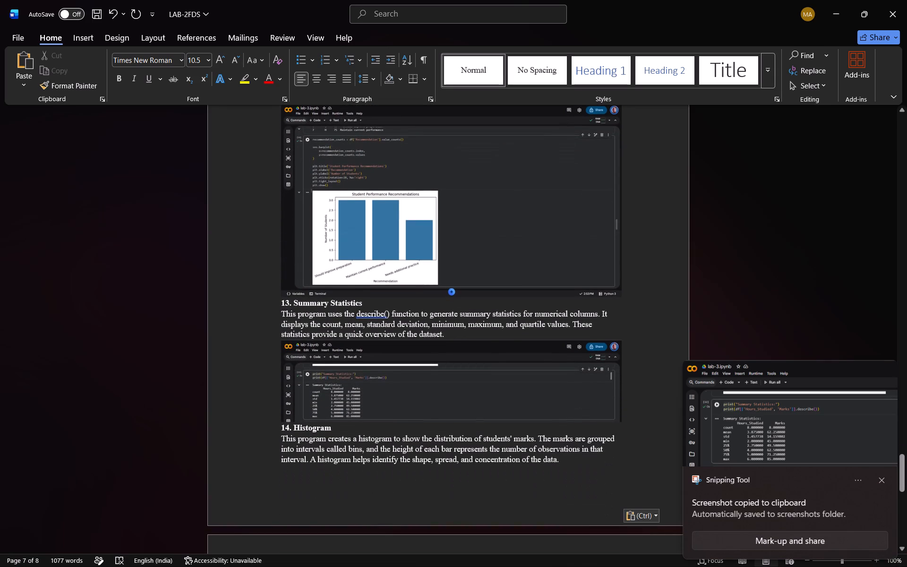
click(570, 458)
click(834, 17)
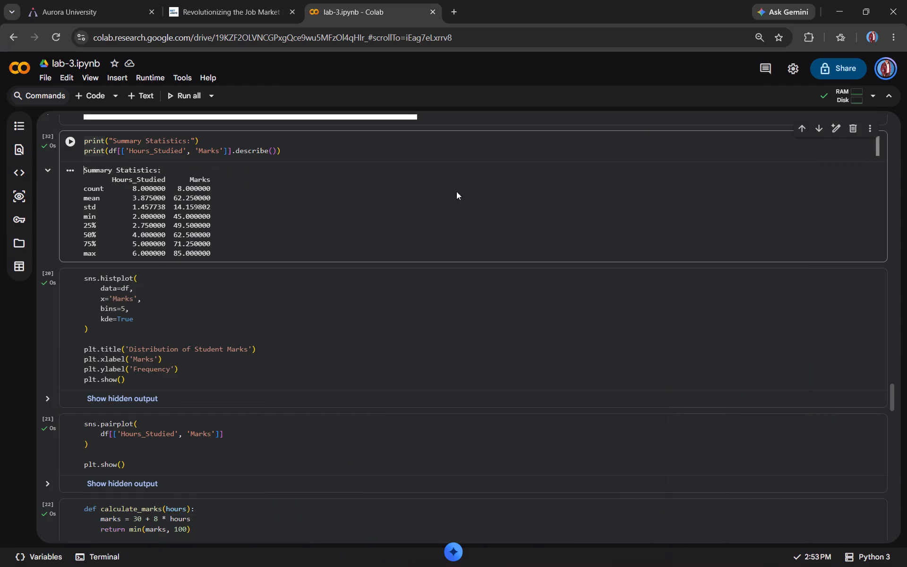
scroll(281, 315, down, 1)
click(123, 345)
Capture the histplot code with its Distribution of Student Marks chart and paste the screenshot below the section 14 description in Word.
scroll(247, 354, down, 2)
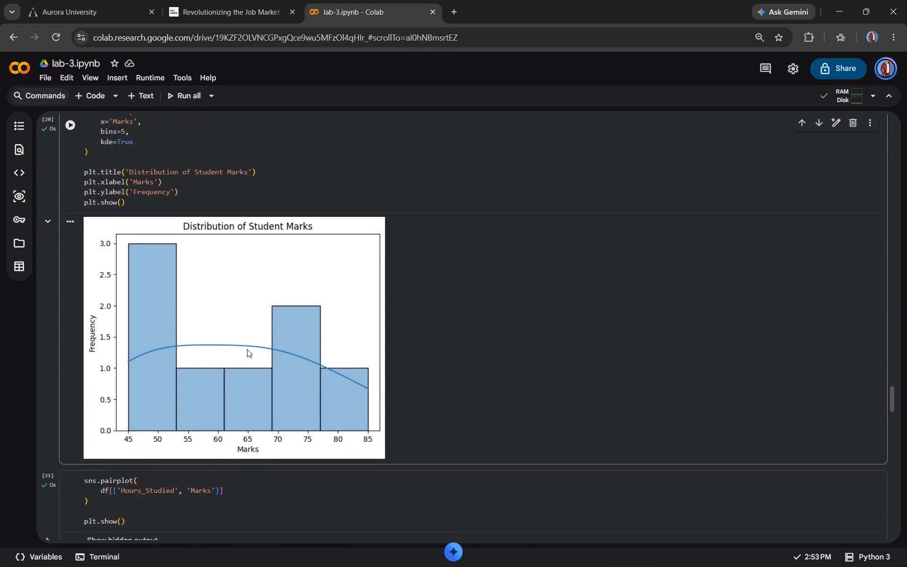
scroll(247, 349, up, 1)
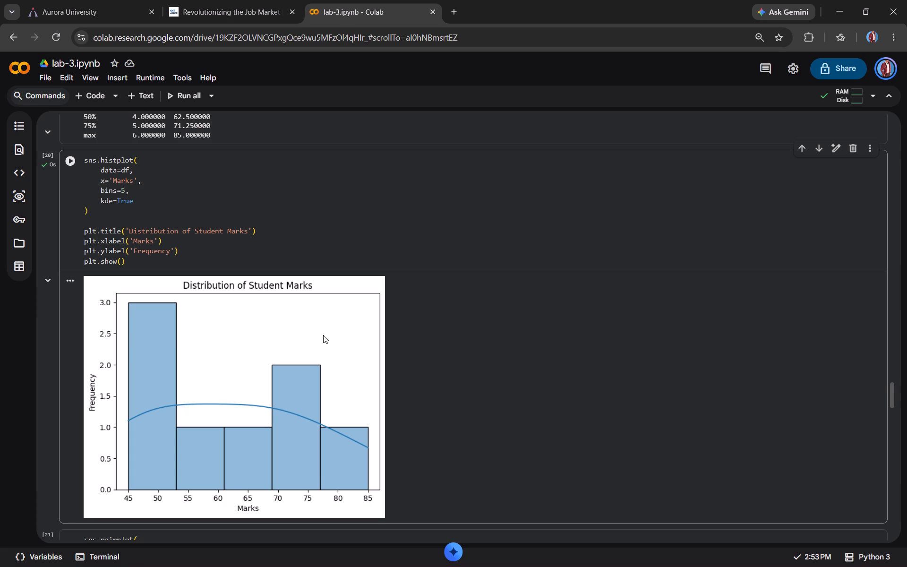
key(shift+super+s)
drag(0, 52, 73, 112)
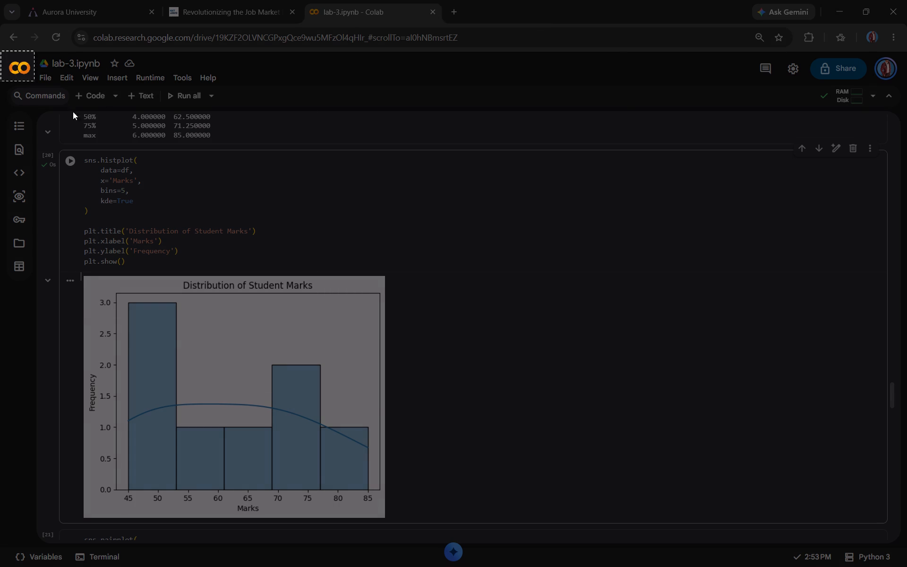
drag(73, 112, 906, 533)
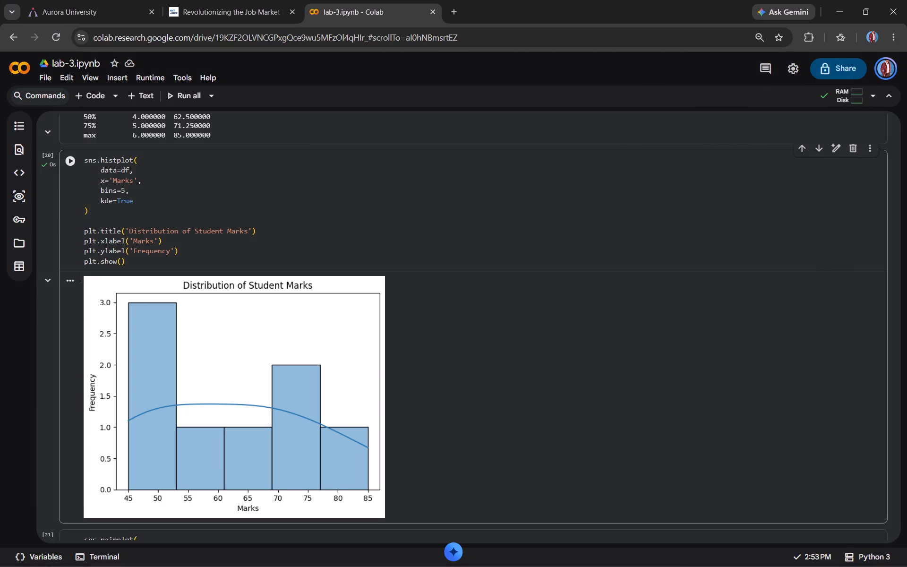
click(650, 541)
scroll(496, 438, down, 1)
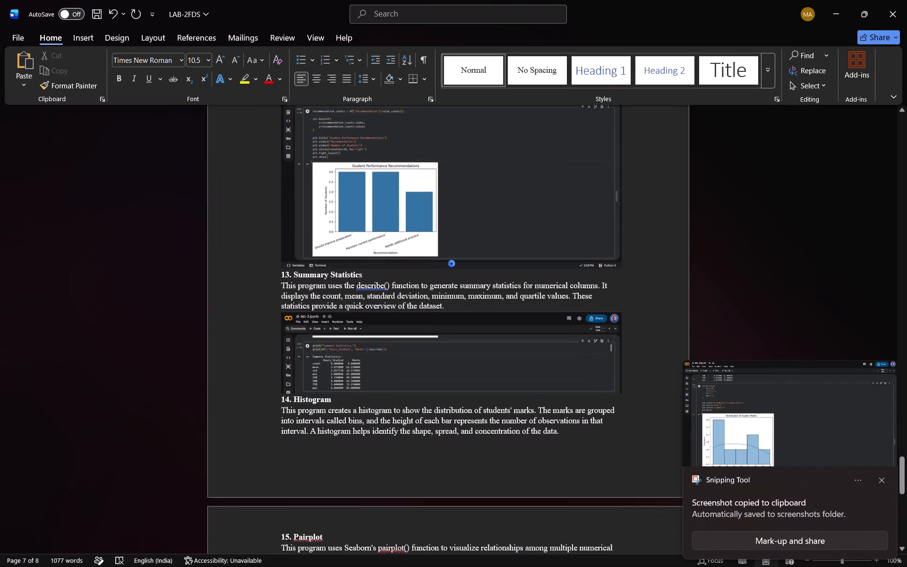
scroll(555, 431, down, 1)
key(ctrl+v)
scroll(526, 407, down, 1)
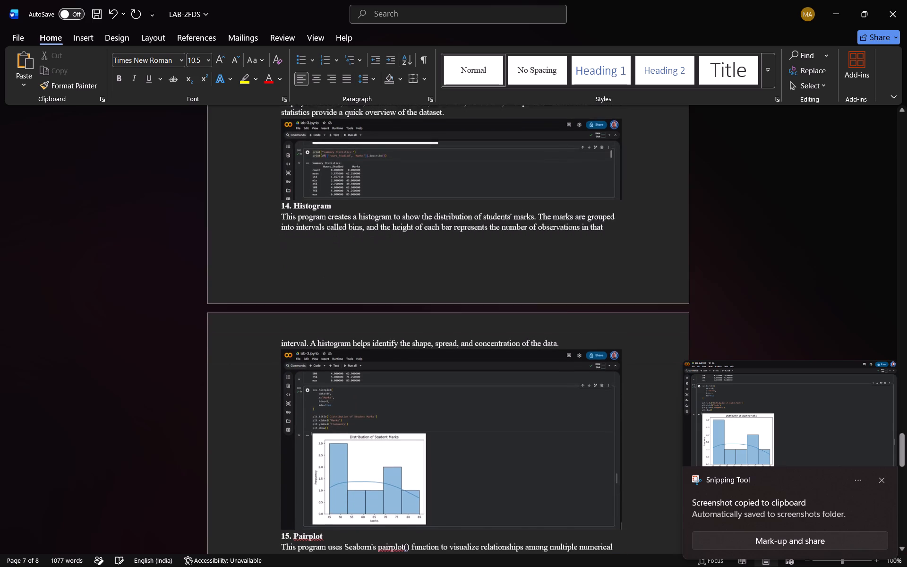
Place the text cursor after the section 15 Pairplot description in Word and show the hidden output of the pairplot cell in Chrome.
scroll(526, 409, down, 1)
scroll(536, 484, down, 2)
click(496, 457)
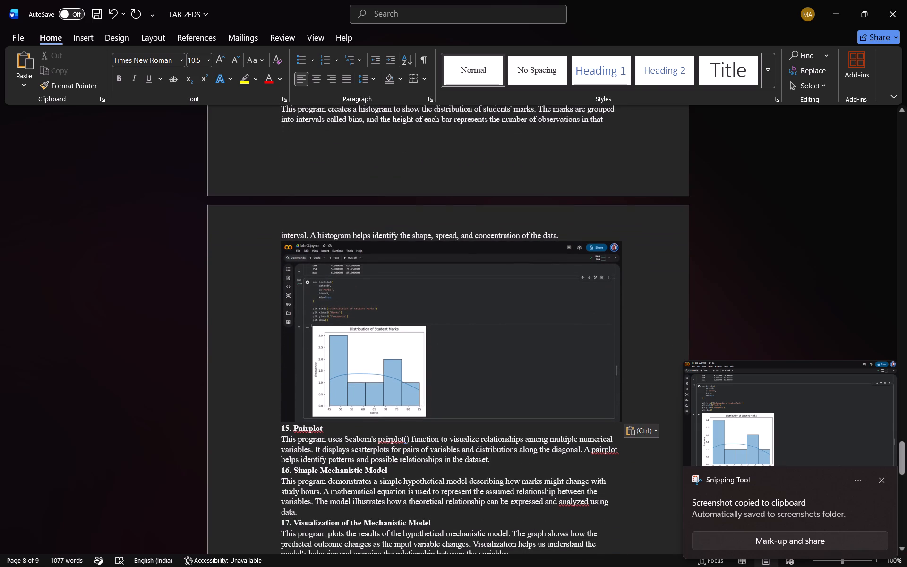
click(833, 1)
scroll(417, 320, down, 3)
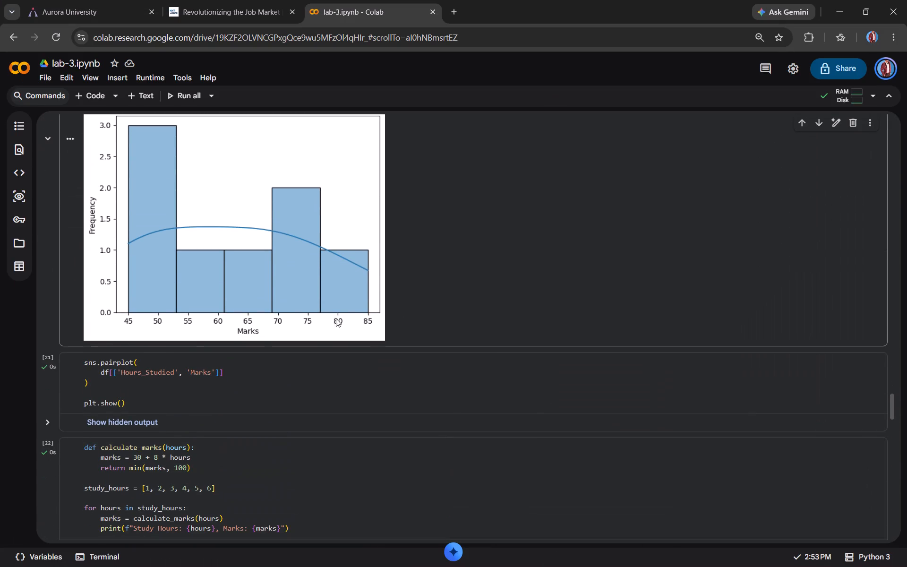
click(119, 414)
scroll(253, 388, down, 4)
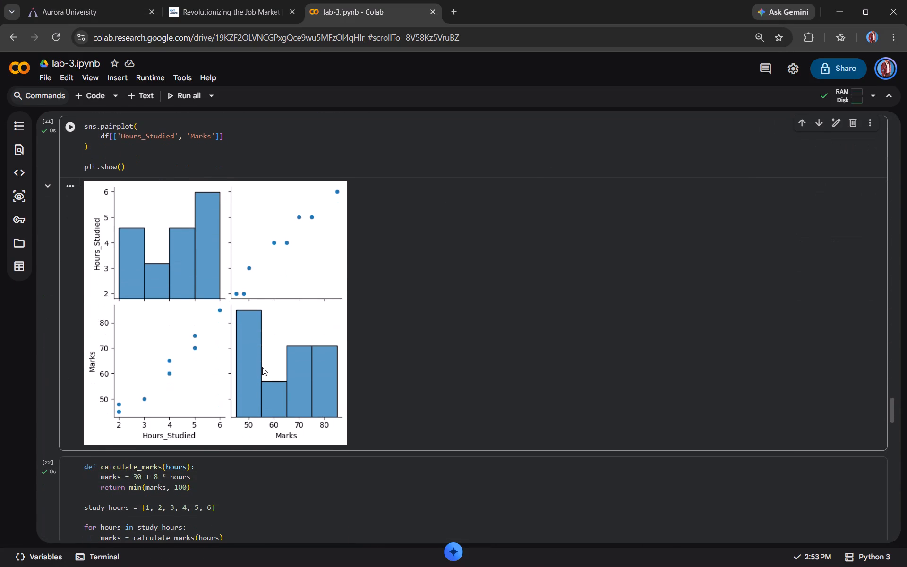
Capture the pairplot code with its four-panel chart and paste the screenshot below the section 15 description in Word.
key(shift+super+s)
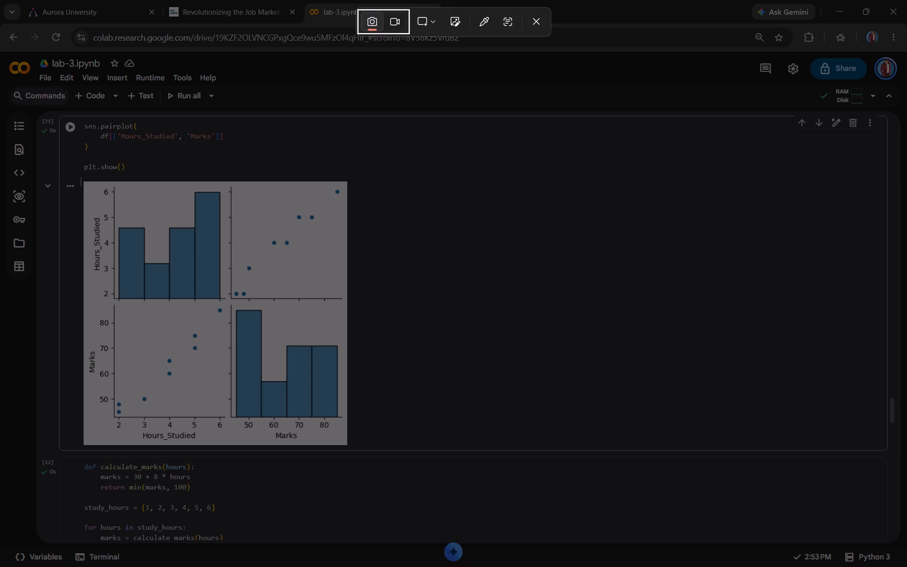
drag(0, 50, 644, 369)
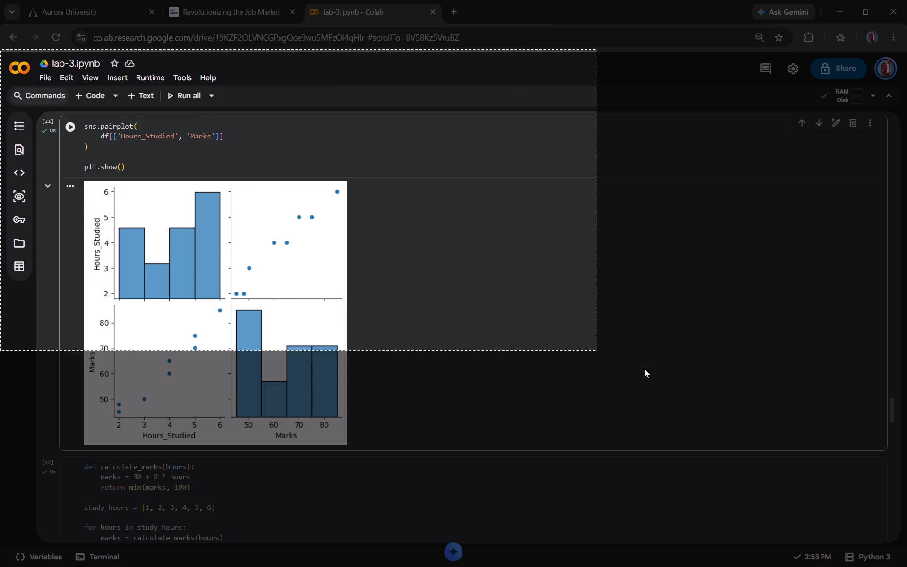
drag(644, 369, 906, 457)
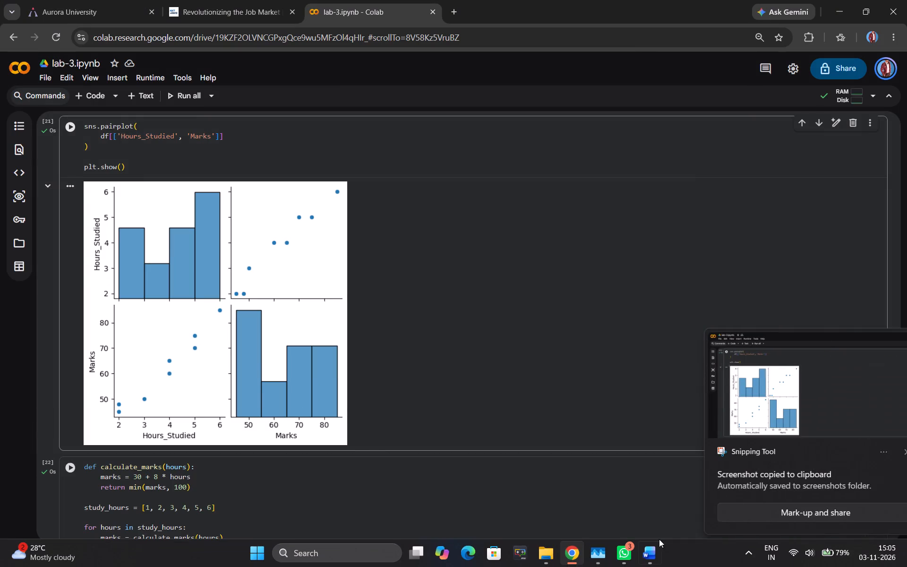
click(659, 556)
click(648, 548)
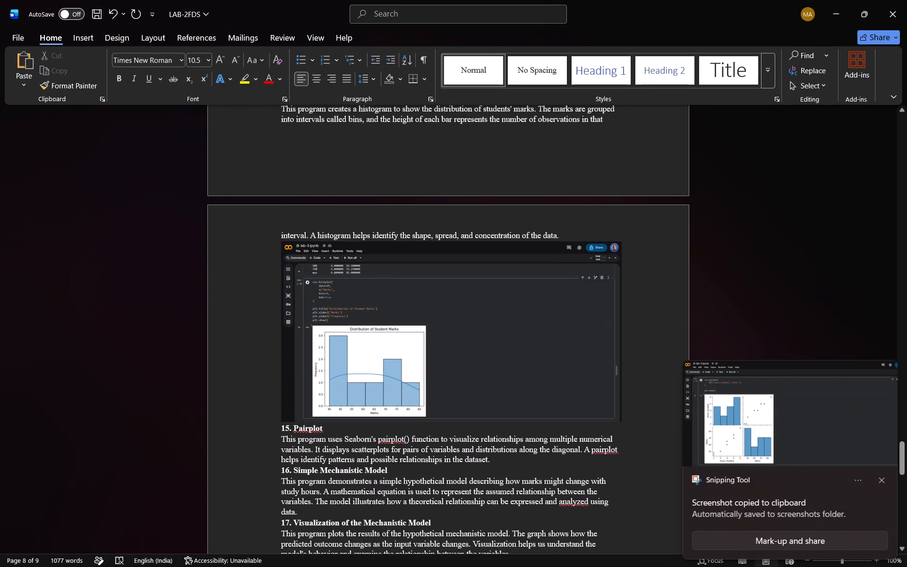
key(ctrl+v)
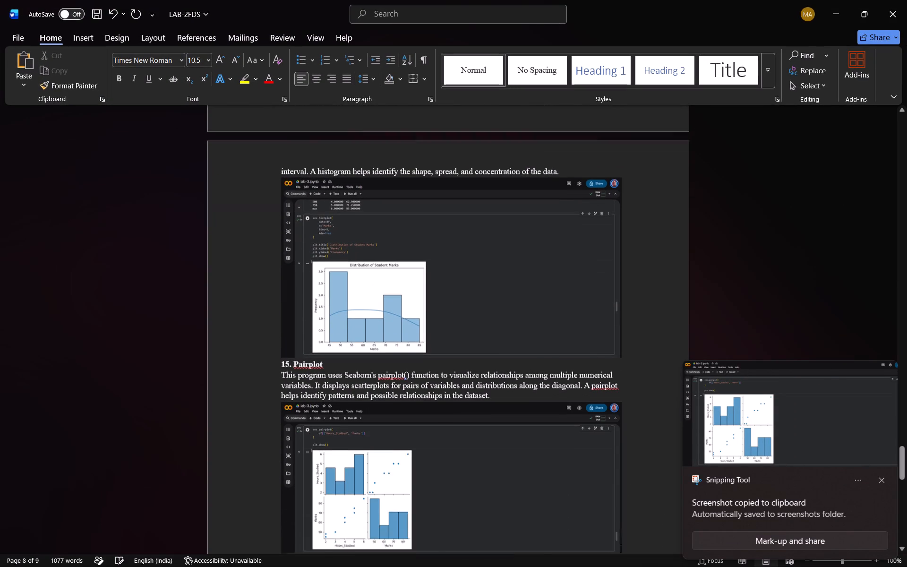
Place the text cursor after the section 16 Simple Mechanistic Model description in Word and show the calculate_marks cell's hidden output in Chrome.
scroll(448, 434, down, 3)
click(304, 501)
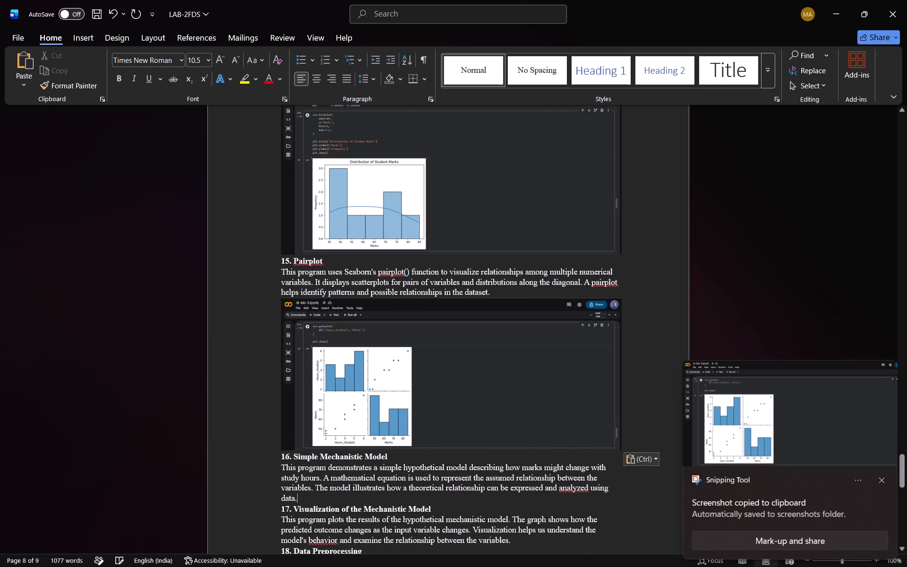
click(833, 21)
scroll(301, 344, down, 3)
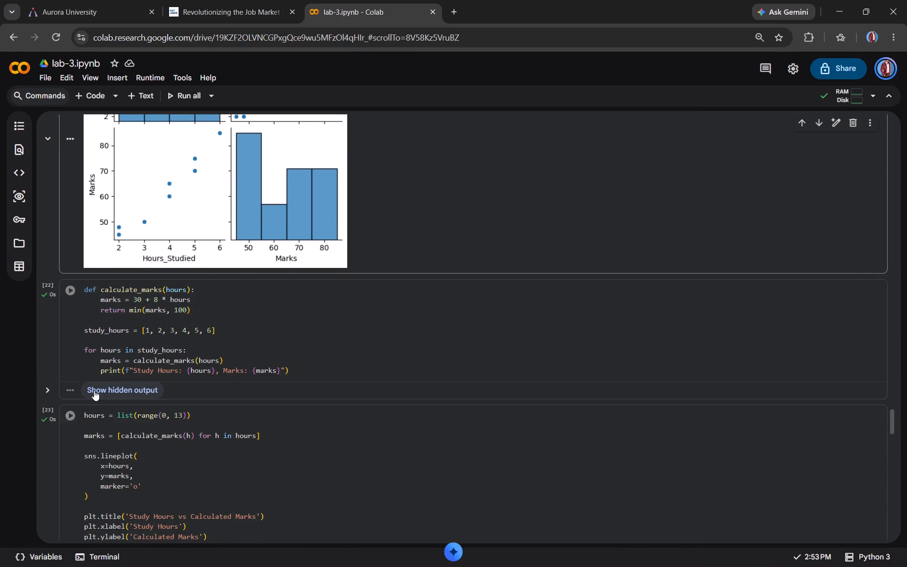
click(110, 395)
scroll(214, 404, down, 1)
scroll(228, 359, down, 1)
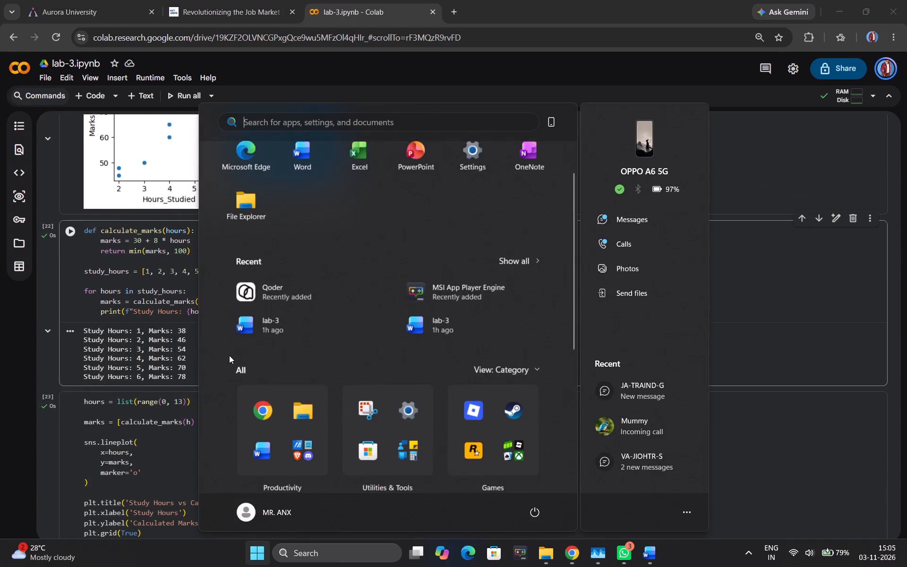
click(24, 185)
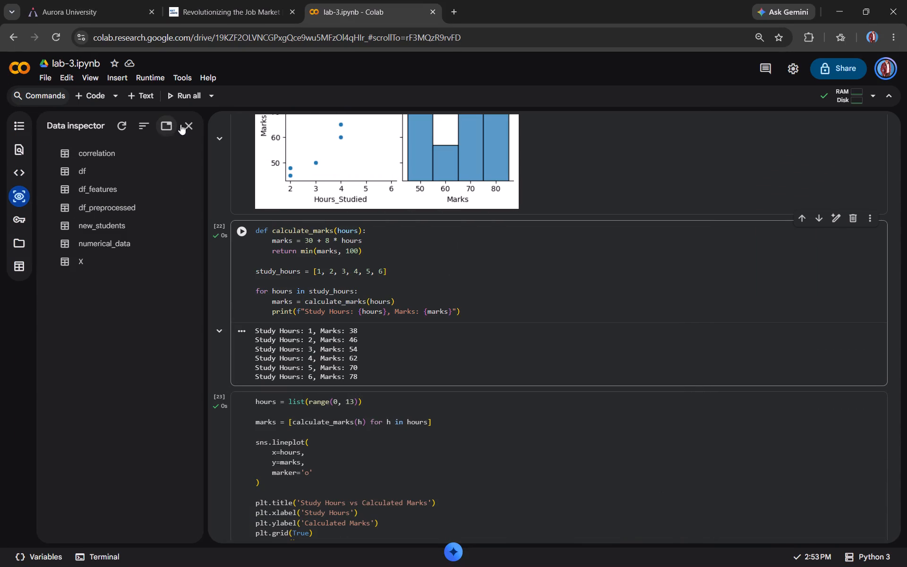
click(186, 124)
Capture the calculate_marks code with its Study Hours and Marks output and paste the screenshot below the section 16 description in Word.
scroll(289, 270, down, 2)
scroll(279, 267, up, 1)
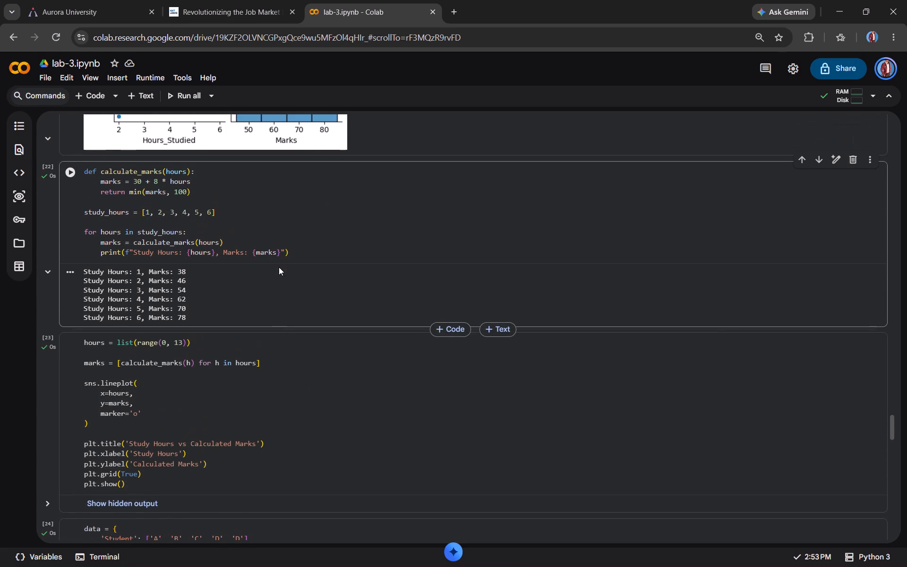
key(shift+super+s)
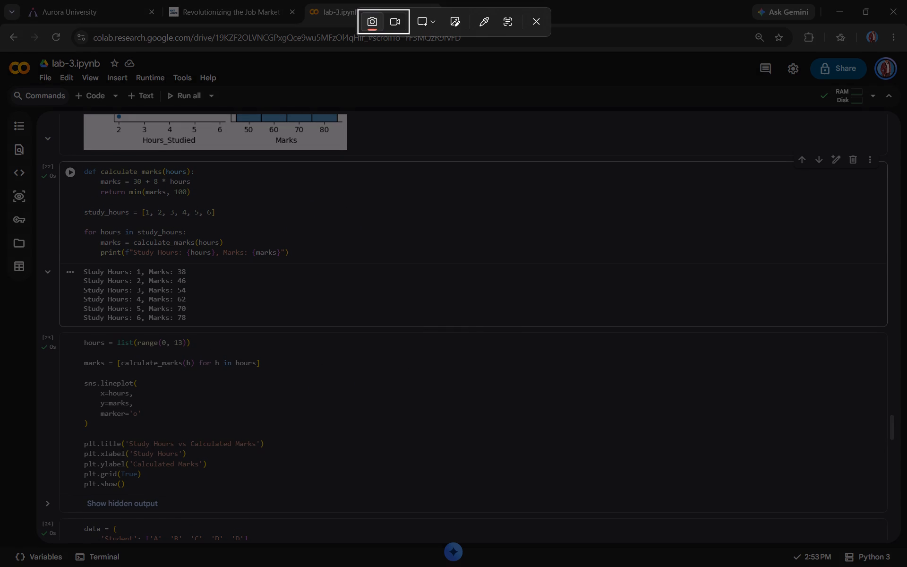
drag(0, 50, 817, 348)
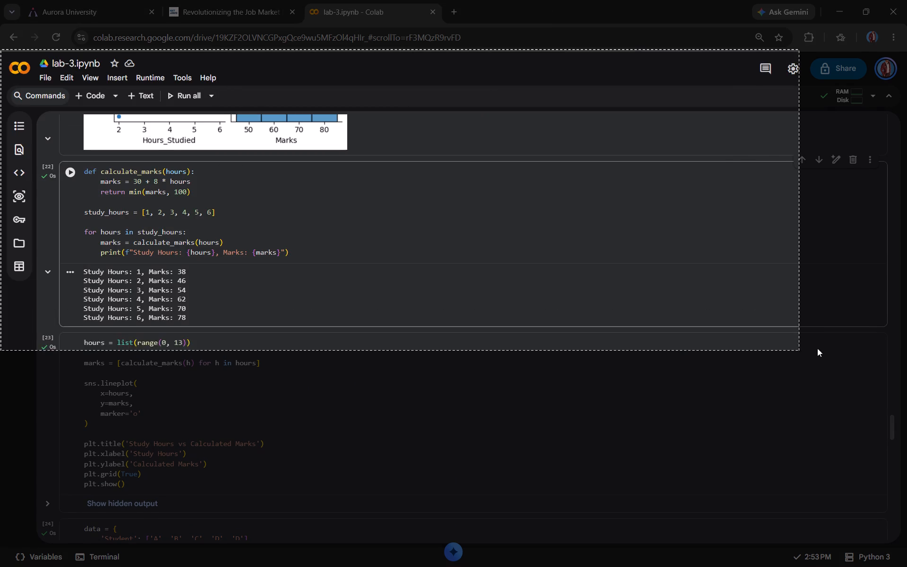
drag(817, 348, 906, 333)
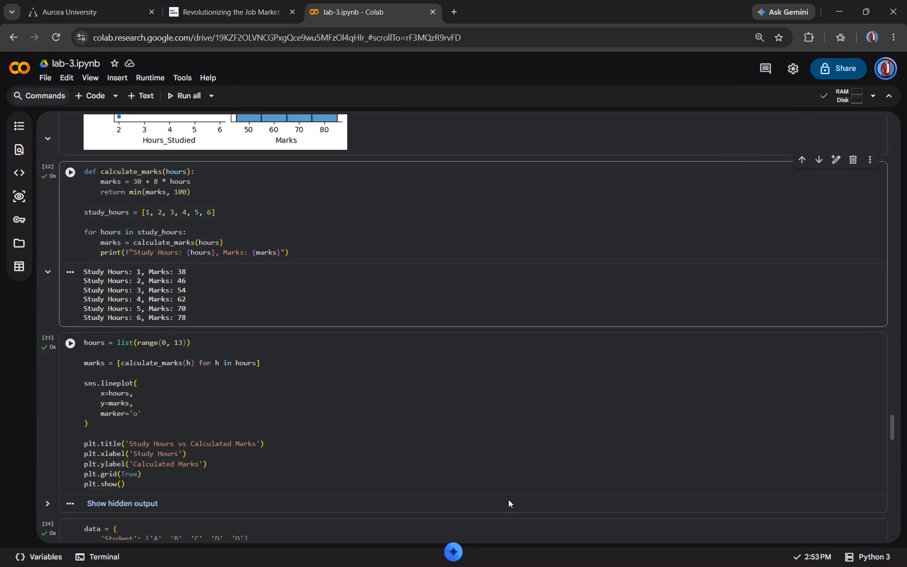
click(648, 546)
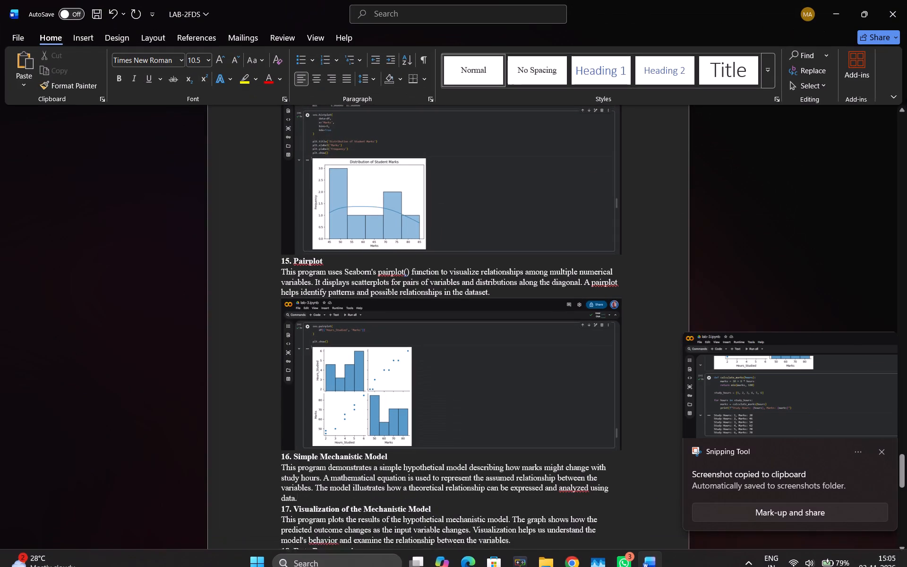
scroll(435, 411, down, 2)
key(ctrl+v)
Place the text cursor after the section 17 Visualization of the Mechanistic Model description.
scroll(358, 420, down, 3)
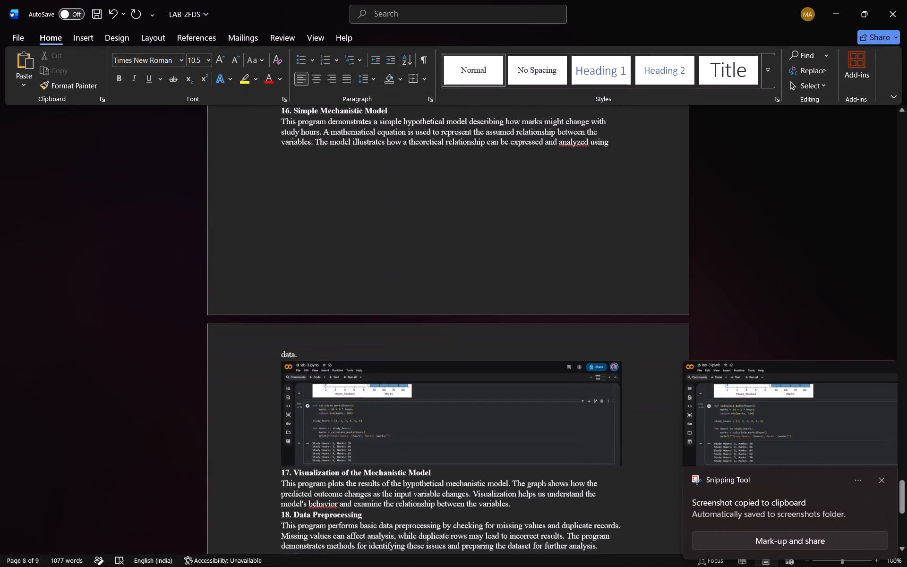
scroll(351, 419, down, 2)
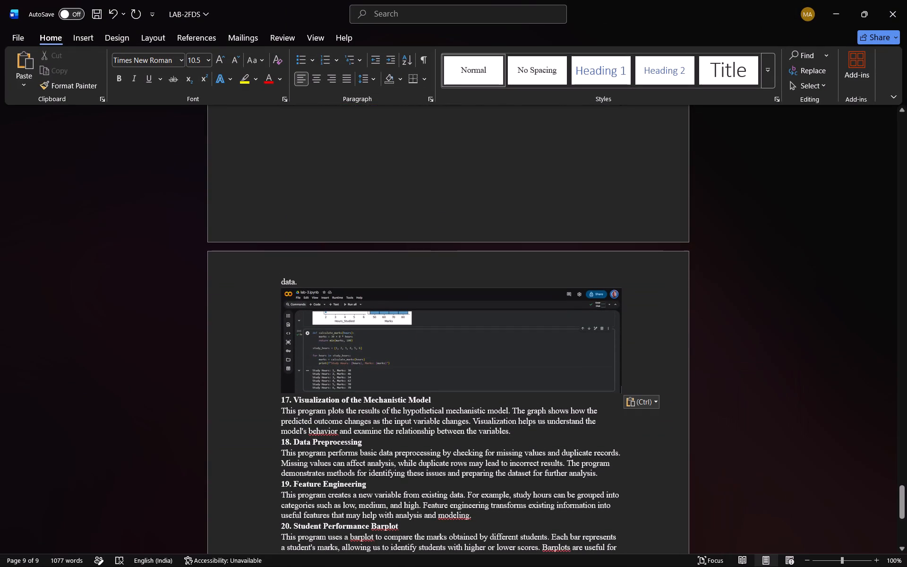
click(512, 433)
Review the whole report from section 1 to section 23, checking the screenshots pasted so far and the sections still without one.
scroll(545, 365, up, 16)
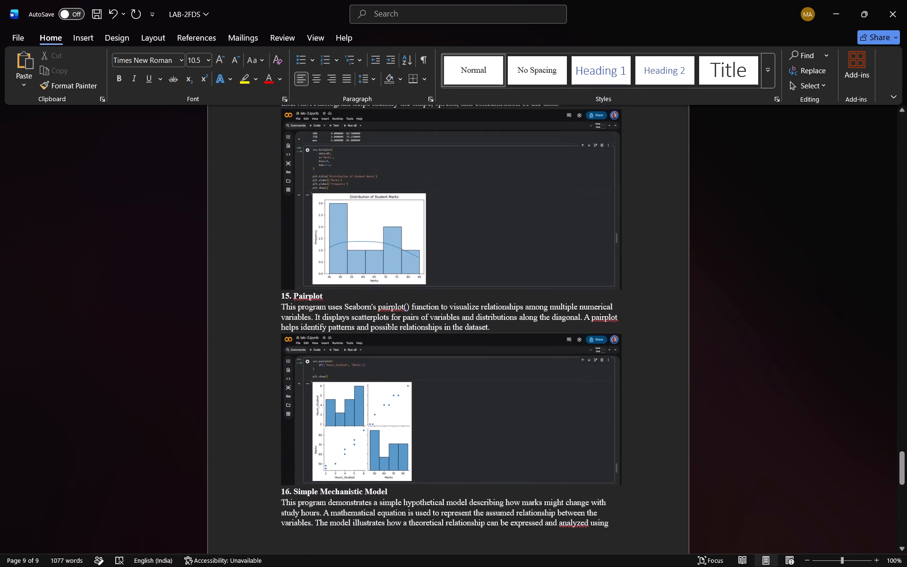
drag(902, 470, 905, 180)
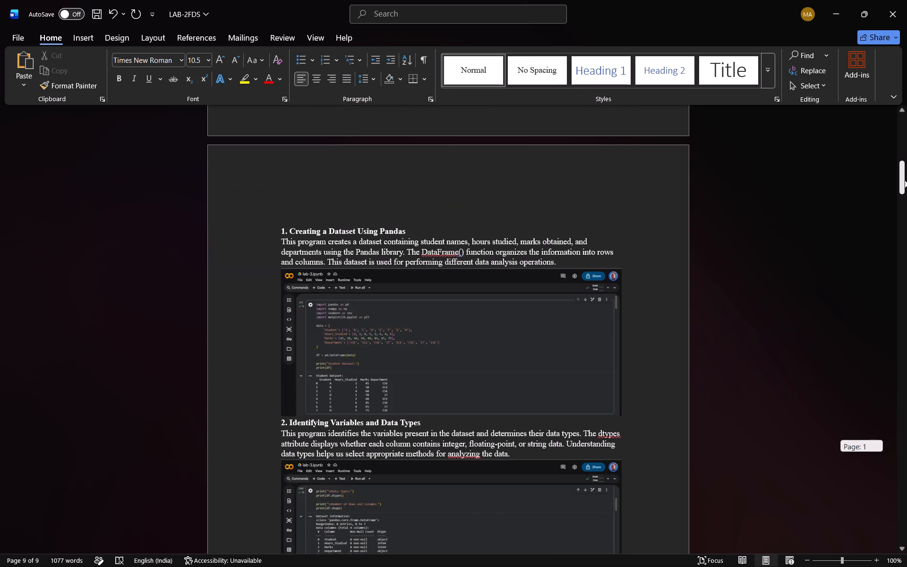
drag(905, 180, 906, 177)
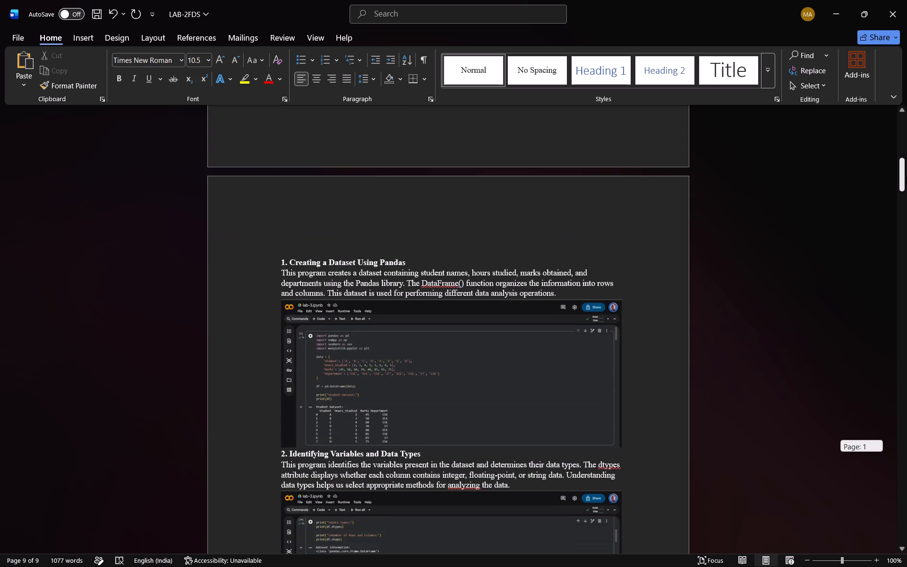
drag(906, 177, 906, 266)
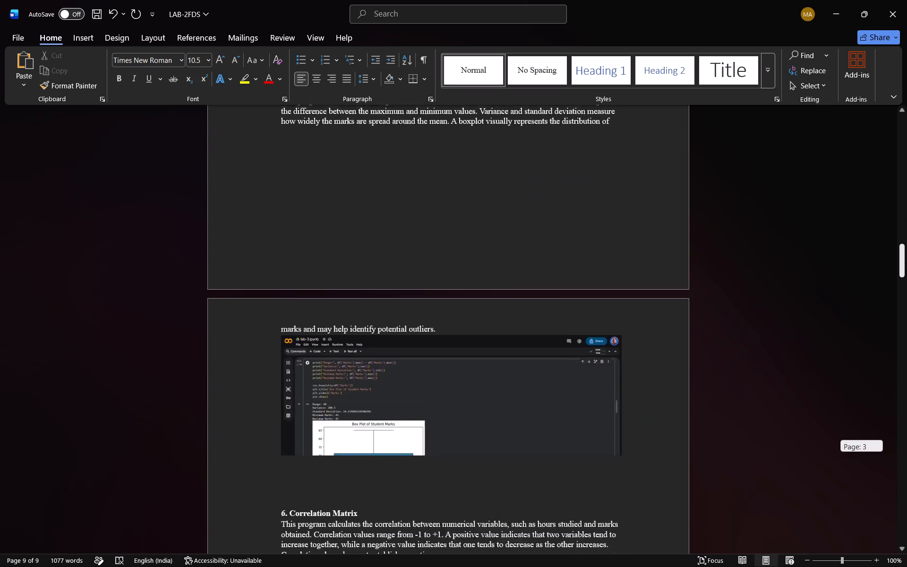
drag(906, 266, 905, 344)
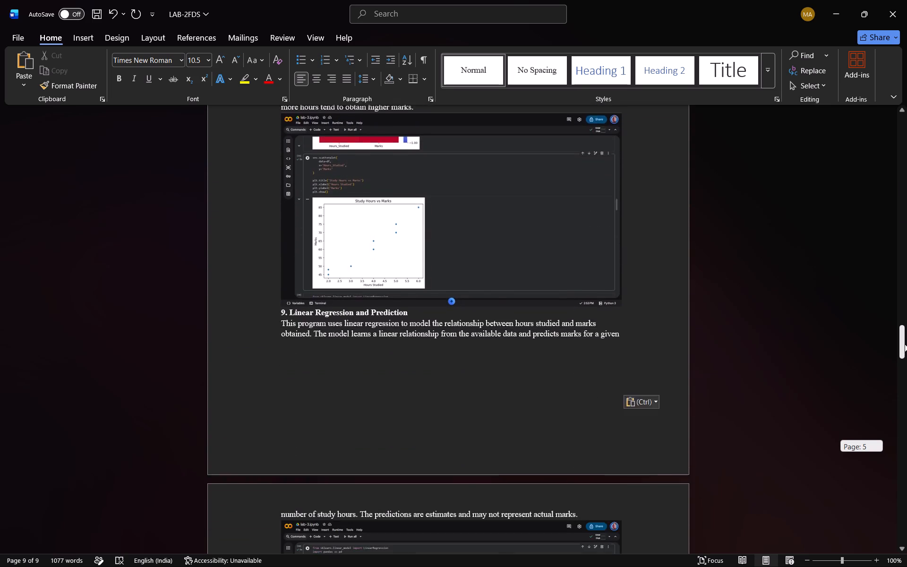
drag(905, 344, 906, 461)
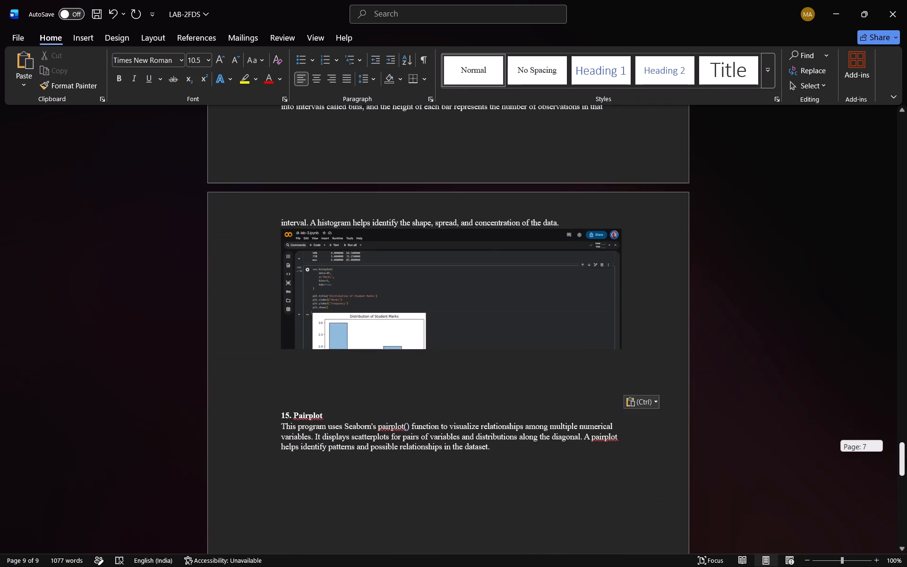
drag(906, 461, 899, 522)
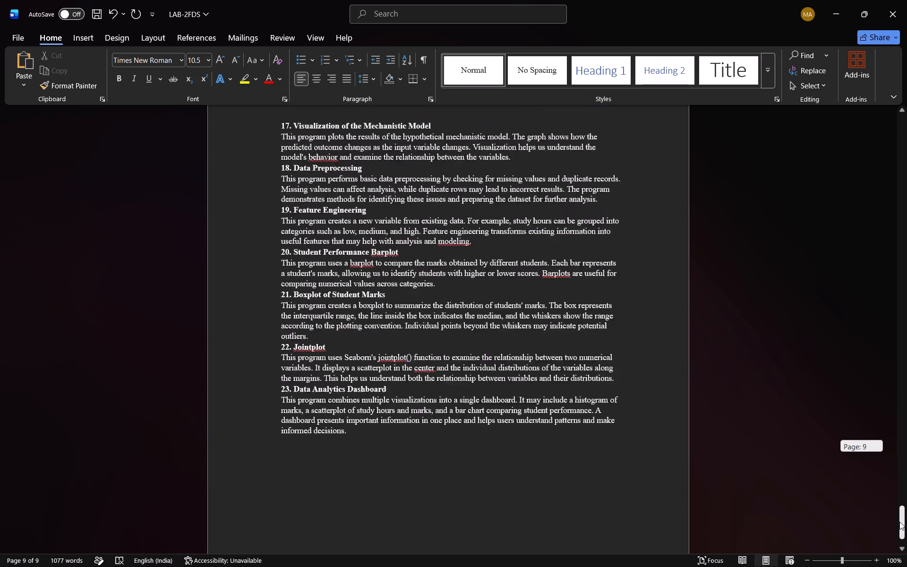
drag(899, 522, 900, 513)
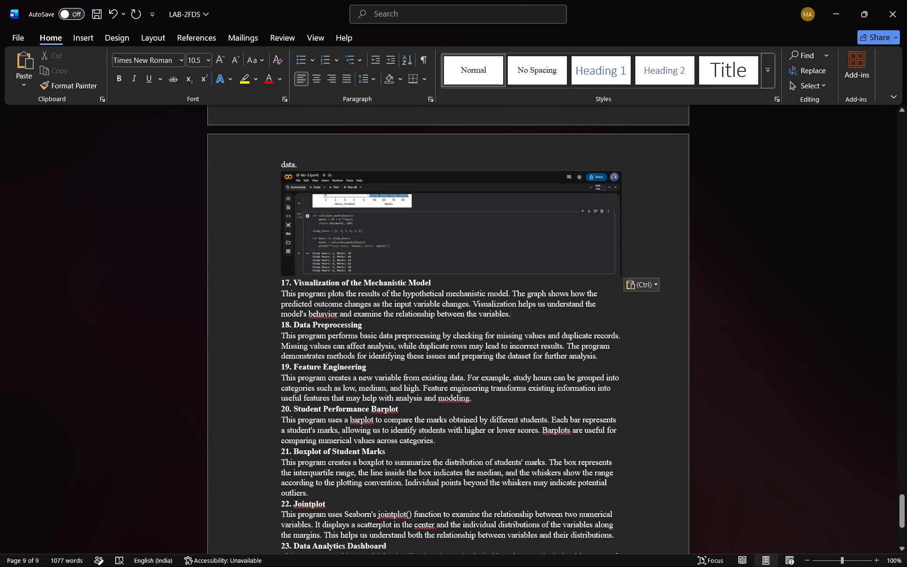
Switch back to Chrome and show the hidden output of the Study Hours vs Calculated Marks lineplot cell.
click(834, 10)
scroll(263, 318, down, 2)
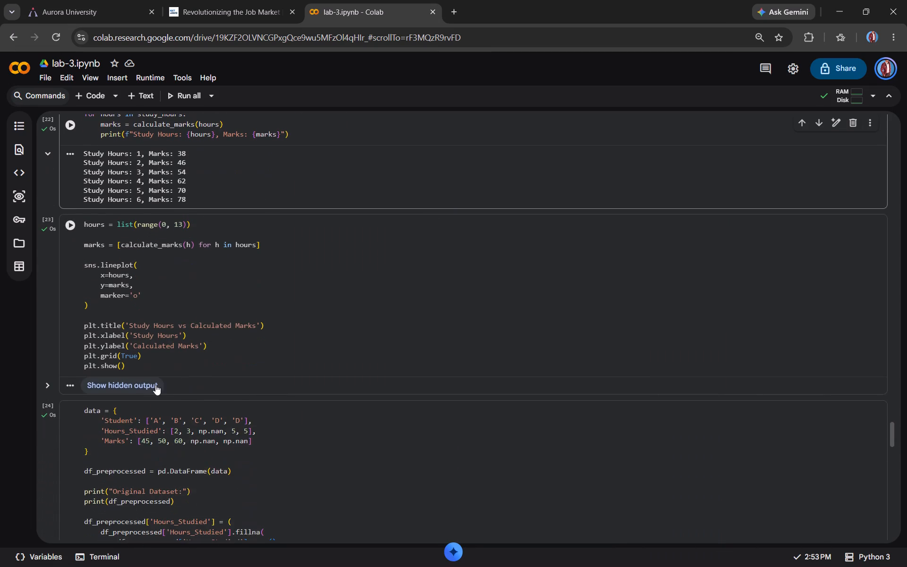
click(143, 382)
scroll(192, 373, down, 2)
scroll(214, 358, up, 1)
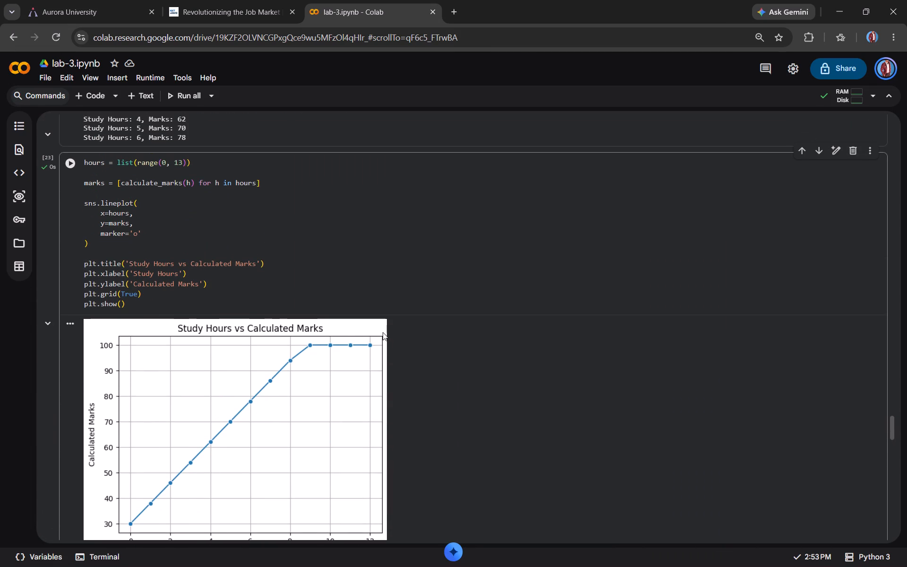
scroll(385, 331, down, 1)
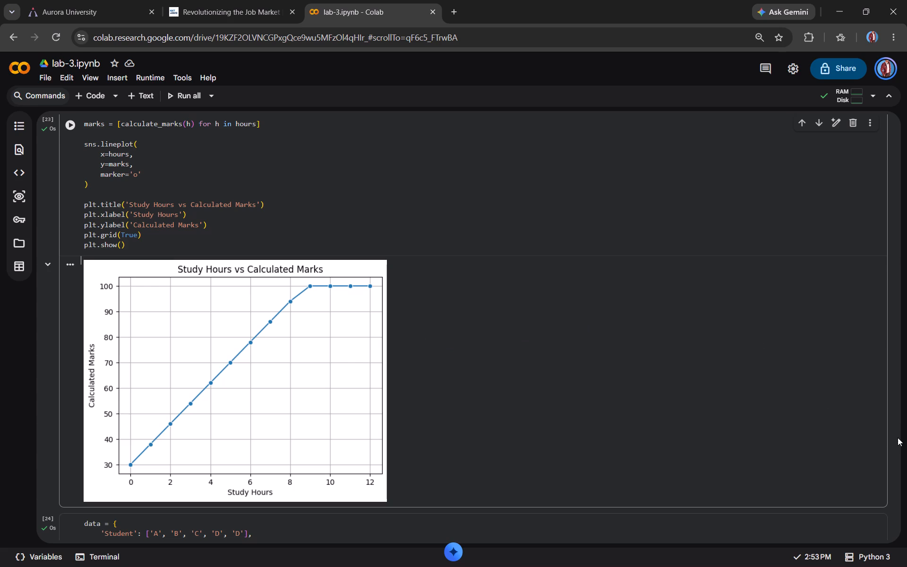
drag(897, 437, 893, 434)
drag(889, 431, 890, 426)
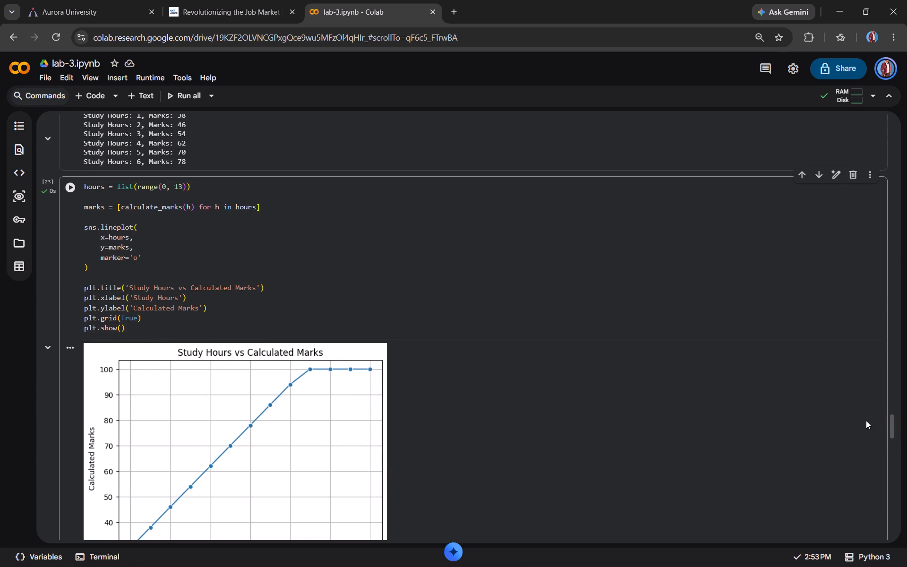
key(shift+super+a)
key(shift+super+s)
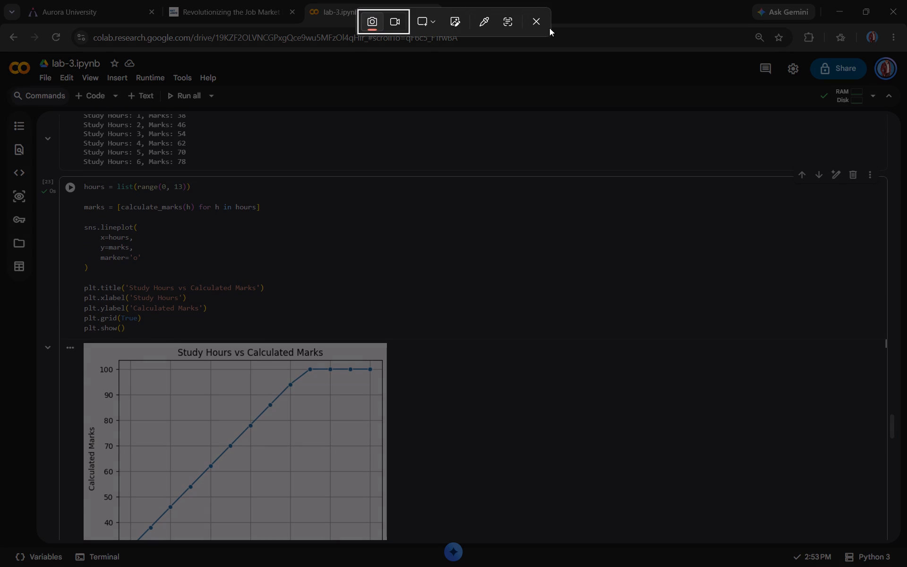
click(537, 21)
Capture the lineplot code with its Study Hours vs Calculated Marks chart and paste the screenshot below the section 17 description in Word.
scroll(503, 238, down, 1)
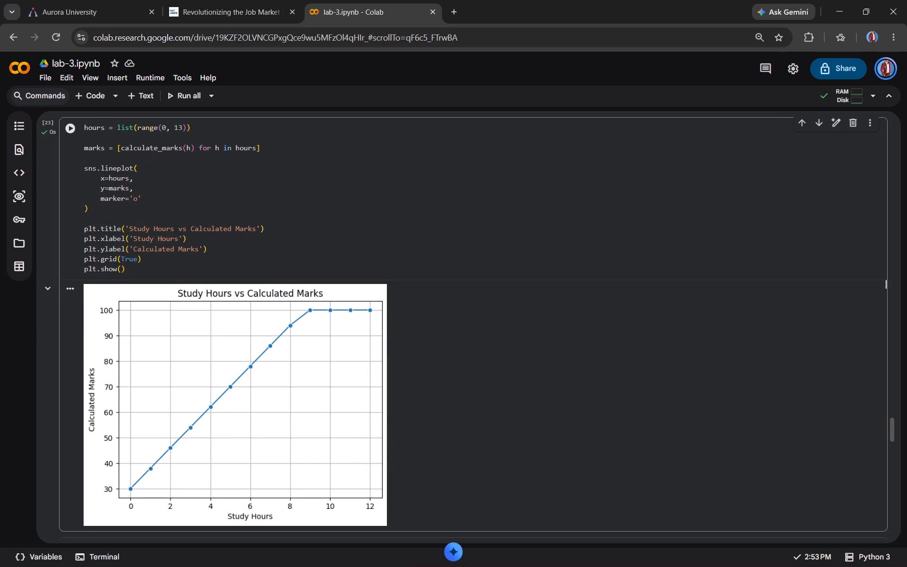
key(shift+super+s)
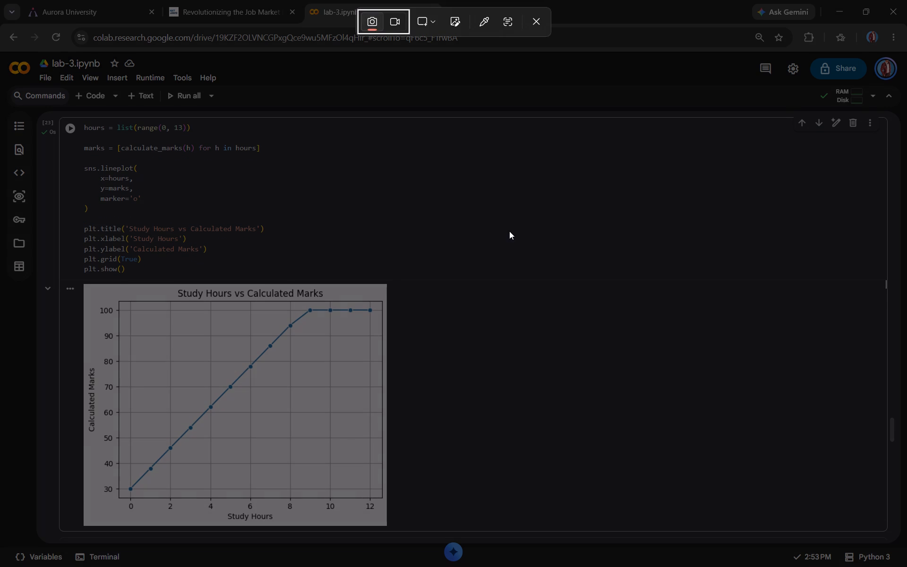
drag(0, 51, 906, 553)
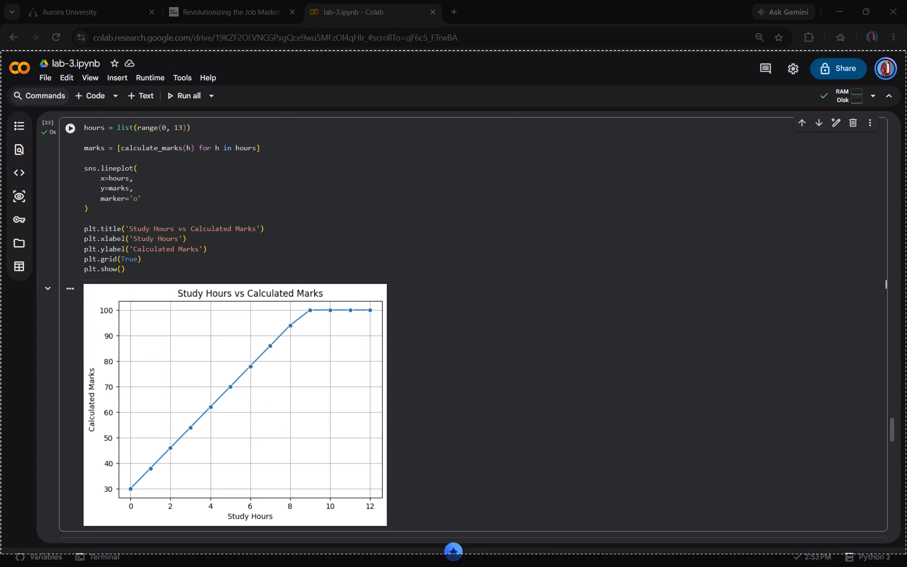
drag(906, 553, 906, 545)
click(632, 557)
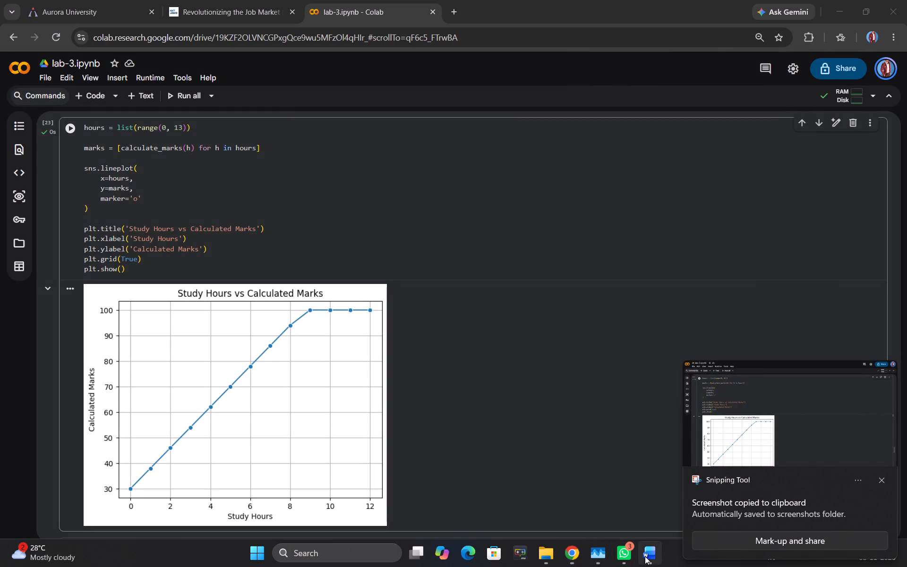
click(650, 556)
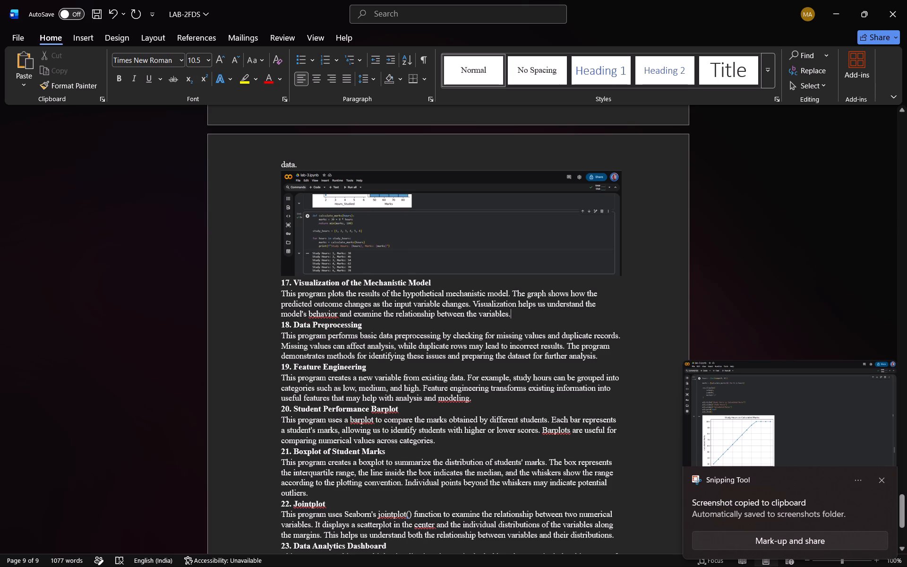
key(ctrl+v)
Place the text cursor after the section 18 Data Preprocessing description, and in Chrome show the hidden output of the df_preprocessed cell.
scroll(513, 328, down, 2)
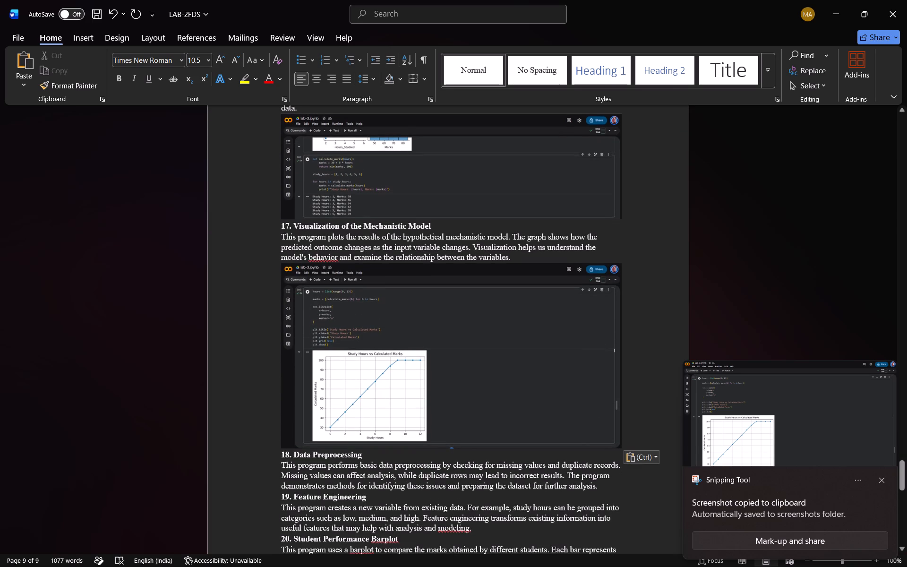
click(602, 488)
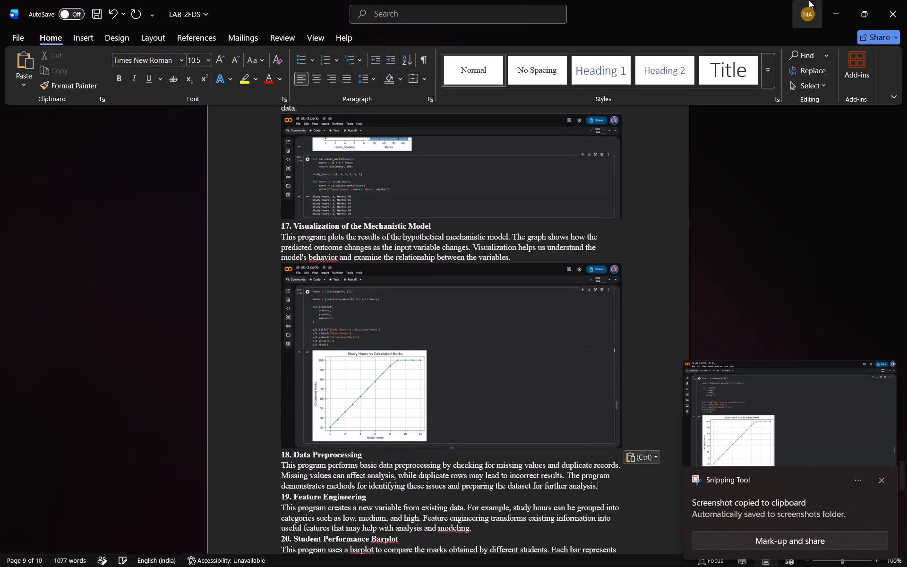
click(831, 5)
scroll(311, 351, down, 6)
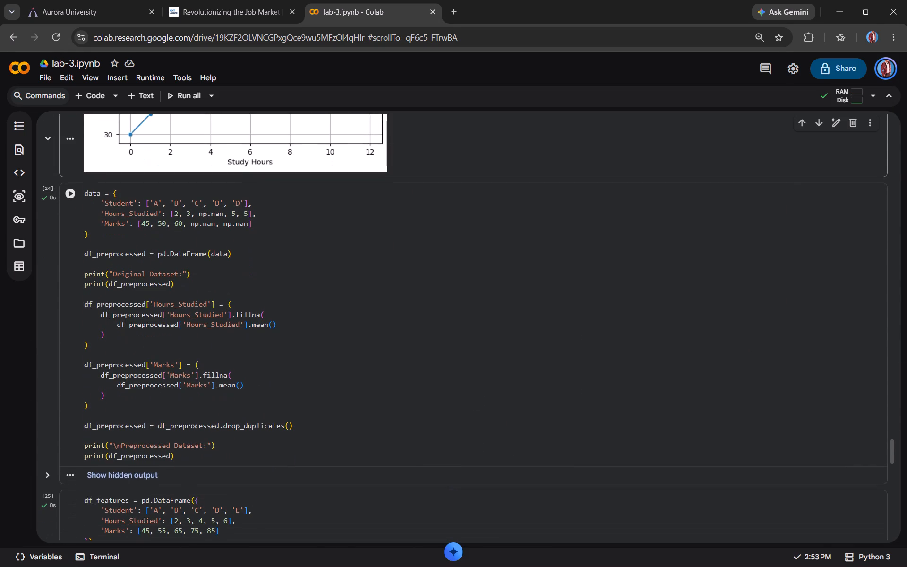
click(120, 476)
scroll(211, 431, down, 2)
scroll(231, 417, up, 1)
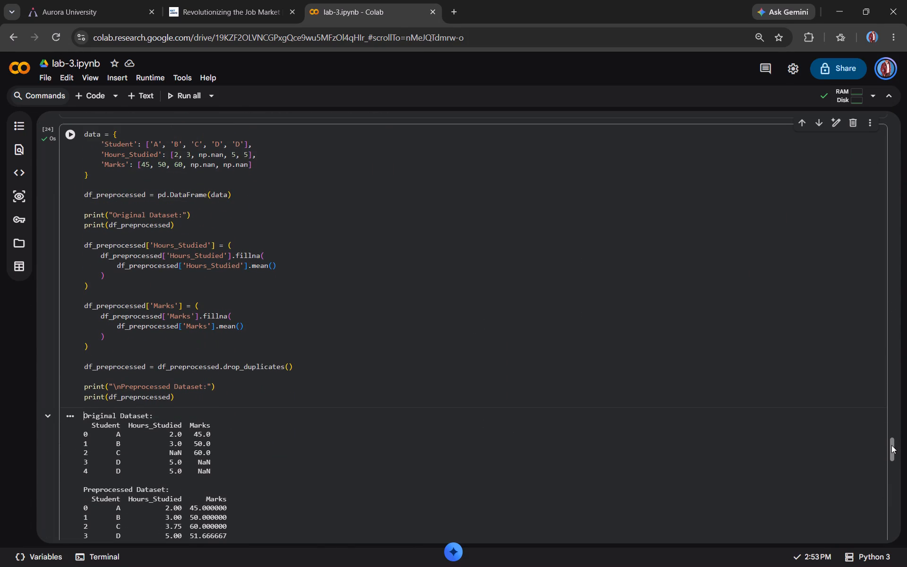
drag(891, 445, 895, 445)
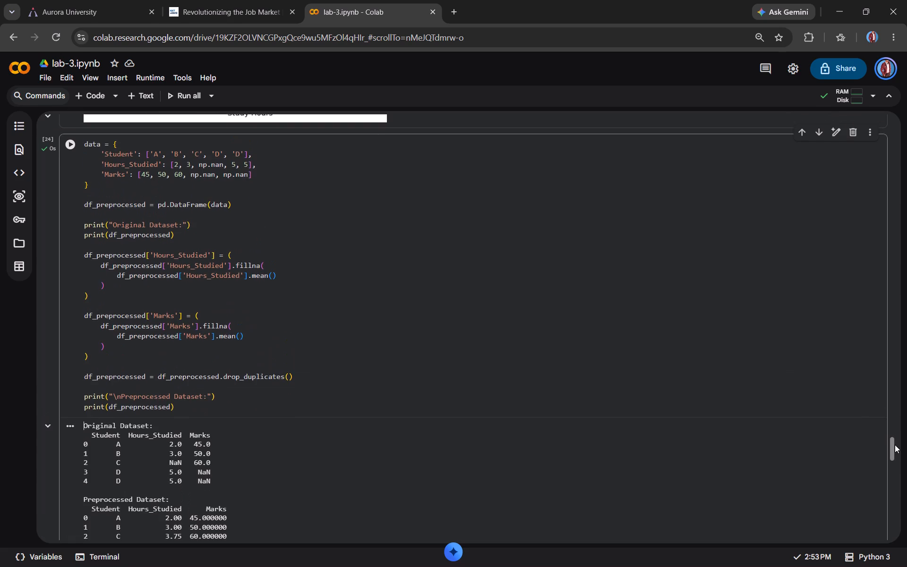
drag(895, 445, 897, 446)
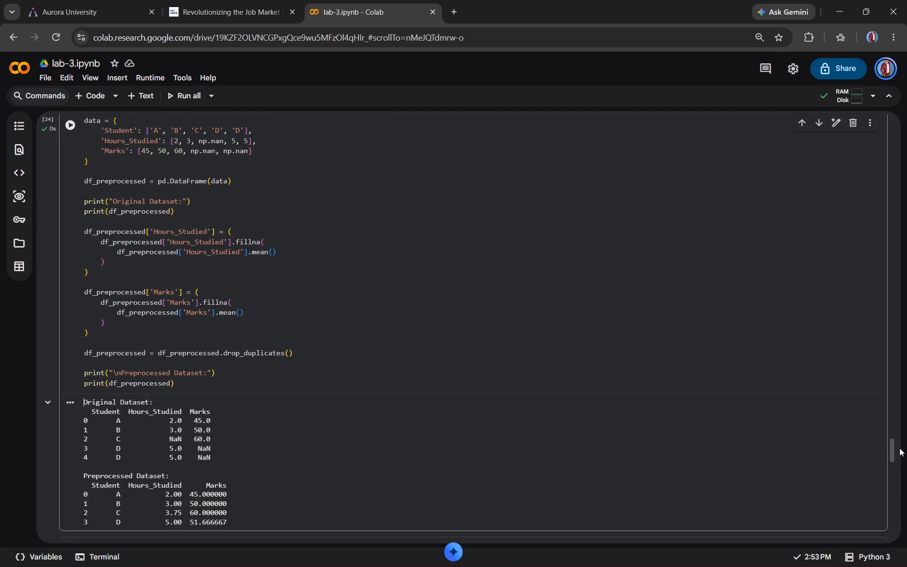
click(833, 337)
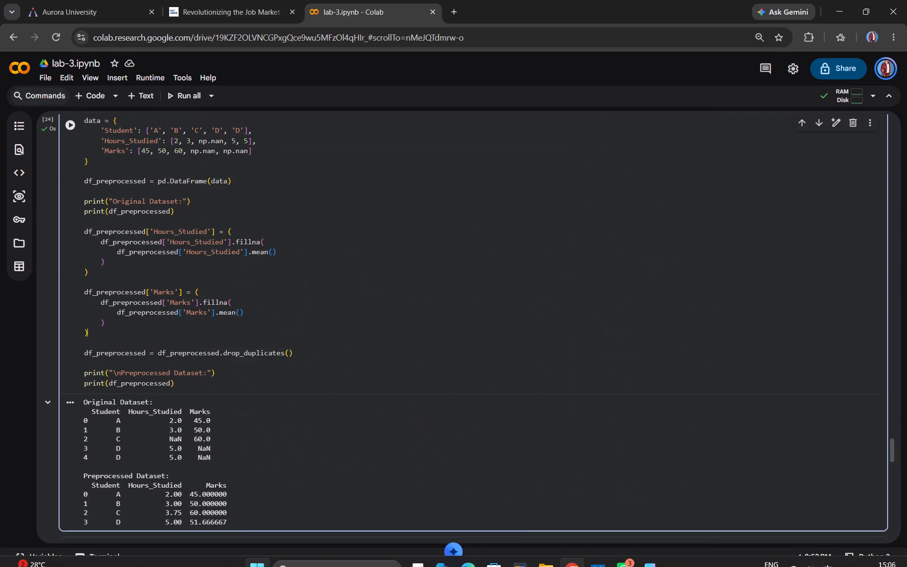
Capture the df_preprocessed code with its Original and Preprocessed Dataset output and paste the screenshot below the section 18 description in Word.
key(shift+super+s)
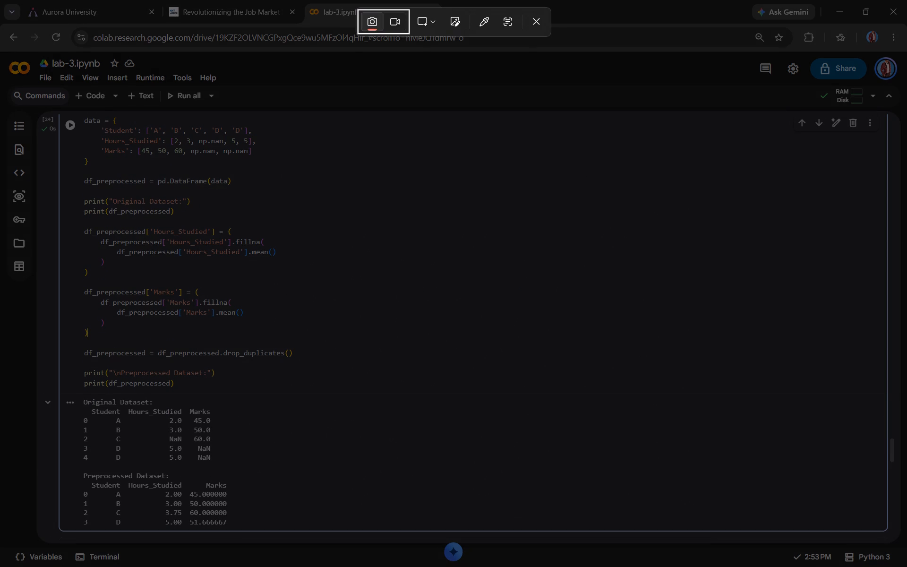
drag(0, 52, 906, 545)
click(648, 562)
scroll(419, 440, down, 1)
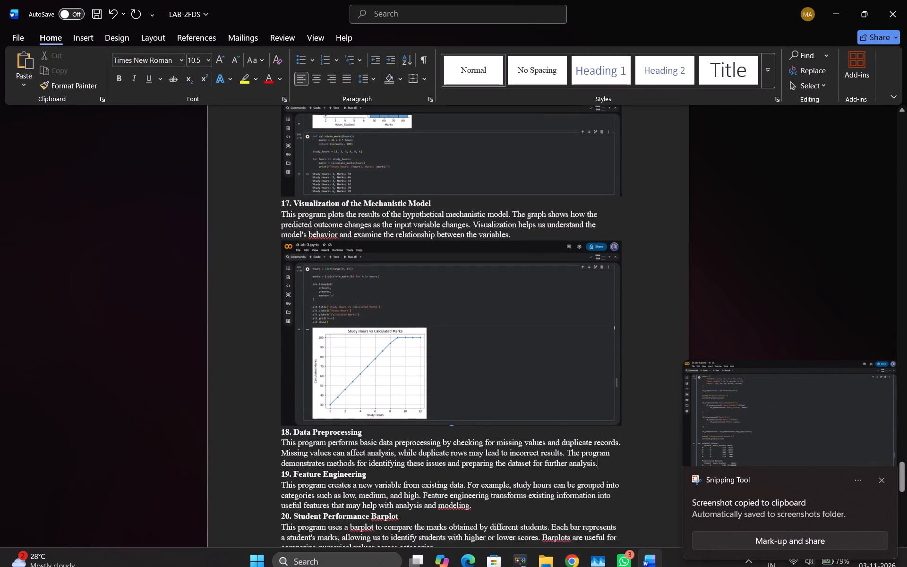
scroll(434, 450, down, 1)
key(ctrl+v)
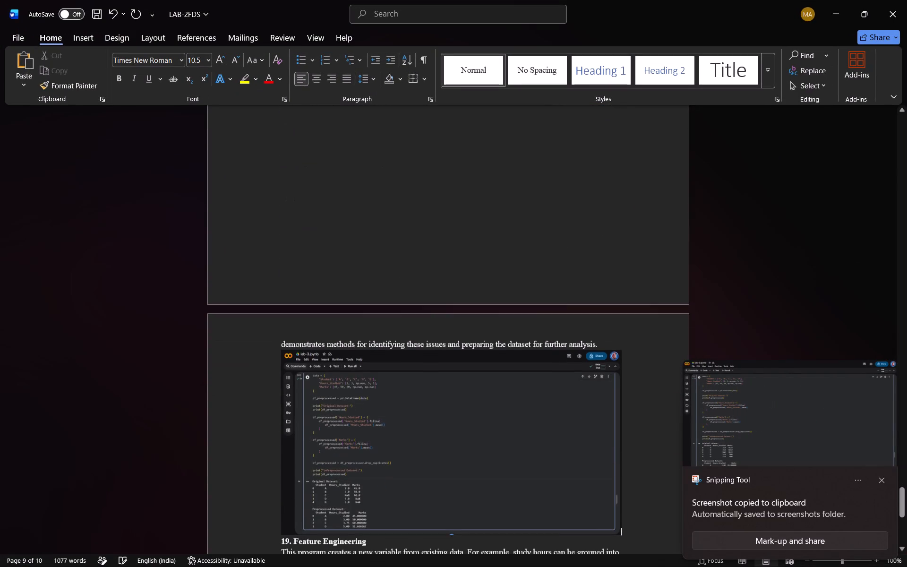
Place the text cursor after the section 19 Feature Engineering description, and in Chrome show the hidden output of the df_features cell.
scroll(399, 361, down, 4)
click(472, 461)
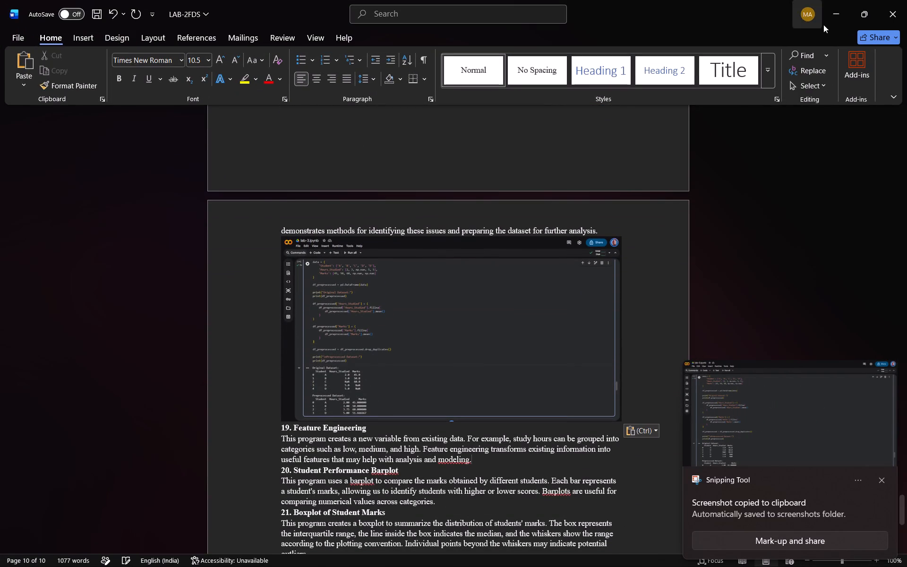
click(830, 13)
scroll(315, 297, down, 5)
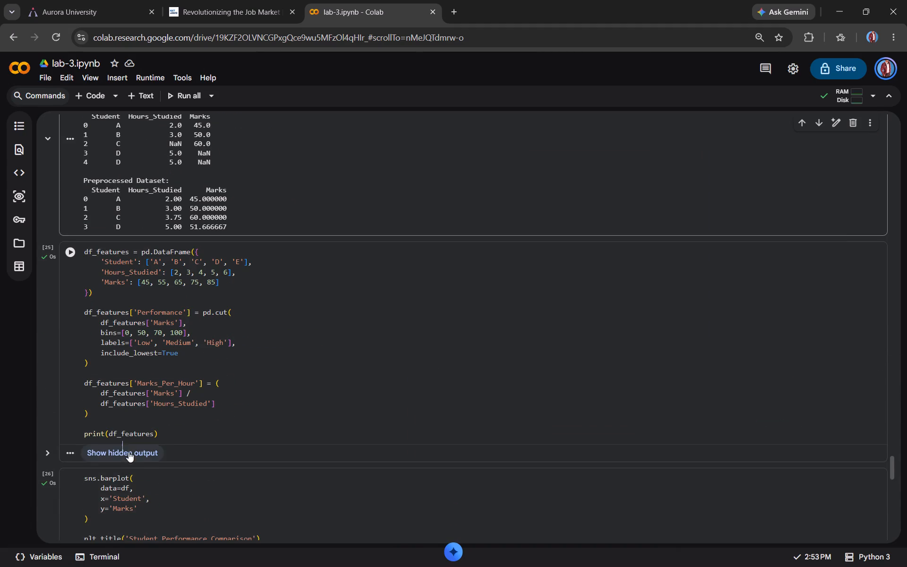
click(128, 452)
scroll(275, 364, down, 2)
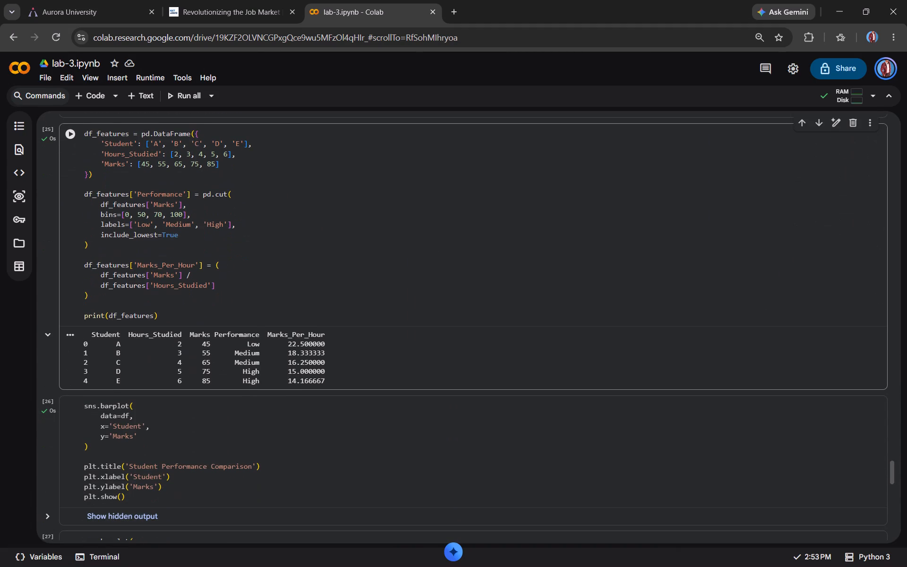
Capture the df_features code with its Performance and Marks_Per_Hour output and paste the screenshot below the section 19 description in Word.
key(shift+super+s)
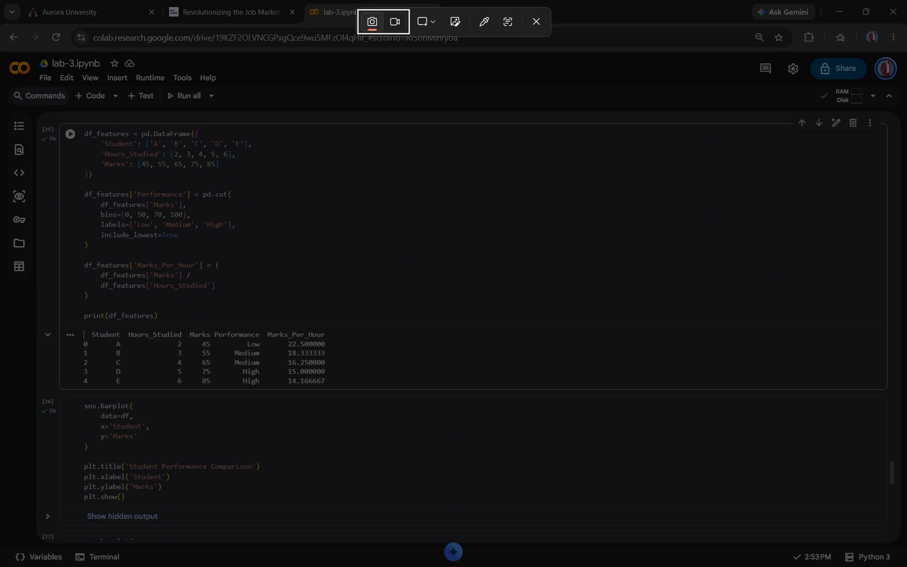
drag(0, 47, 906, 394)
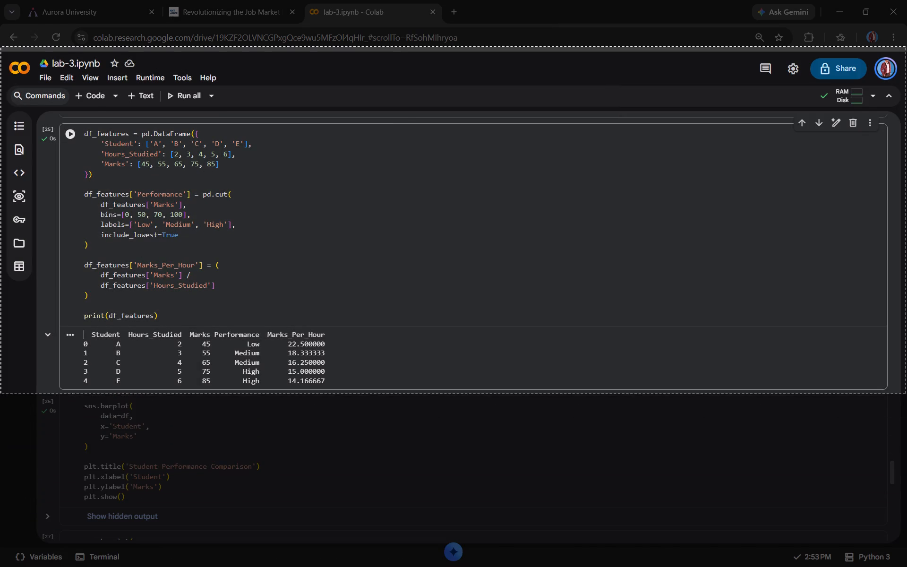
drag(906, 394, 906, 395)
click(648, 555)
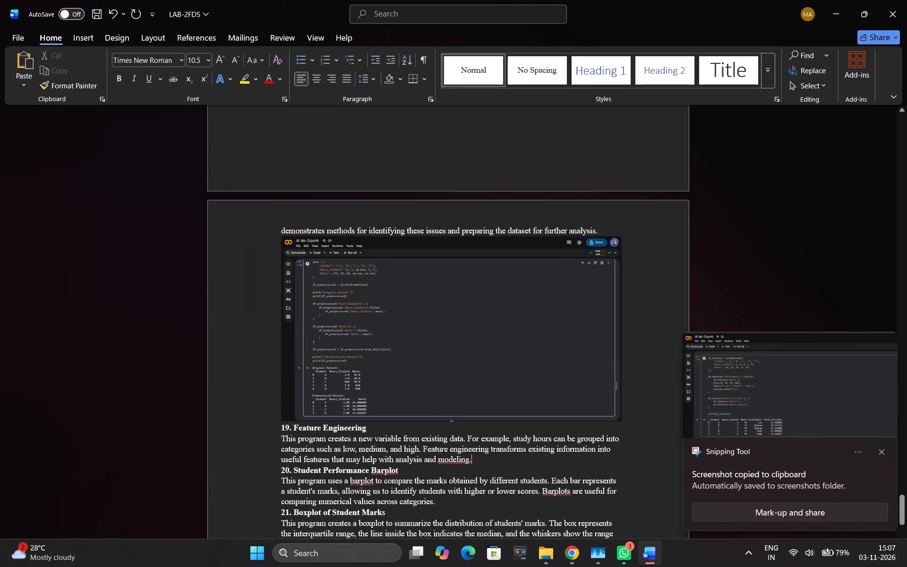
key(ctrl+v)
Place the text cursor after the section 20 Student Performance Barplot description, and in Chrome show the hidden output of the barplot cell.
scroll(423, 467, down, 2)
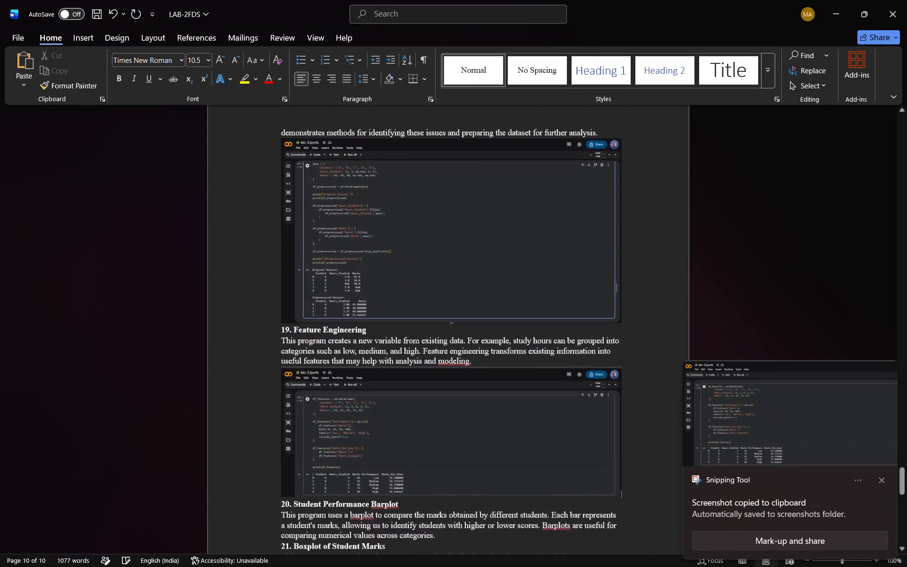
scroll(424, 466, down, 2)
click(437, 464)
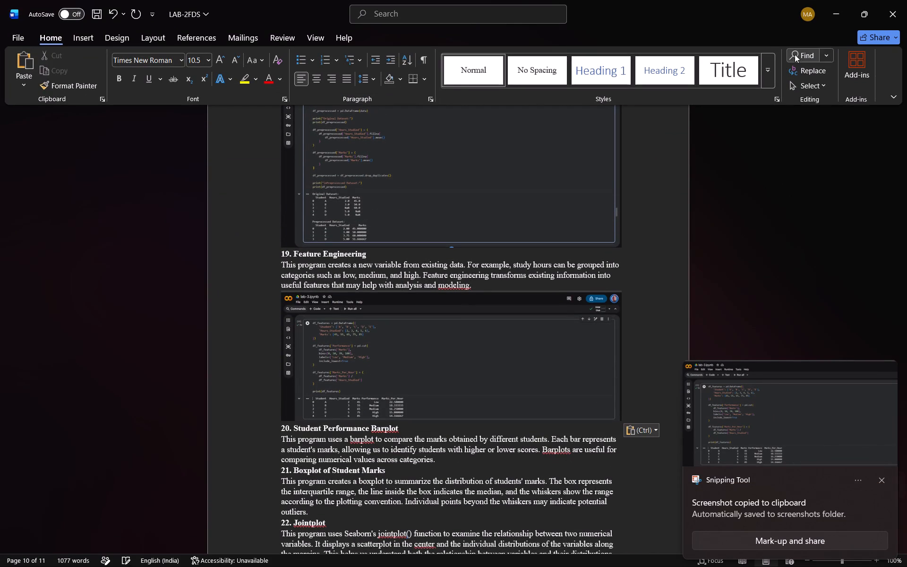
click(832, 19)
scroll(360, 279, down, 3)
click(123, 336)
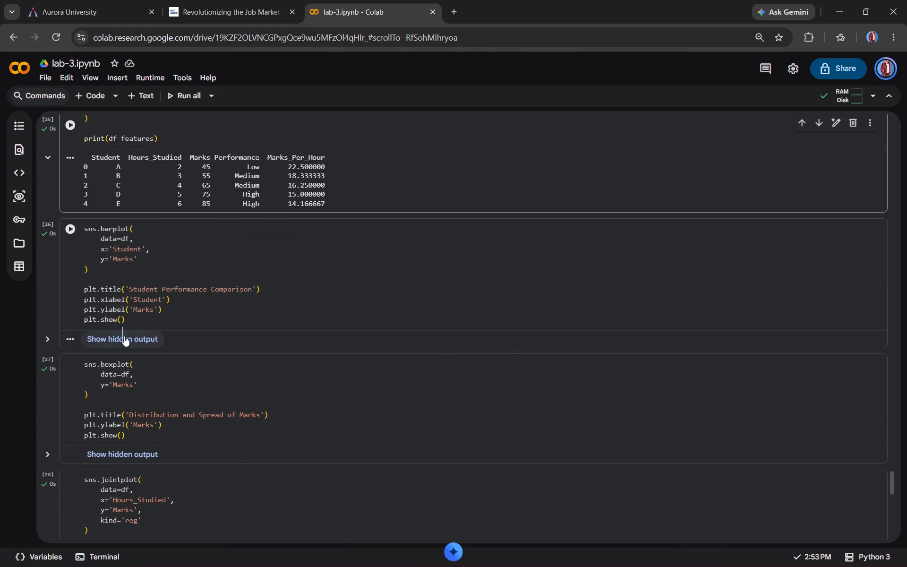
scroll(247, 319, down, 2)
scroll(254, 310, up, 1)
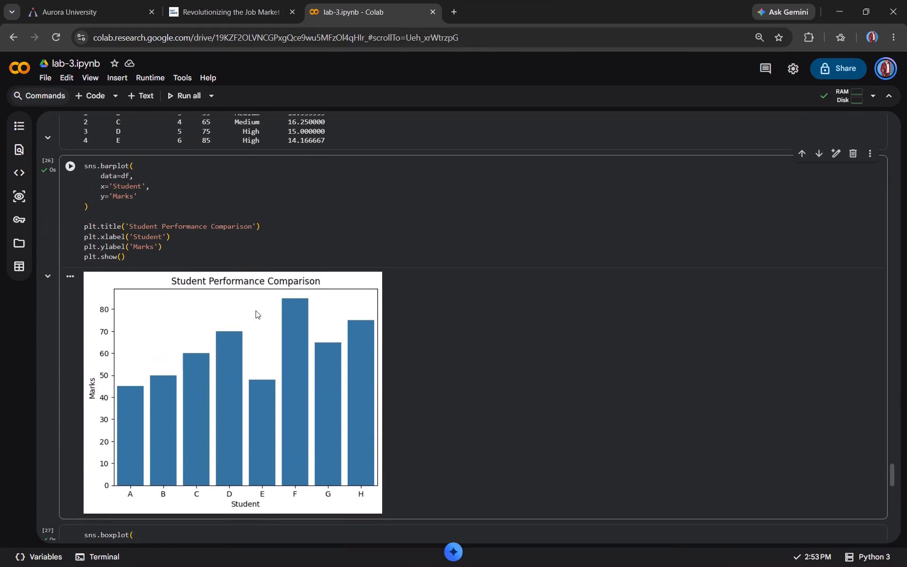
Capture the barplot code with its Student Performance Comparison chart and paste the screenshot below the section 20 description in Word.
key(shift+super+s)
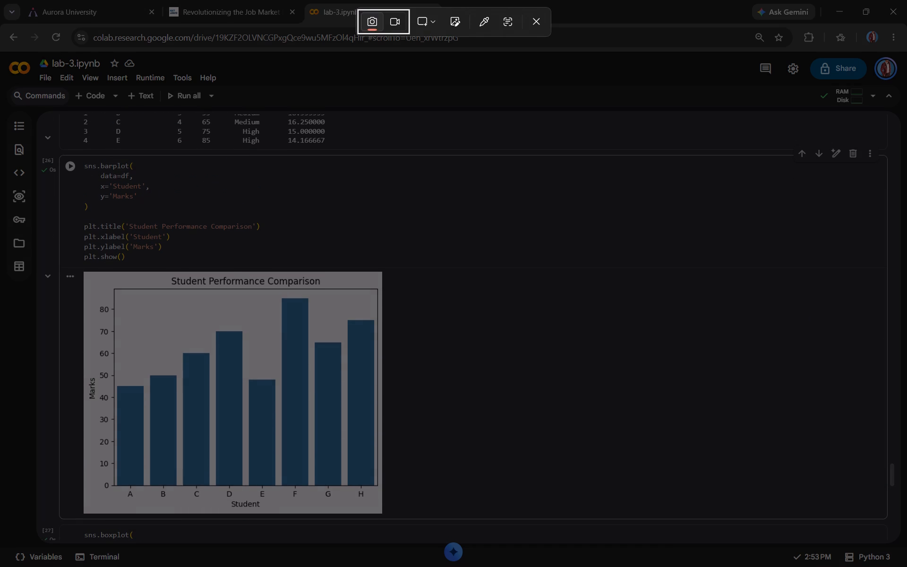
drag(0, 52, 906, 515)
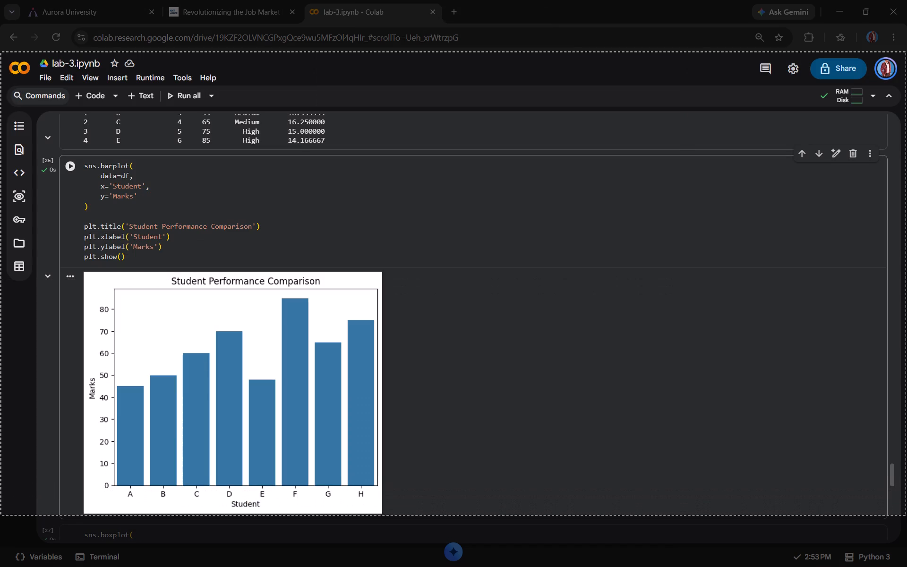
drag(906, 515, 906, 519)
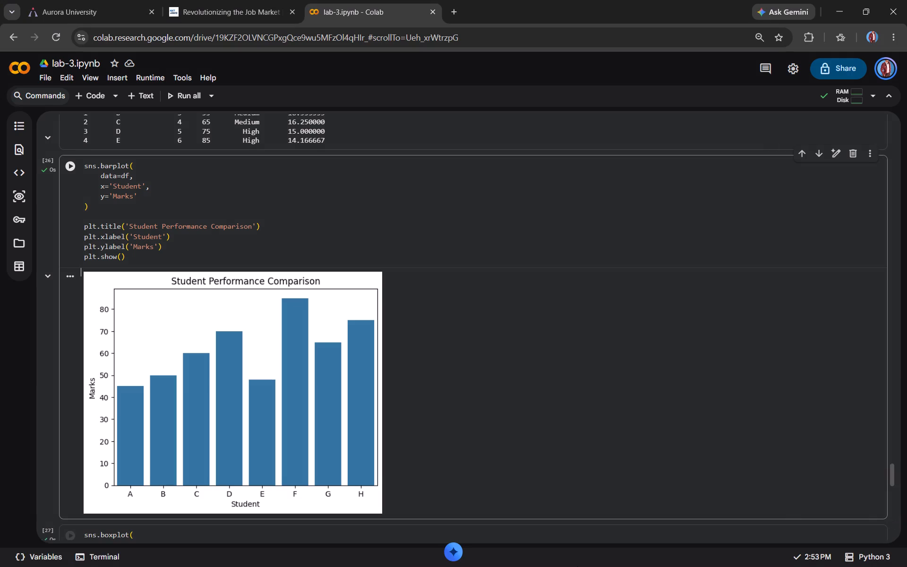
click(653, 557)
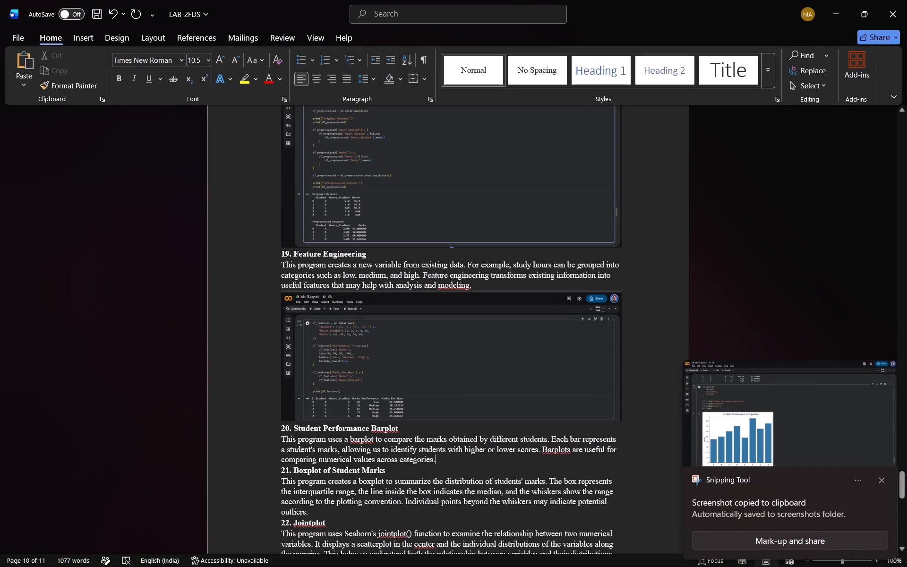
key(ctrl+v)
Place the text cursor after the section 21 Boxplot of Student Marks description, and in Chrome show the hidden output of the boxplot cell.
scroll(408, 436, down, 4)
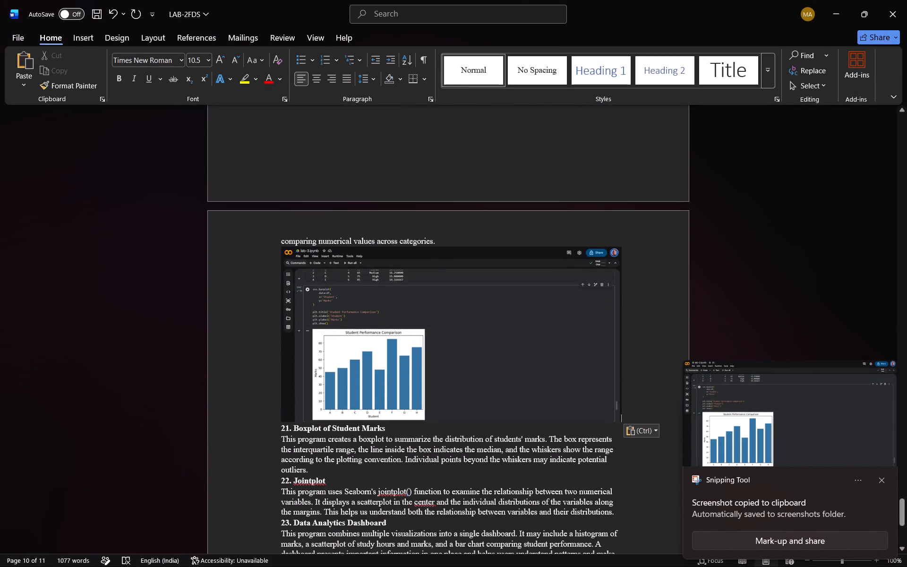
click(316, 472)
click(833, 12)
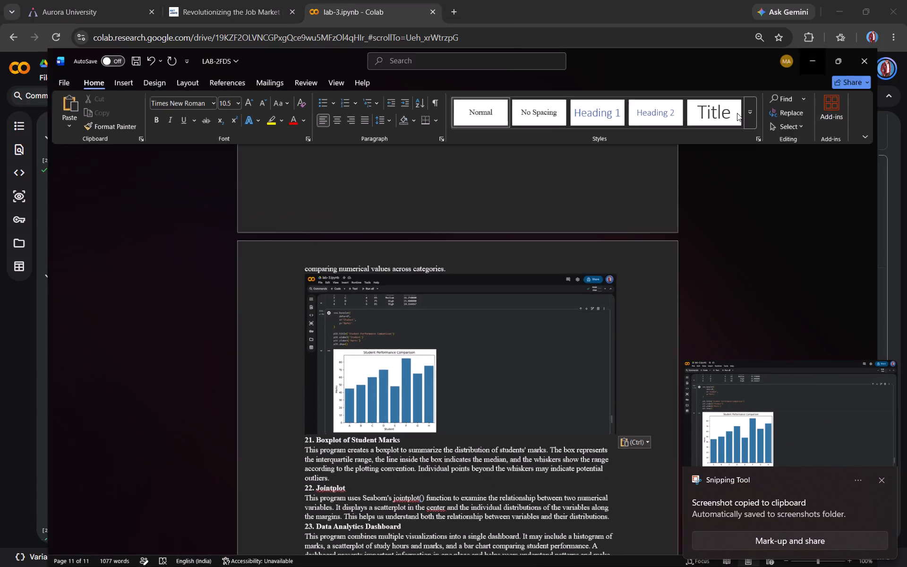
scroll(333, 296, down, 4)
click(122, 387)
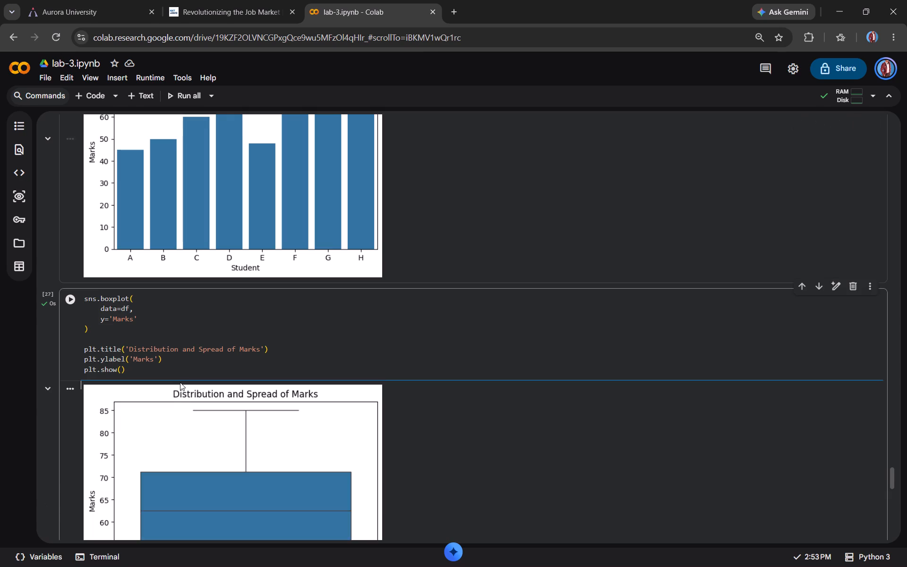
scroll(182, 382, down, 3)
scroll(199, 368, up, 1)
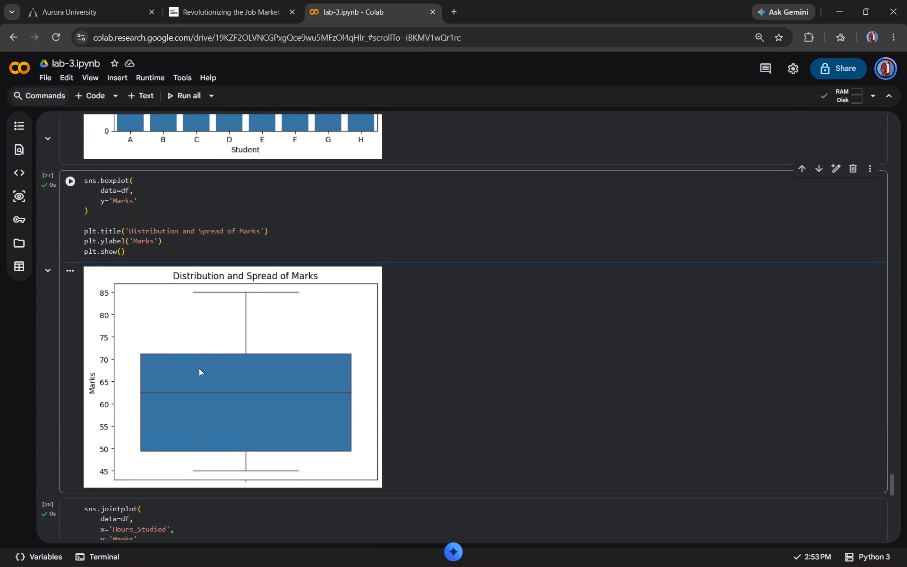
Capture the boxplot code with its Distribution and Spread of Marks chart and paste the screenshot below the section 21 description in Word.
key(shift+super+s)
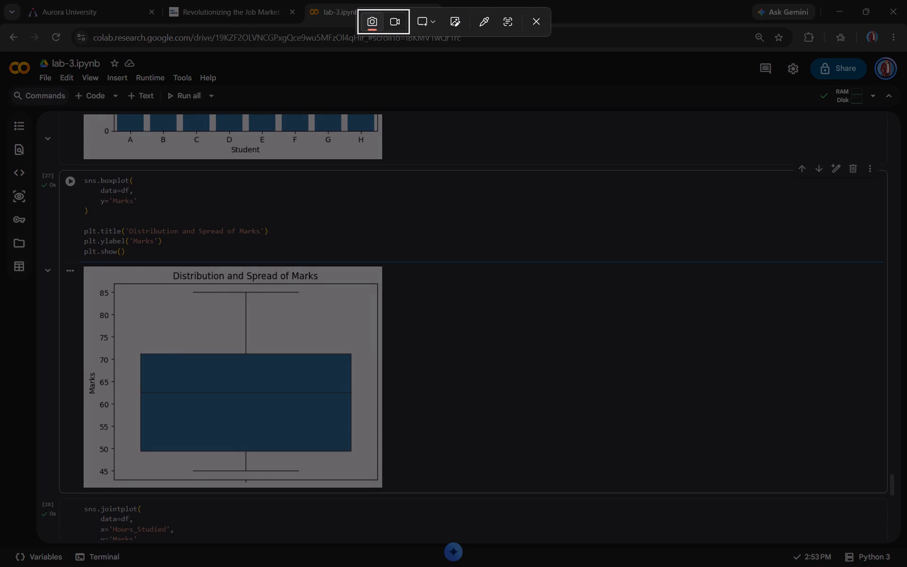
drag(0, 48, 906, 438)
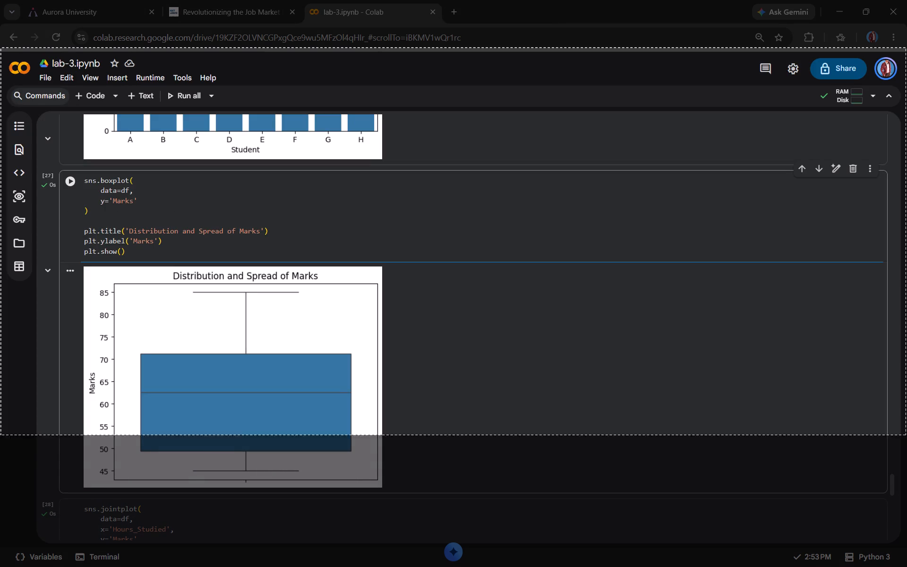
drag(906, 438, 906, 496)
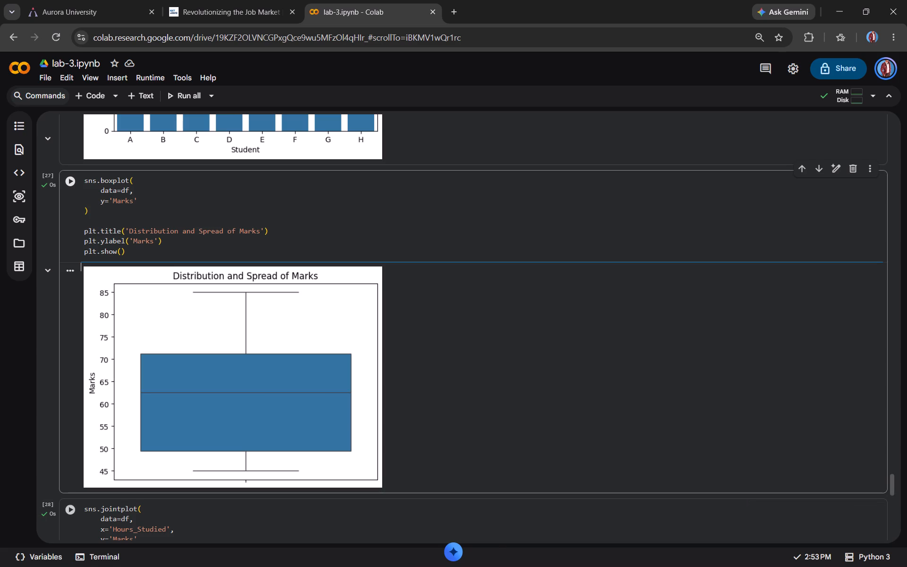
click(656, 558)
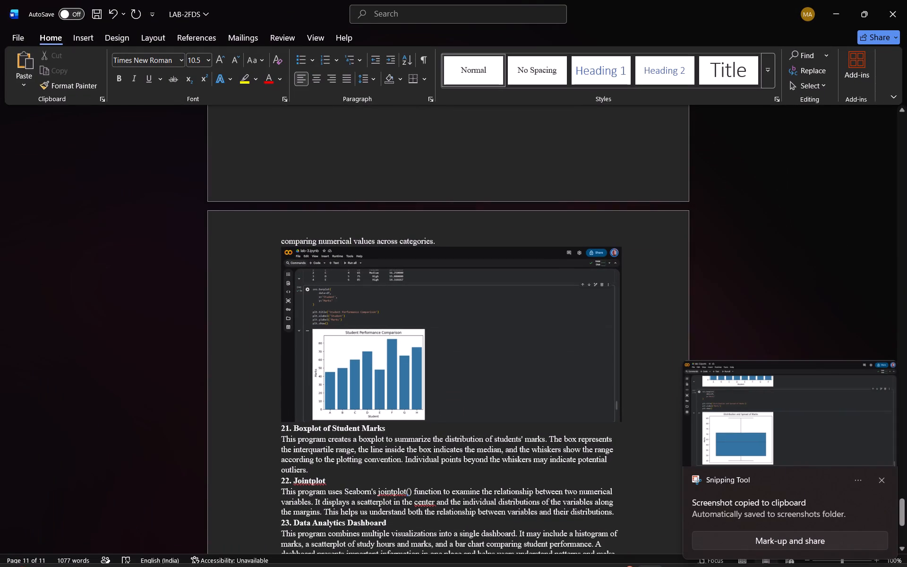
key(ctrl+v)
Place the text cursor after the section 22 Jointplot description, and in Chrome show the hidden output of the jointplot cell.
scroll(372, 440, down, 4)
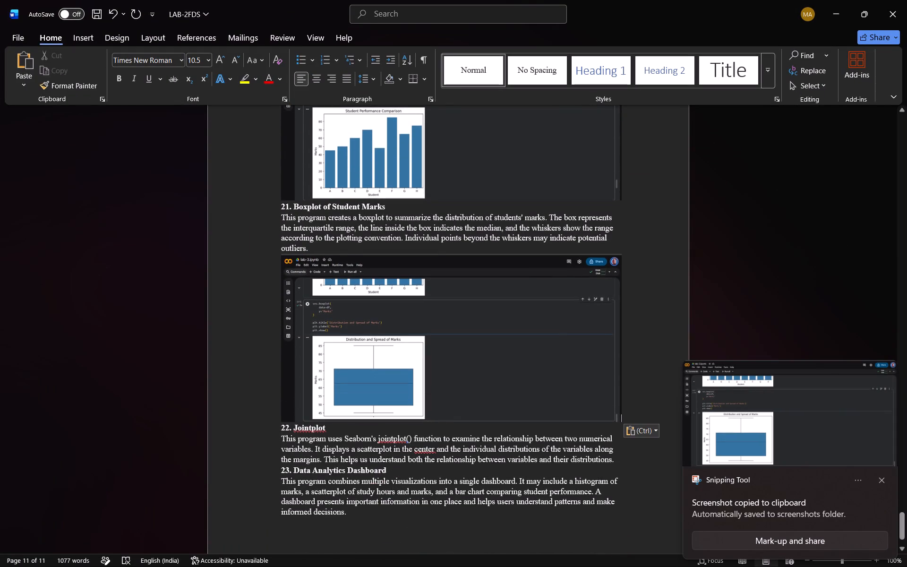
click(623, 461)
click(832, 17)
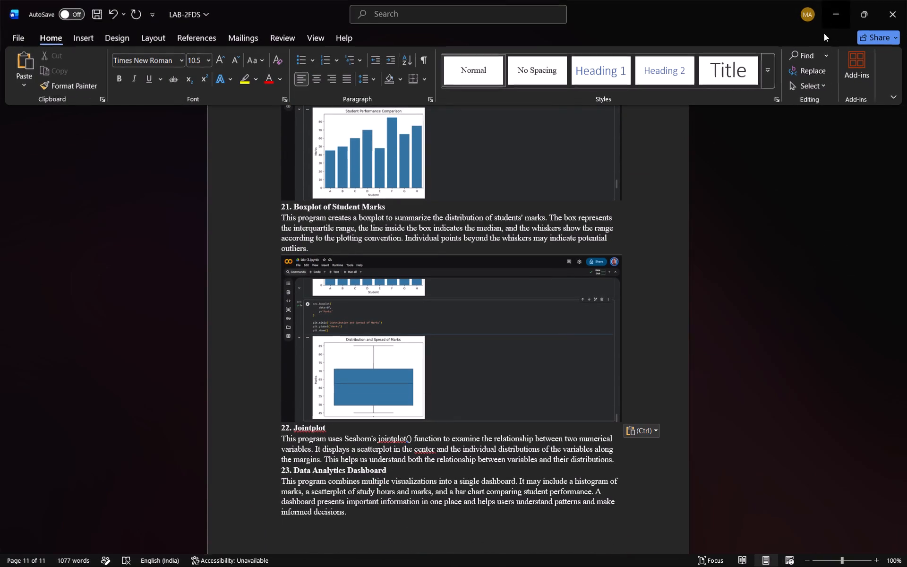
scroll(366, 318, down, 5)
click(101, 298)
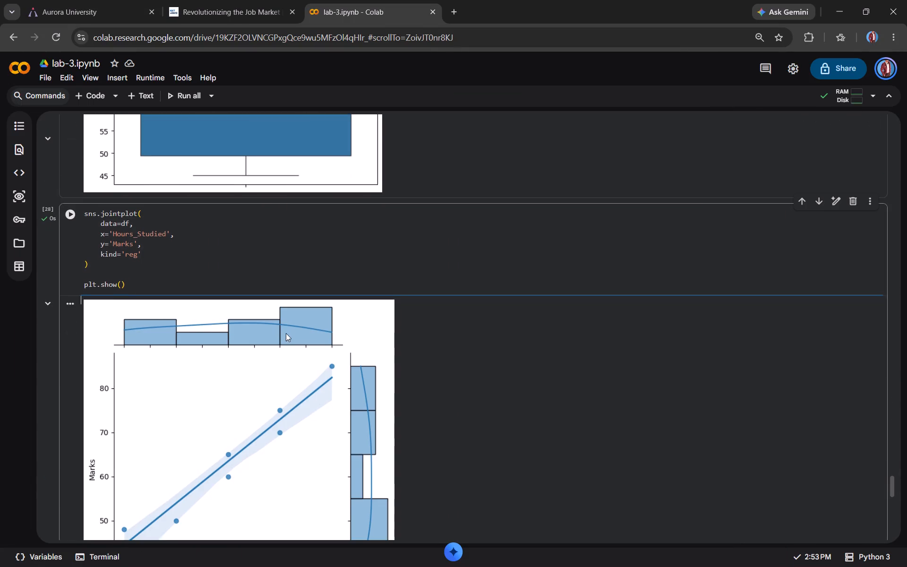
Capture the jointplot code with its complete Hours_Studied versus Marks chart and paste the screenshot below the section 22 description in Word.
scroll(286, 335, down, 12)
scroll(293, 341, up, 7)
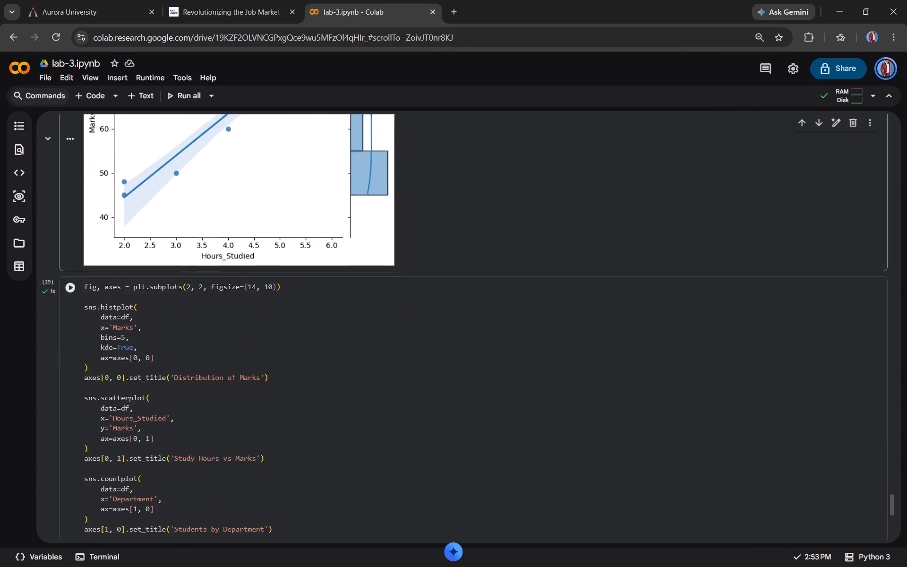
scroll(294, 335, up, 4)
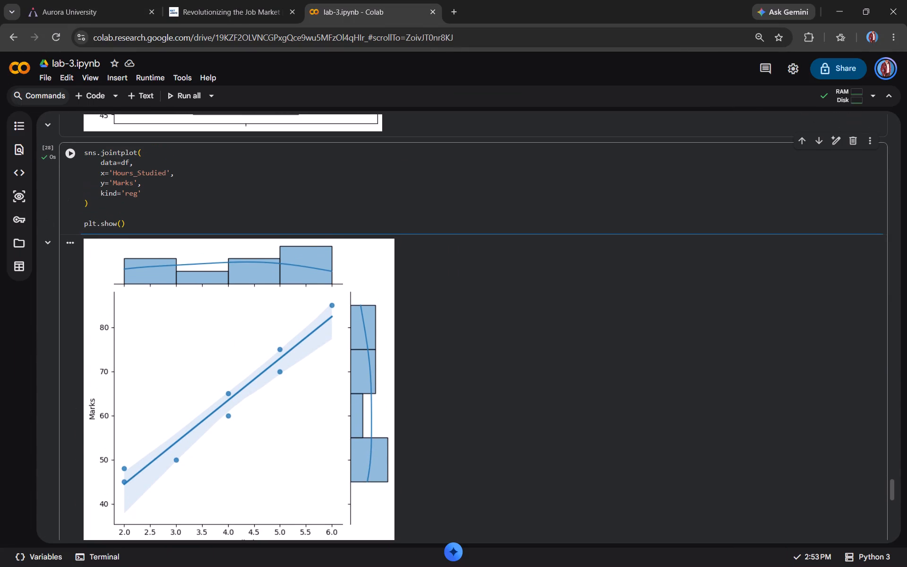
scroll(298, 336, down, 1)
scroll(299, 335, up, 1)
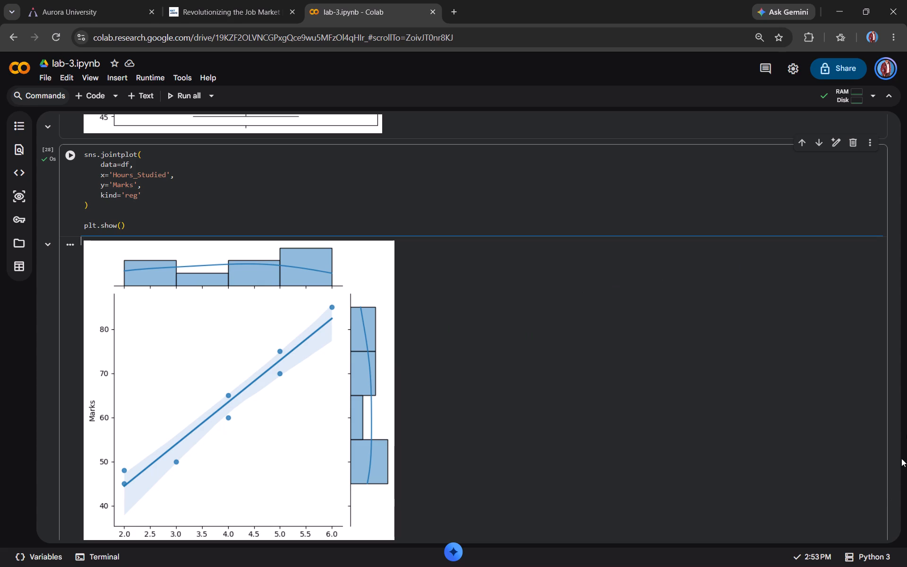
drag(892, 486, 896, 487)
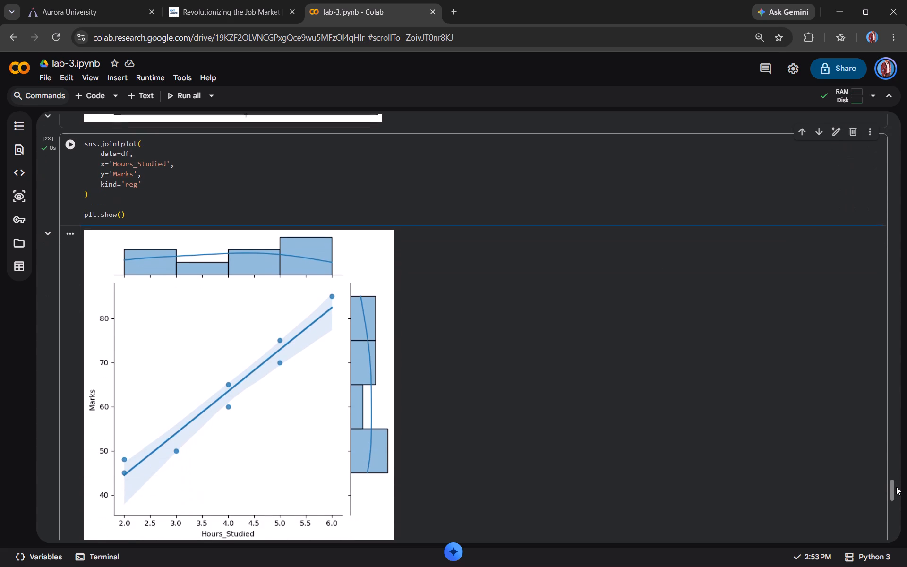
drag(896, 487, 903, 488)
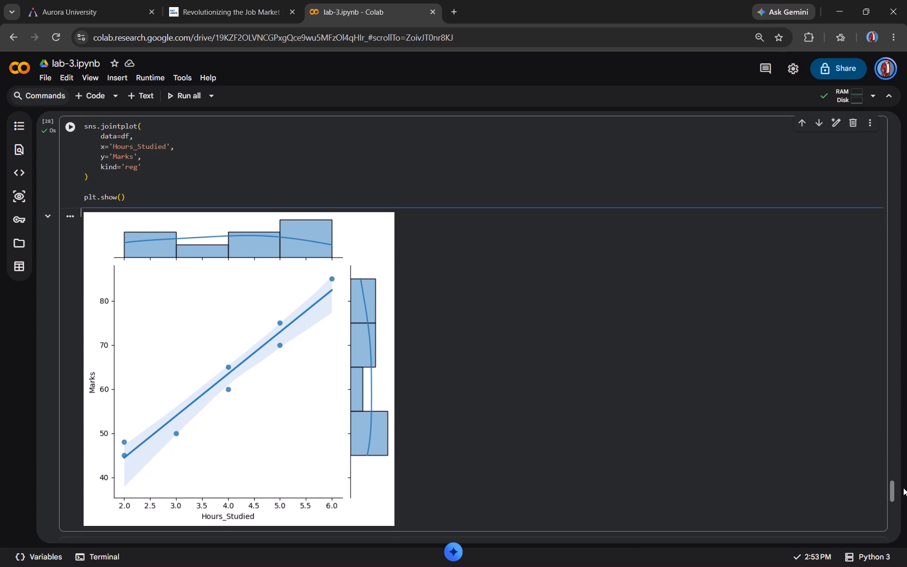
drag(903, 488, 905, 485)
click(891, 484)
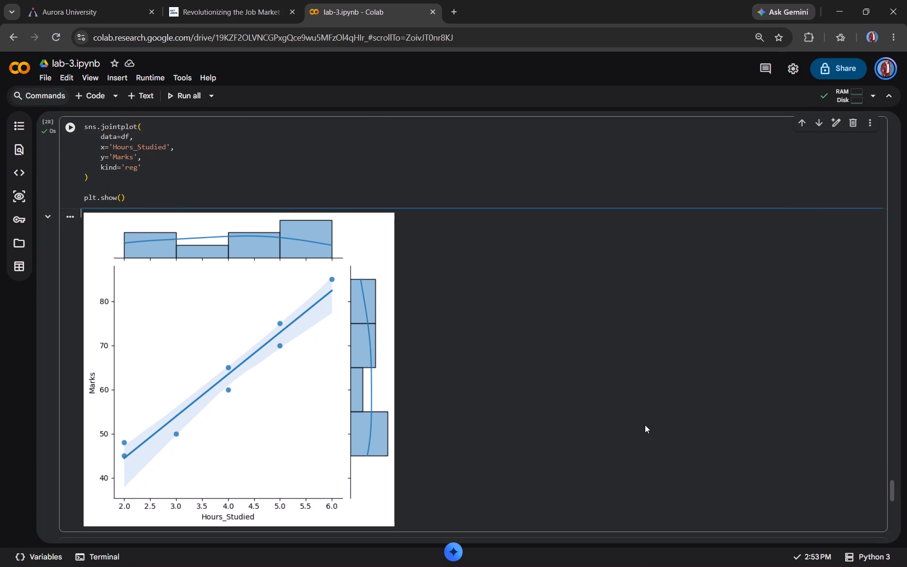
key(shift+super+s)
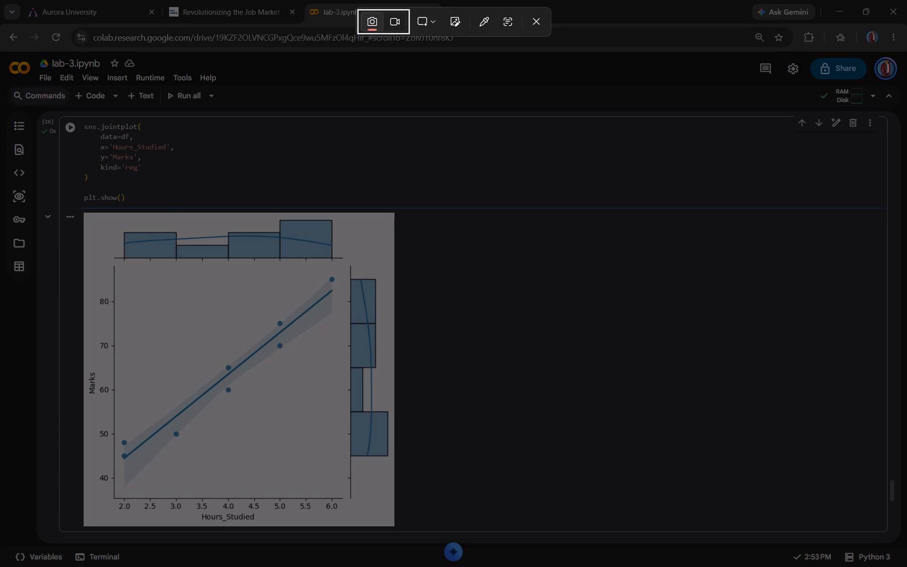
drag(0, 46, 906, 563)
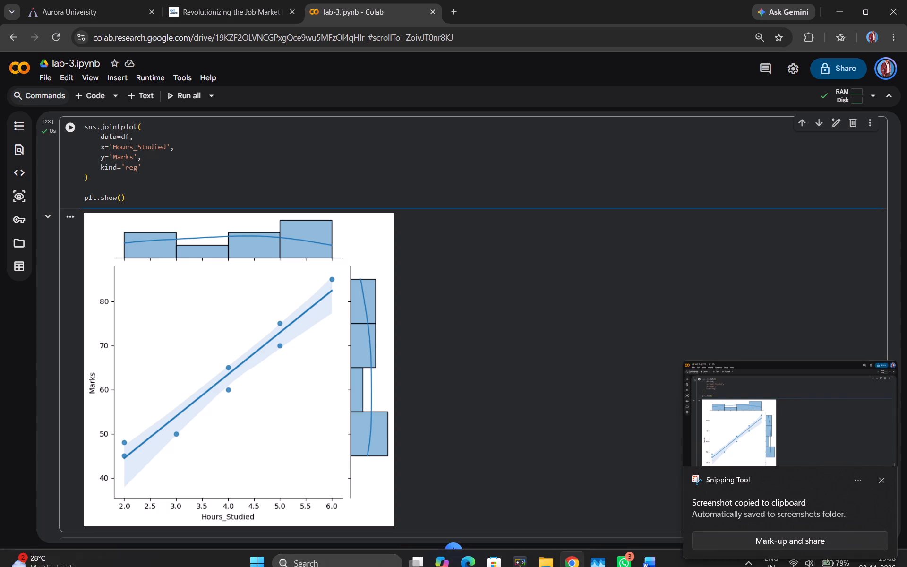
click(643, 560)
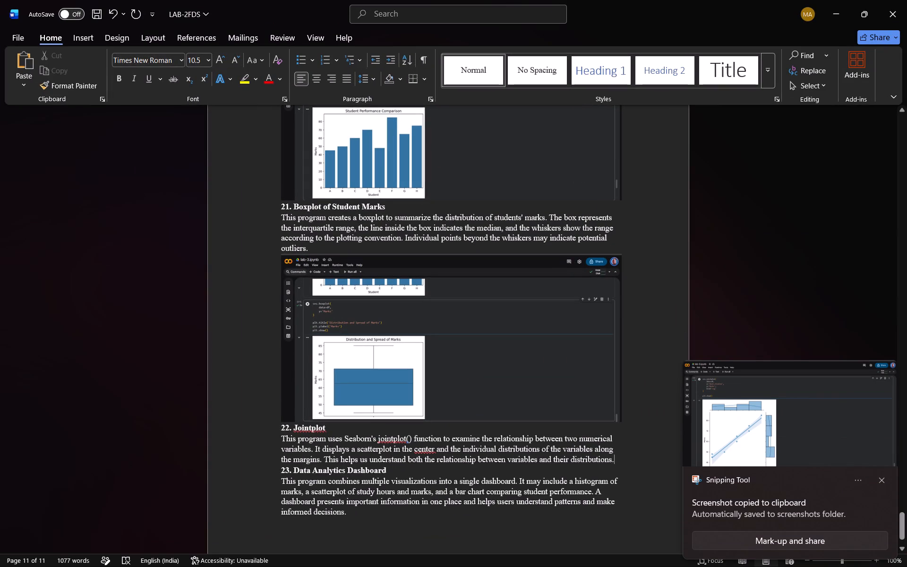
key(ctrl+v)
Place the text cursor after the section 23 Data Analytics Dashboard description, and in Chrome show the hidden output of the subplots cell.
scroll(494, 383, down, 5)
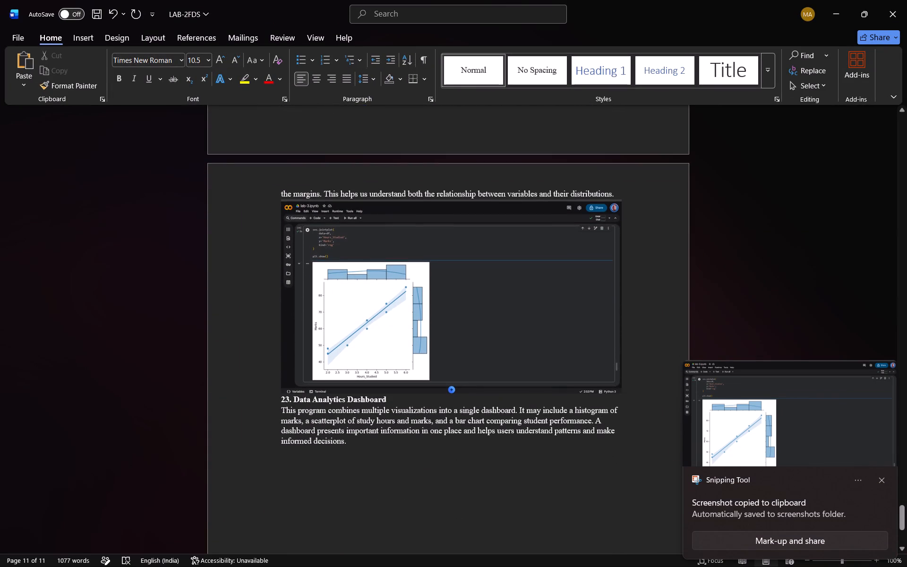
click(352, 442)
drag(844, 6, 842, 11)
scroll(422, 345, down, 2)
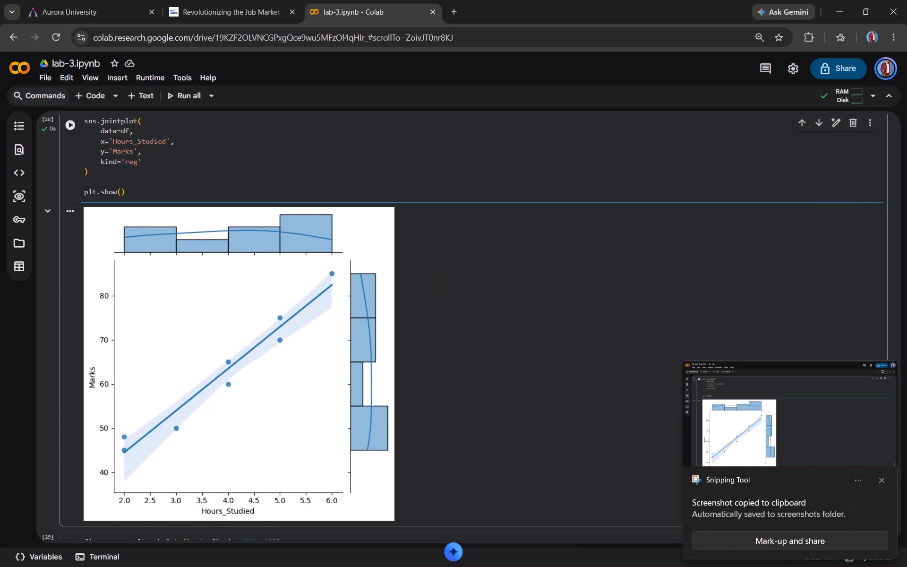
scroll(418, 359, down, 6)
click(127, 514)
Capture the full dashboard code, from plt.subplots to plt.show, and paste the screenshot below the section 23 description in Word.
scroll(234, 444, down, 1)
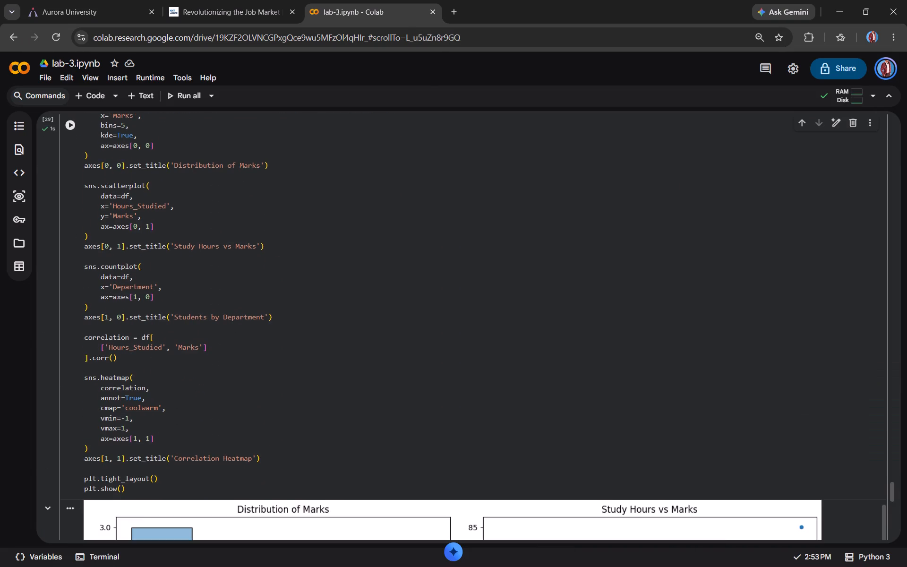
scroll(237, 443, down, 4)
scroll(282, 388, down, 5)
scroll(288, 393, up, 11)
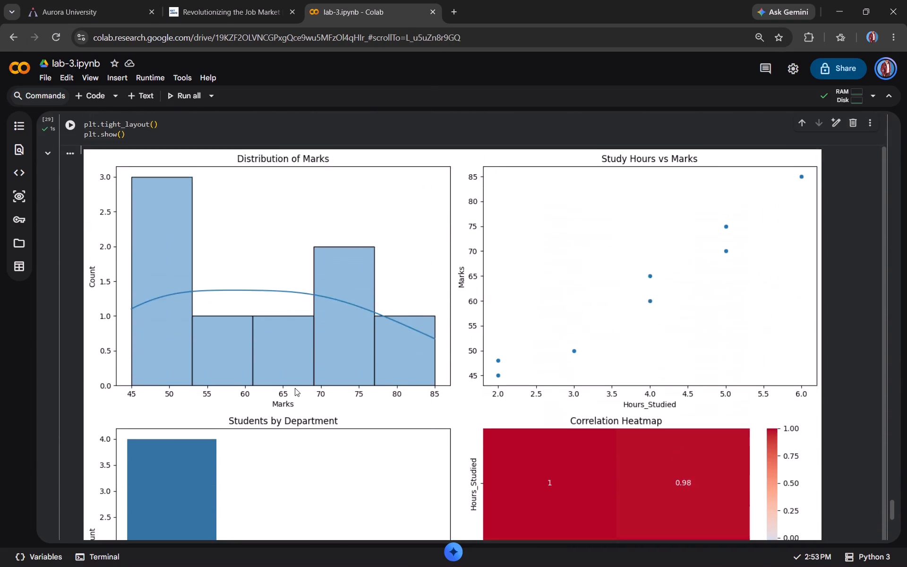
scroll(295, 388, up, 7)
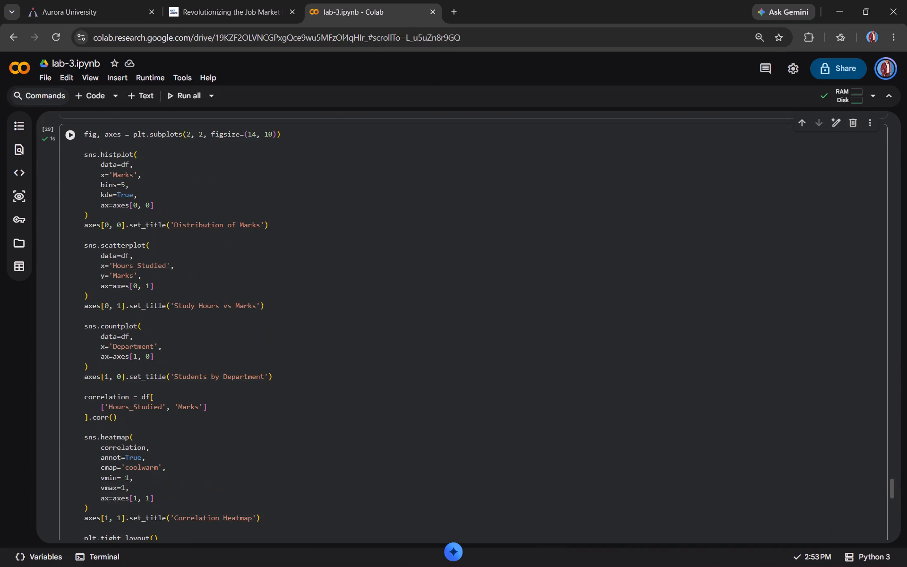
scroll(299, 390, down, 1)
scroll(301, 380, up, 1)
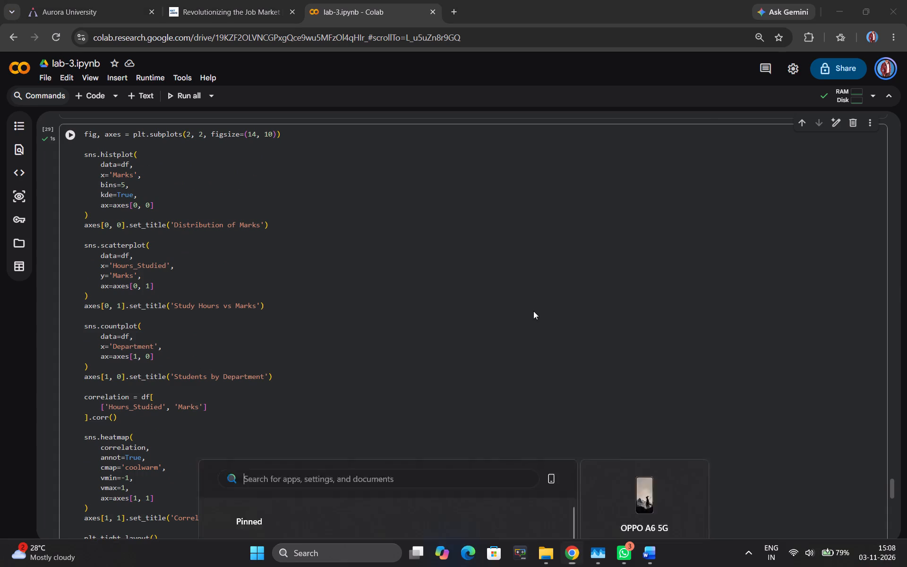
click(826, 249)
ctrl+scroll(702, 257, down, 1)
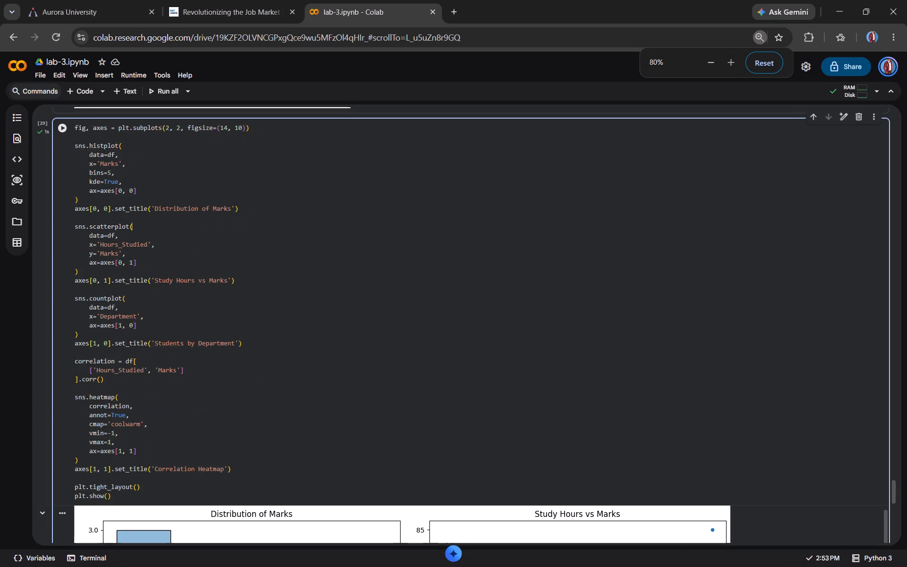
key(shift+super+s)
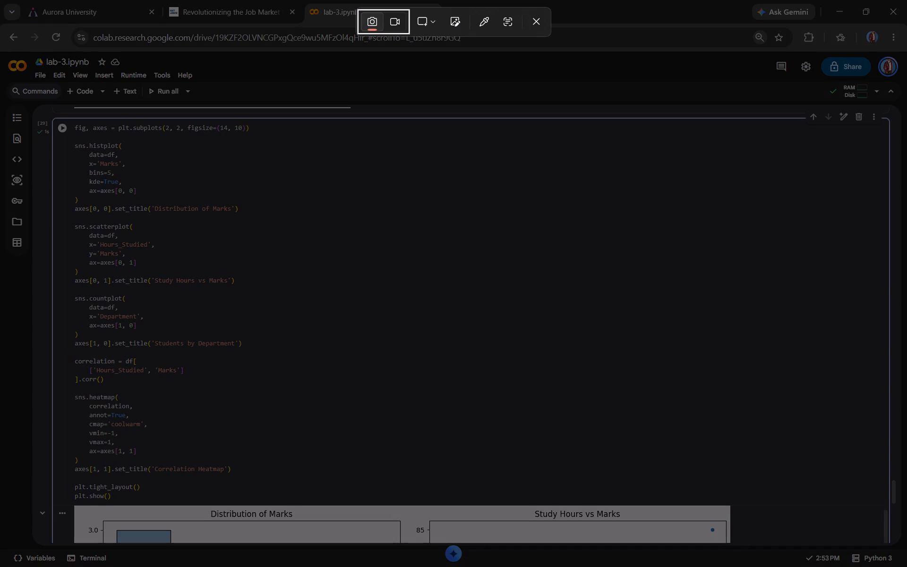
drag(0, 52, 3, 54)
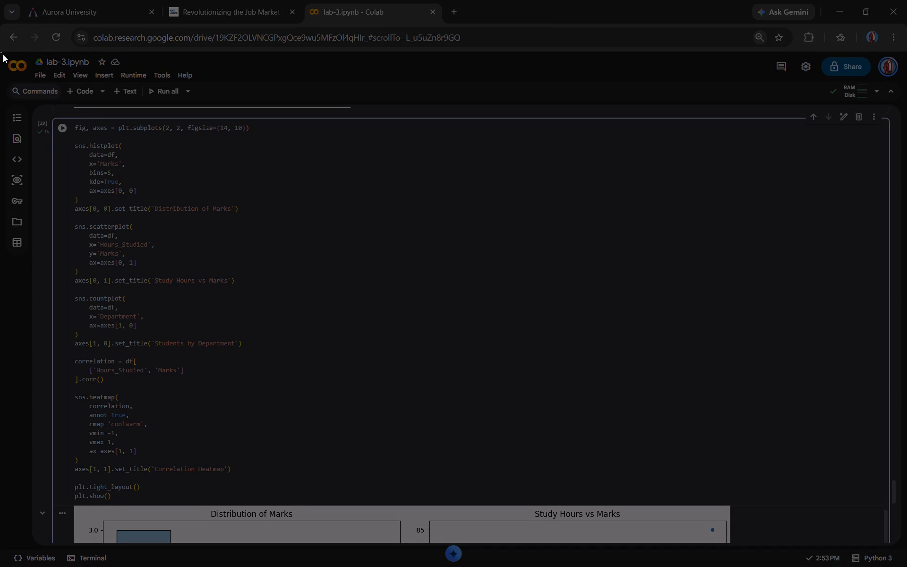
drag(3, 54, 906, 507)
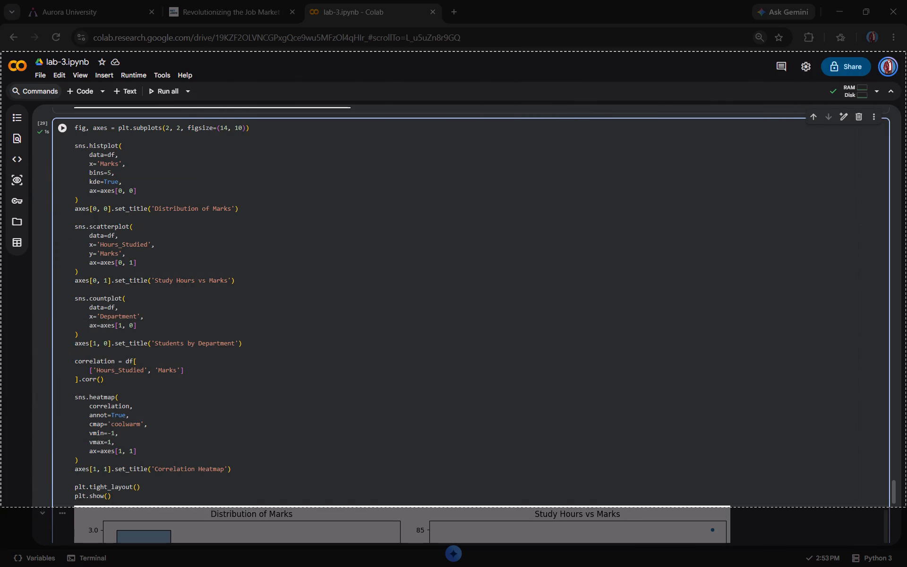
drag(906, 507, 906, 505)
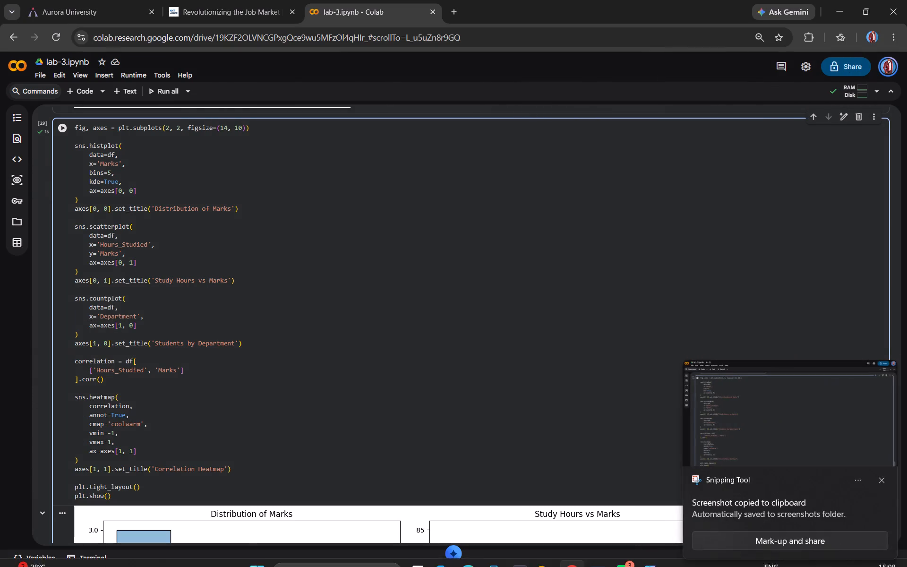
click(650, 558)
key(ctrl+v)
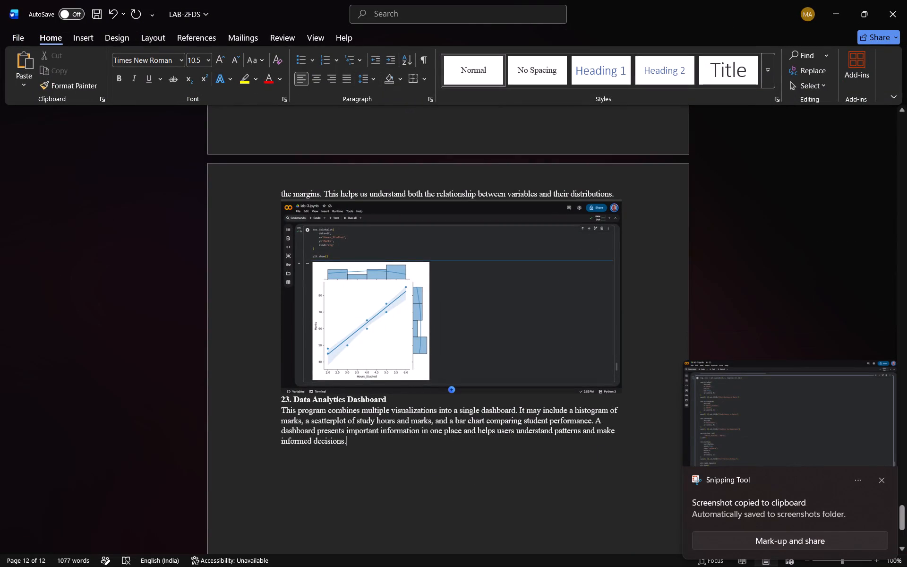
In Chrome, set the lab-3.ipynb page zoom to 67% and capture the dashboard output with all four charts in full.
click(825, 17)
scroll(292, 366, down, 6)
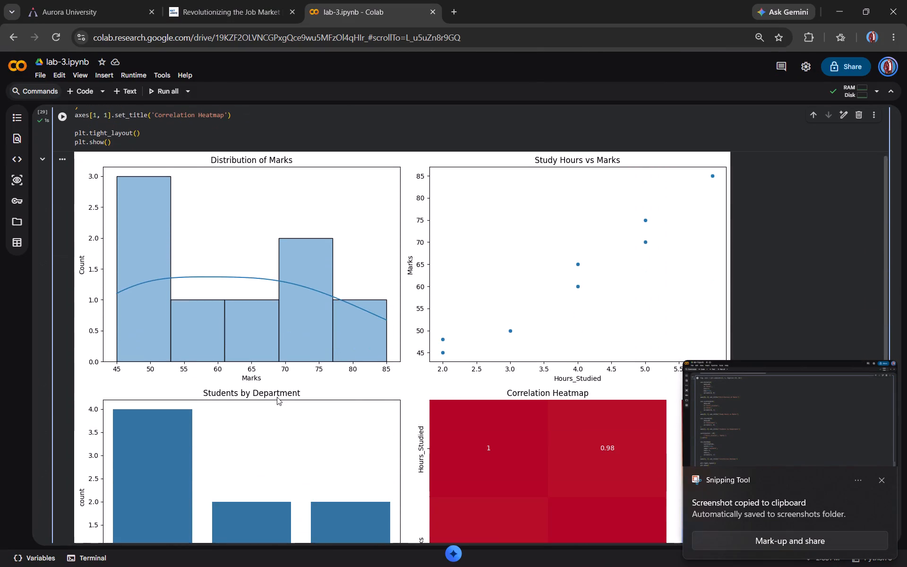
scroll(295, 369, down, 1)
click(789, 267)
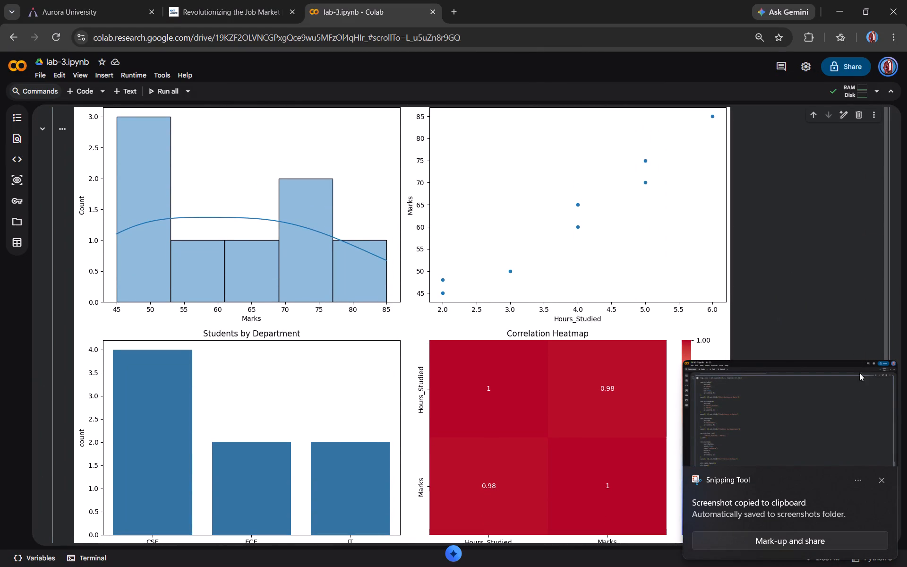
click(883, 479)
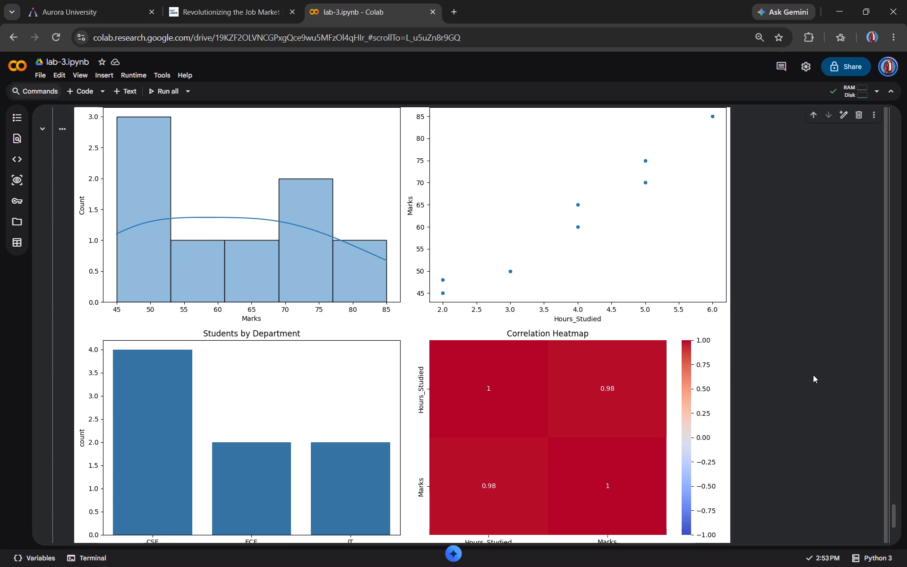
ctrl+scroll(813, 376, down, 2)
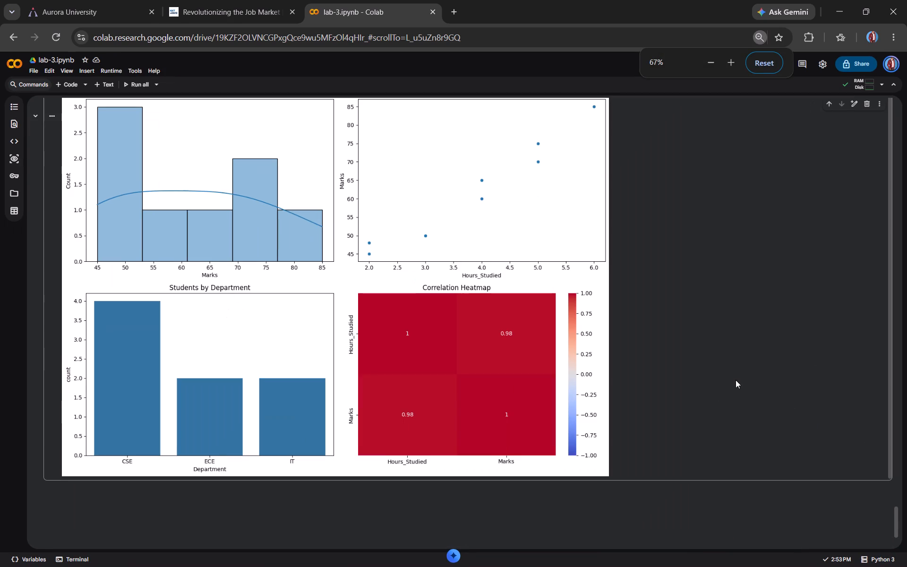
scroll(737, 380, up, 2)
right_click(467, 317)
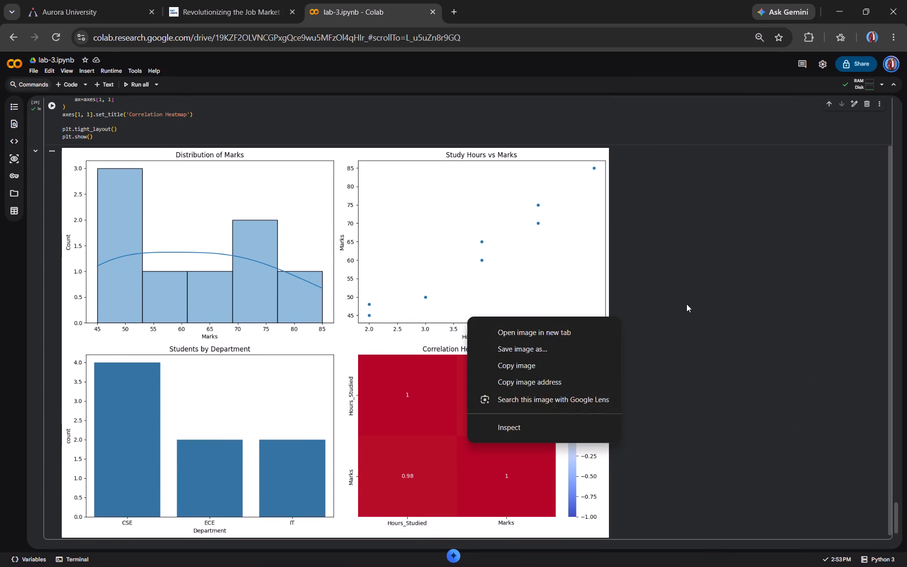
click(736, 298)
key(shift+super+s)
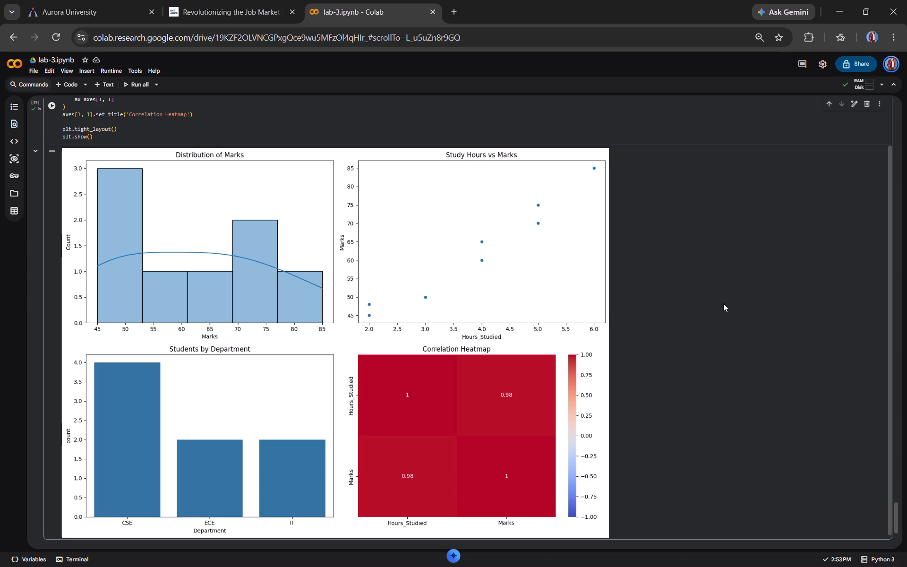
drag(0, 50, 906, 566)
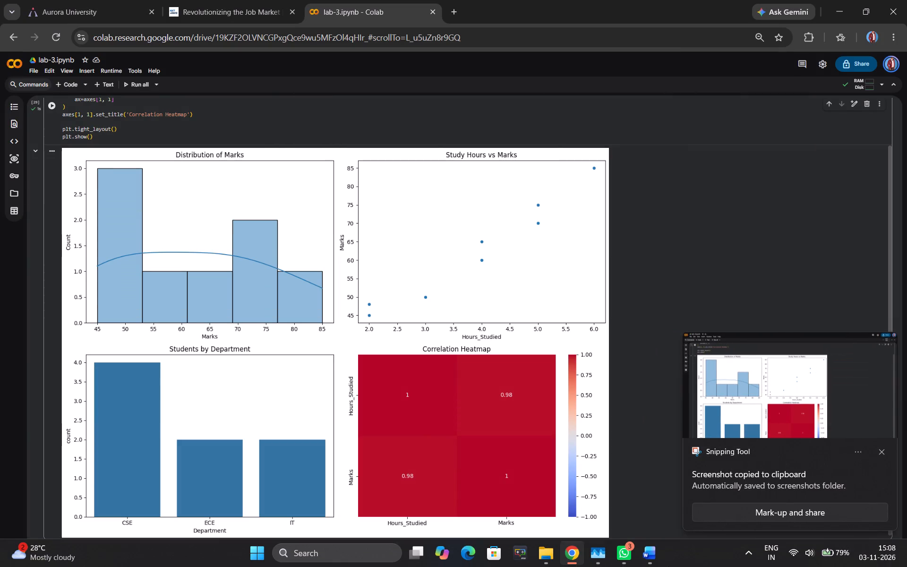
Paste the dashboard output screenshot into the Word document after the section 23 code screenshot.
click(652, 555)
scroll(471, 430, down, 5)
scroll(309, 418, down, 6)
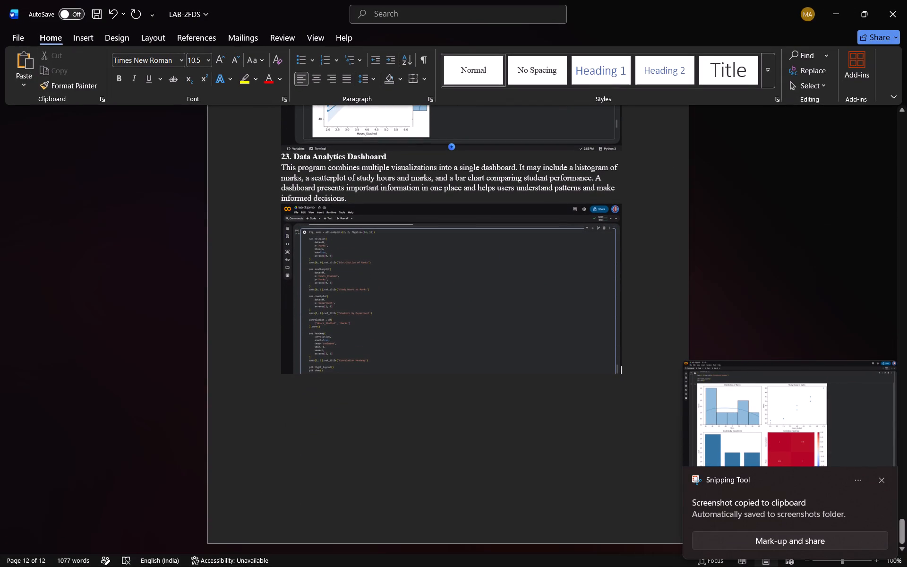
click(364, 402)
key(ctrl+v)
scroll(369, 408, down, 6)
scroll(379, 406, up, 4)
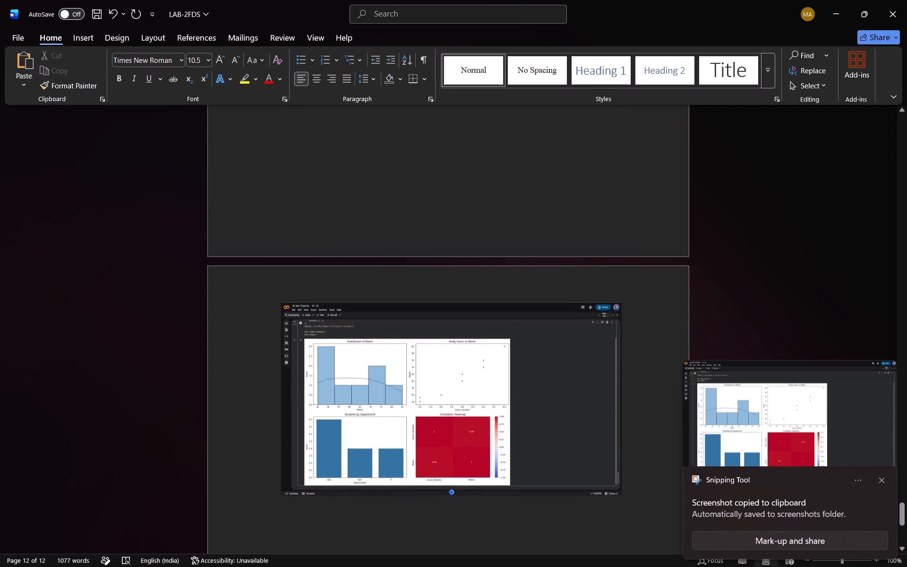
Insert one blank line above the 23. Data Analytics Dashboard heading and one above the 22. Jointplot heading.
scroll(379, 406, up, 15)
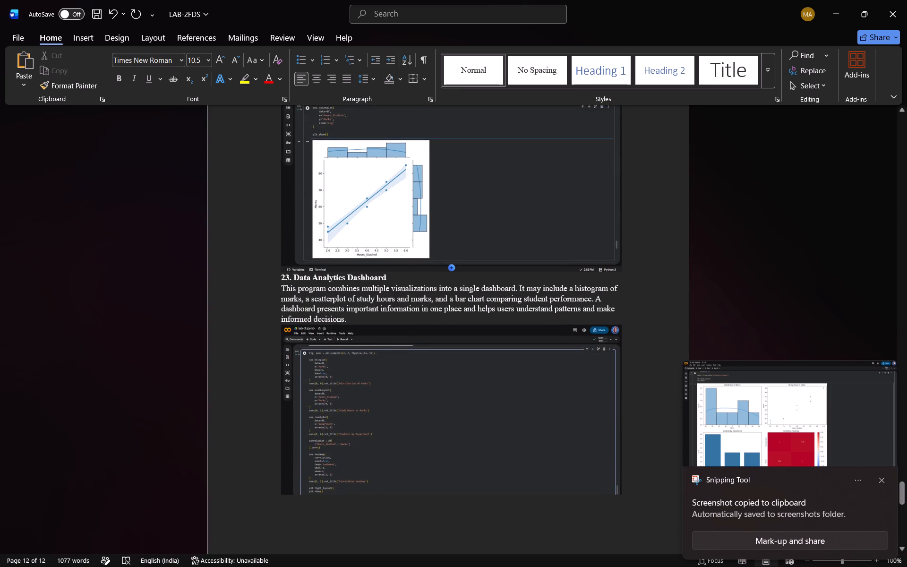
click(802, 276)
click(793, 262)
key(Return)
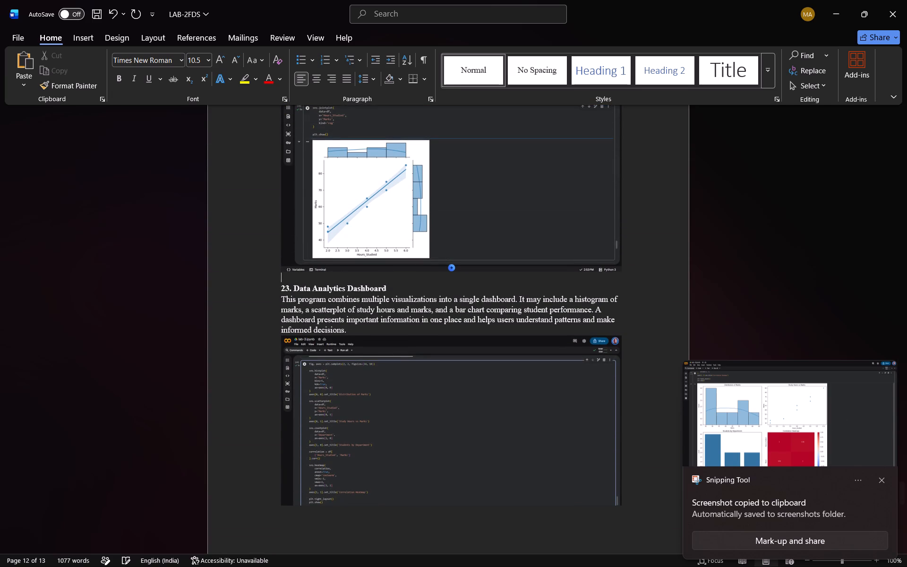
scroll(636, 283, up, 11)
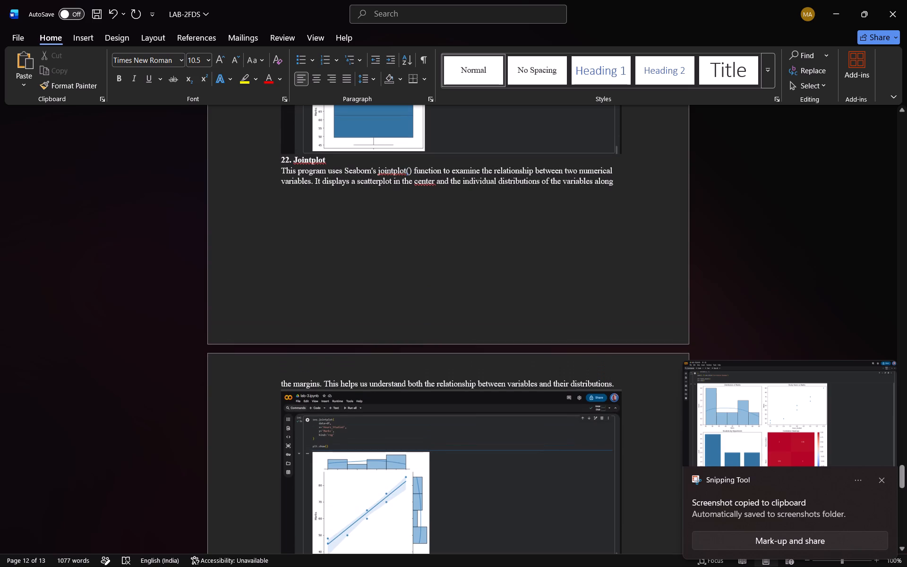
scroll(648, 275, up, 2)
scroll(505, 245, up, 4)
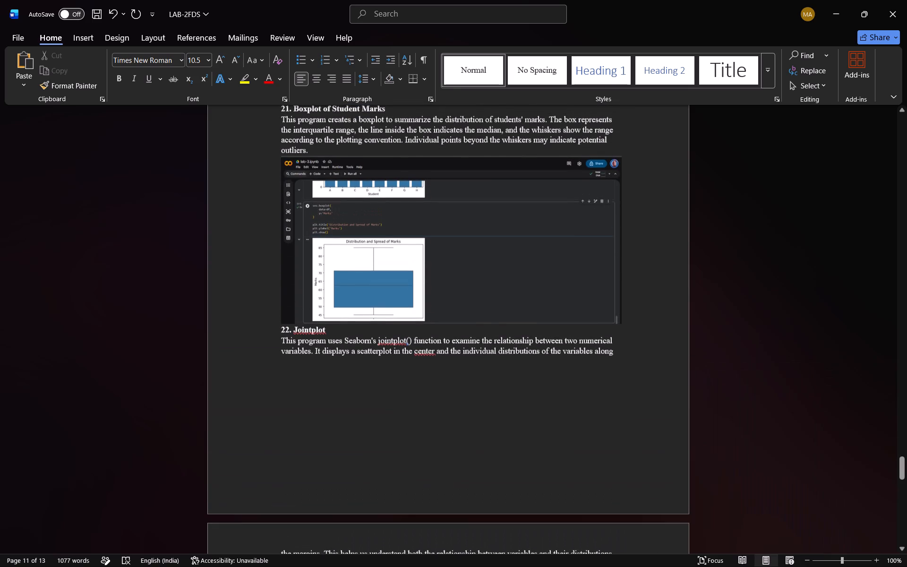
click(633, 291)
key(Return)
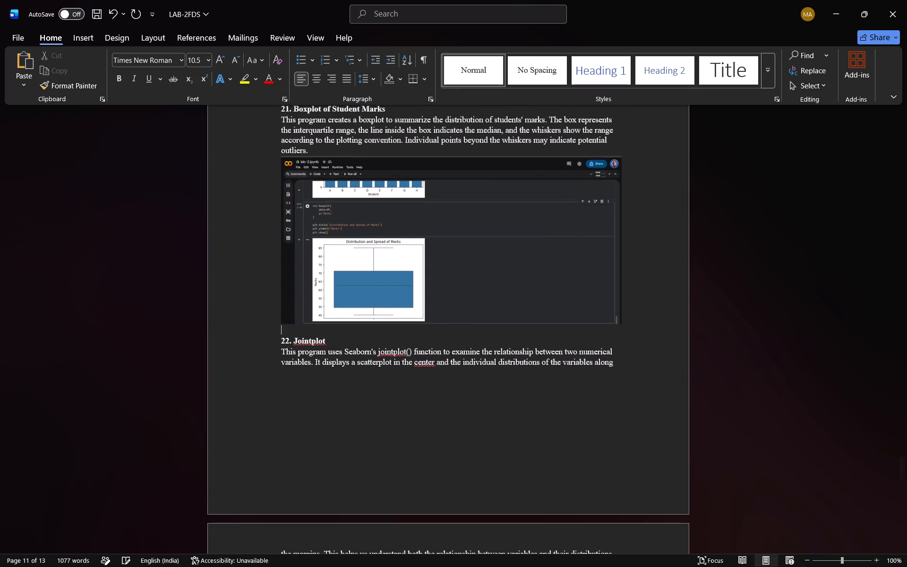
Insert two blank lines above the 21. Boxplot of Student Marks heading and one above the 20. Student Performance Barplot heading.
scroll(594, 302, up, 5)
click(653, 226)
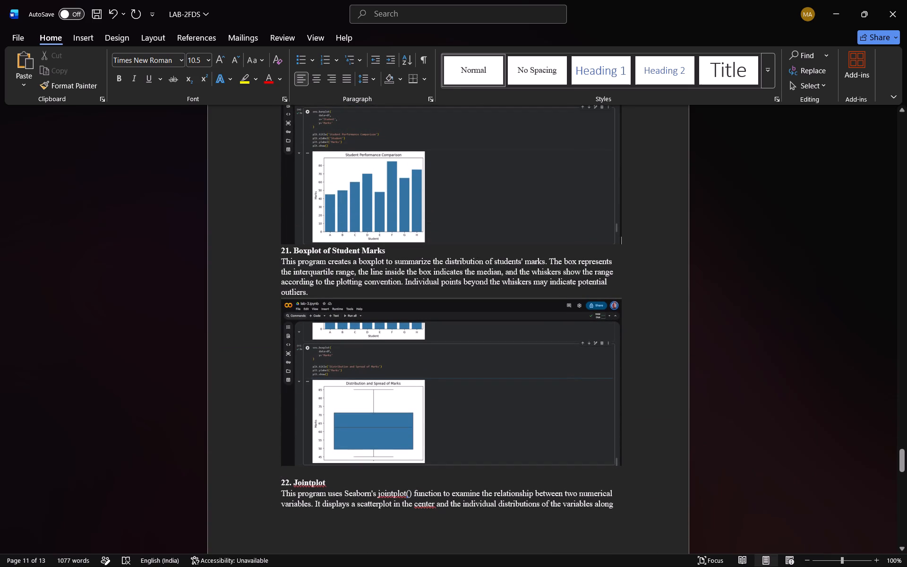
key(Return)
key(Return)
scroll(562, 273, up, 4)
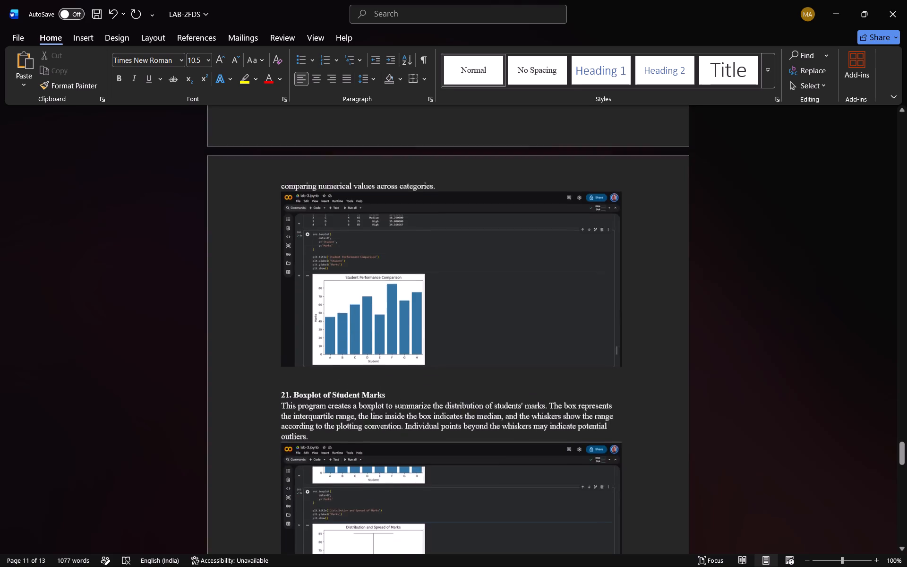
scroll(564, 276, up, 11)
click(640, 206)
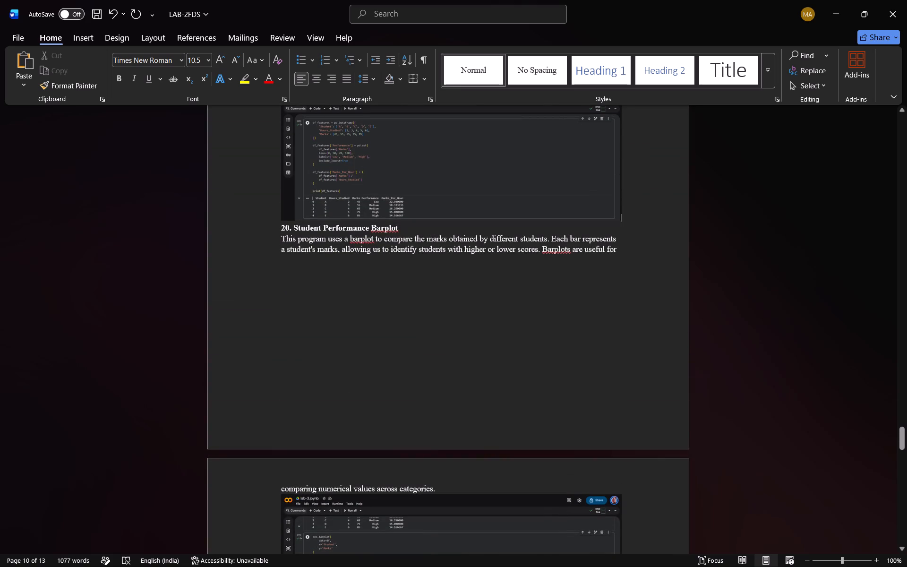
key(Return)
Insert two blank lines above each of the 19. Feature Engineering and 18. Data Preprocessing headings.
scroll(627, 255, up, 8)
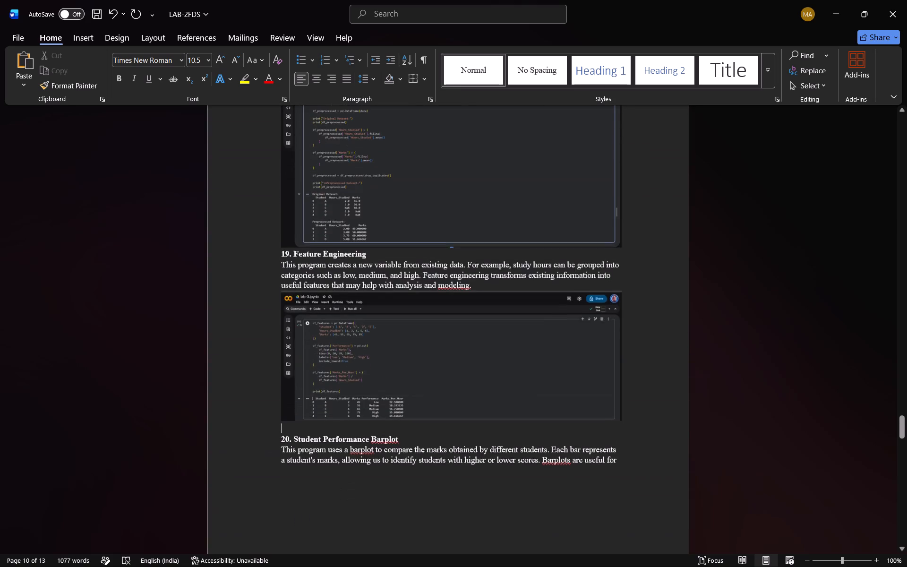
click(643, 257)
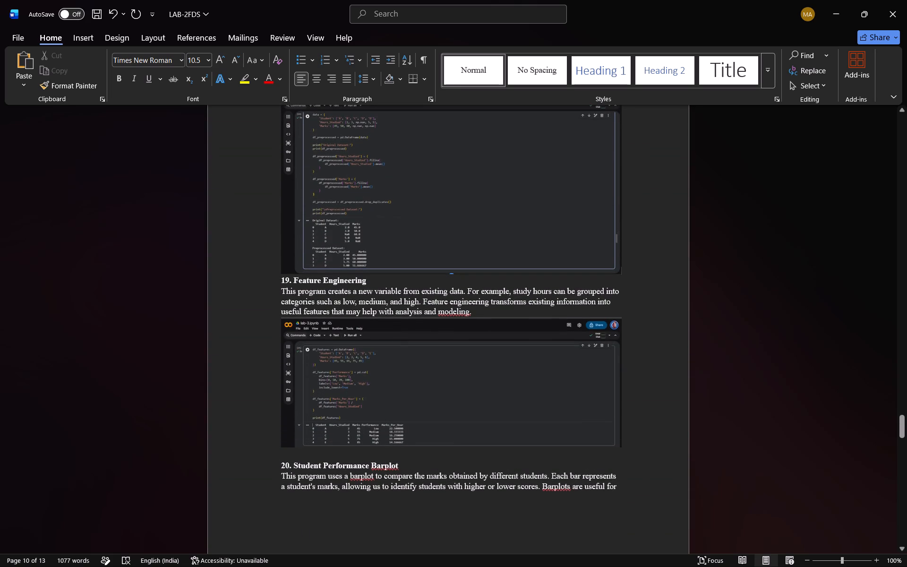
key(Return)
key(Return)
scroll(566, 308, up, 7)
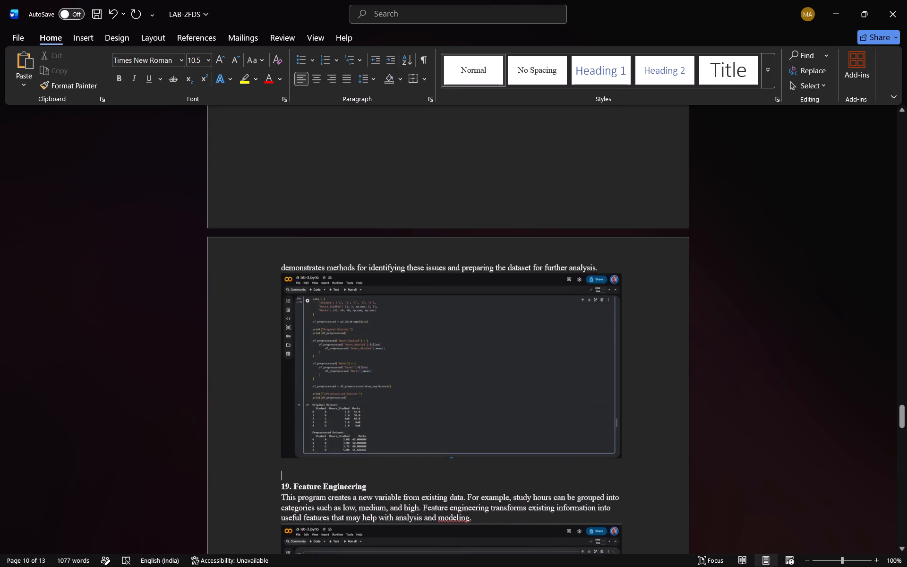
scroll(573, 293, up, 8)
click(638, 197)
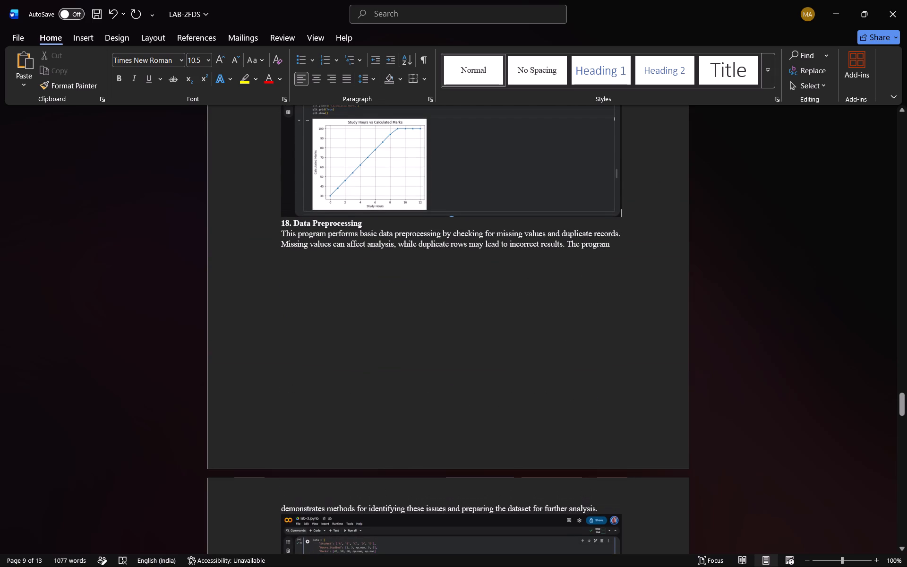
key(Return)
key(Return)
Insert two blank lines above each of the 17. Visualization of the Mechanistic Model and 16. Simple Mechanistic Model headings.
scroll(607, 207, up, 6)
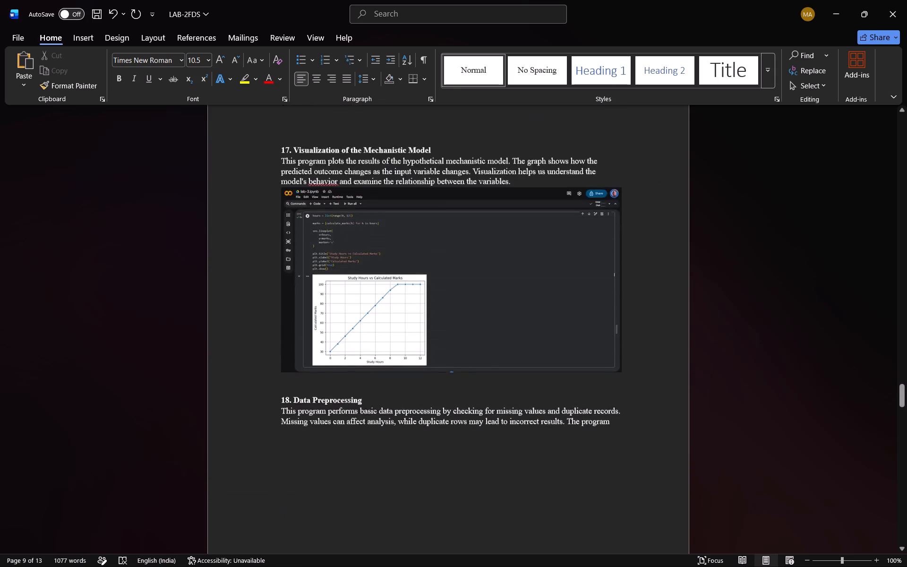
scroll(607, 207, up, 4)
click(644, 254)
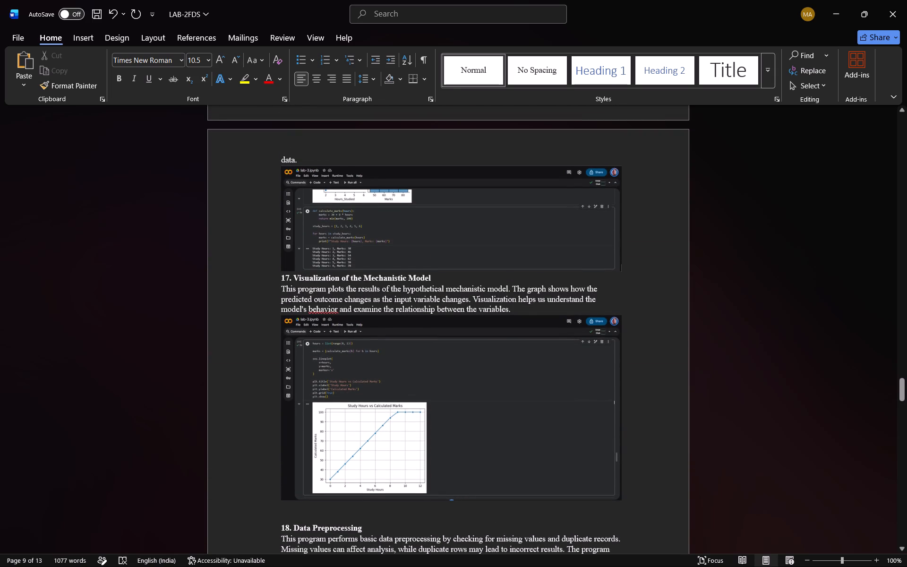
key(Return)
key(Return)
scroll(603, 249, up, 11)
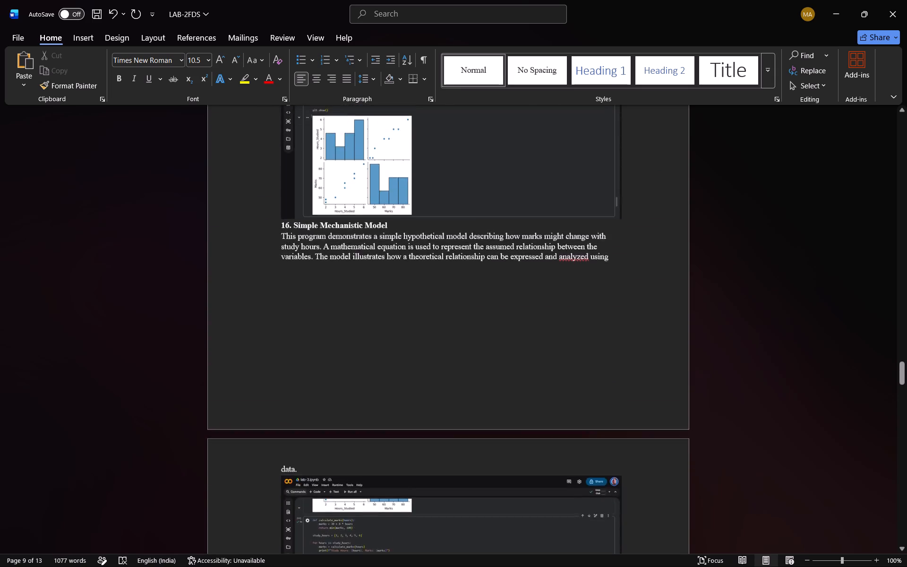
scroll(598, 250, up, 2)
click(627, 259)
key(Return)
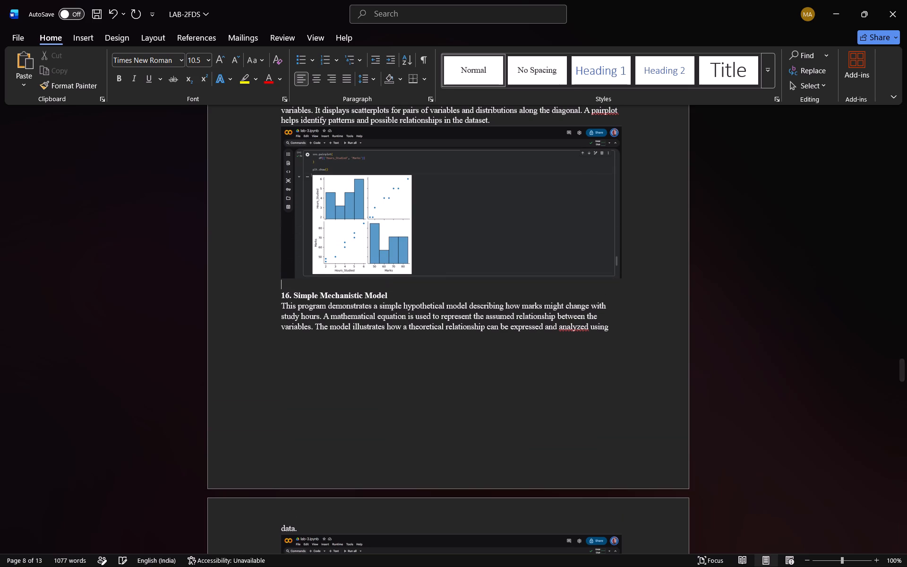
key(Return)
Insert two blank lines between the histogram screenshot and the 15. Pairplot heading.
scroll(620, 262, up, 5)
click(631, 219)
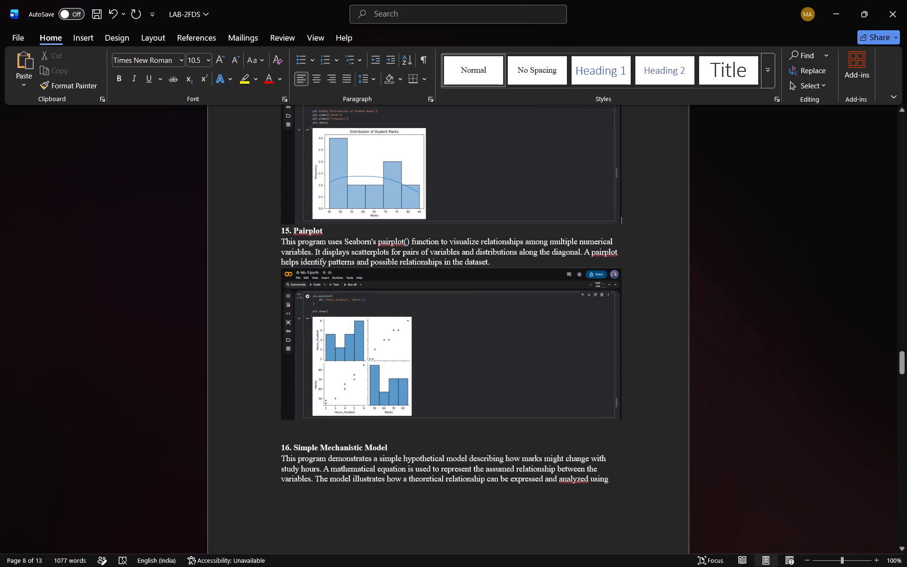
key(Return)
key(Return)
Insert five blank lines after the Summary Statistics screenshot to push the 14. Histogram heading onto the next page.
scroll(578, 242, up, 6)
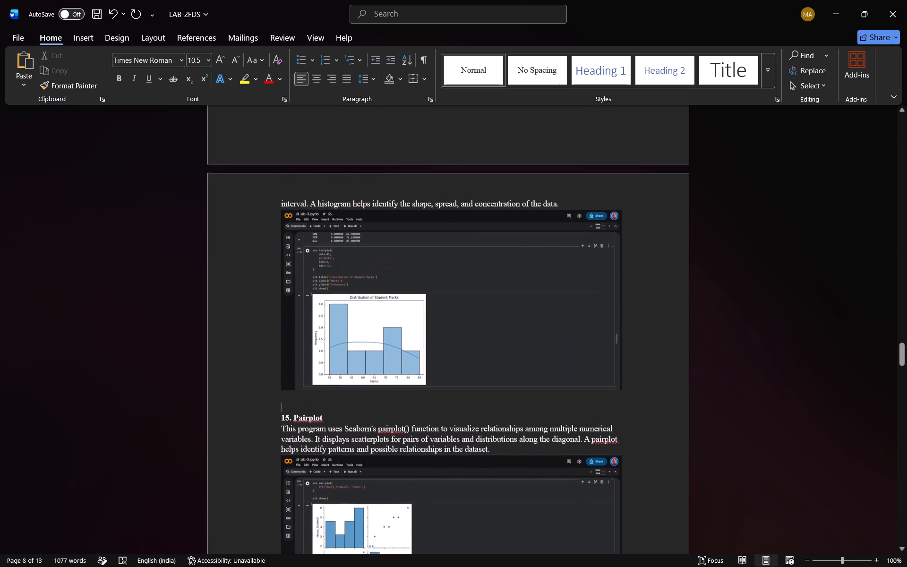
scroll(582, 208, up, 7)
click(618, 241)
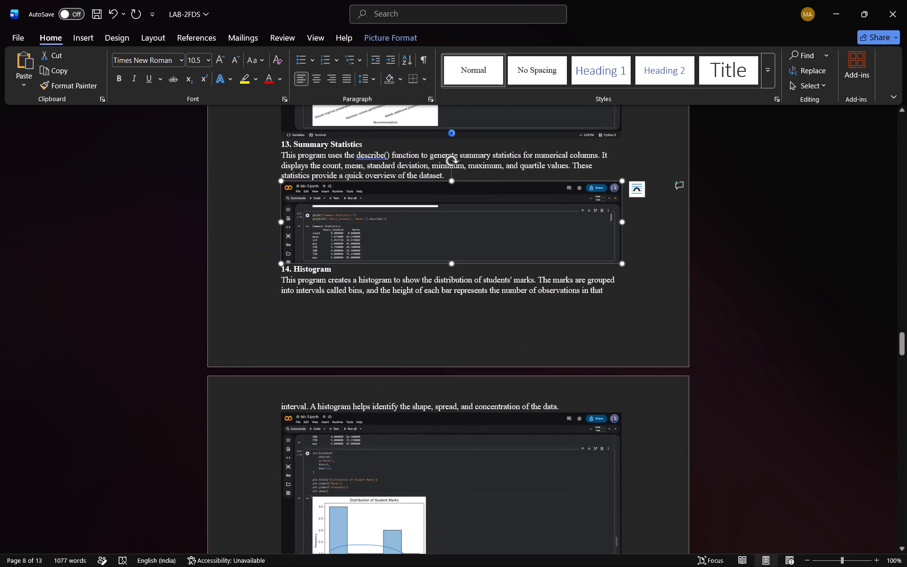
click(634, 249)
key(Return)
key(Return)
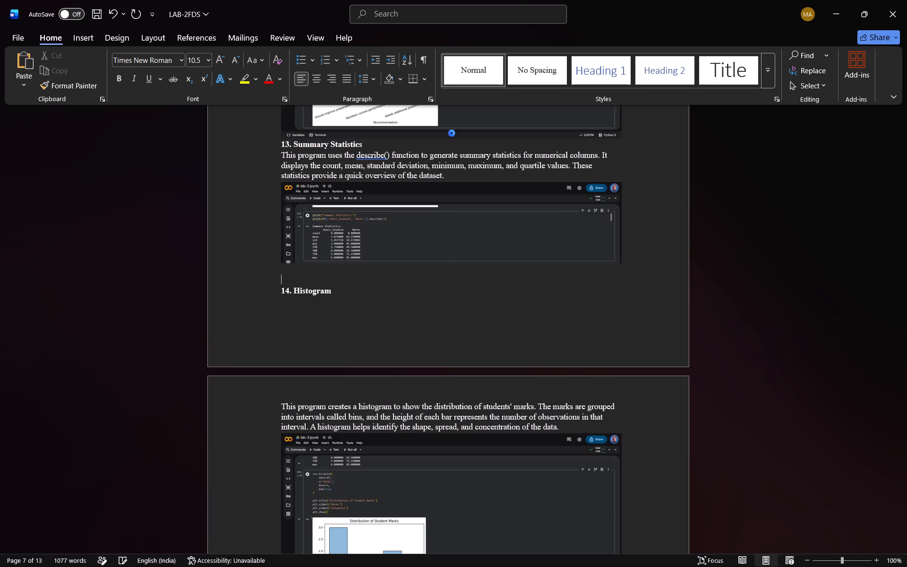
key(Return)
key(Return)
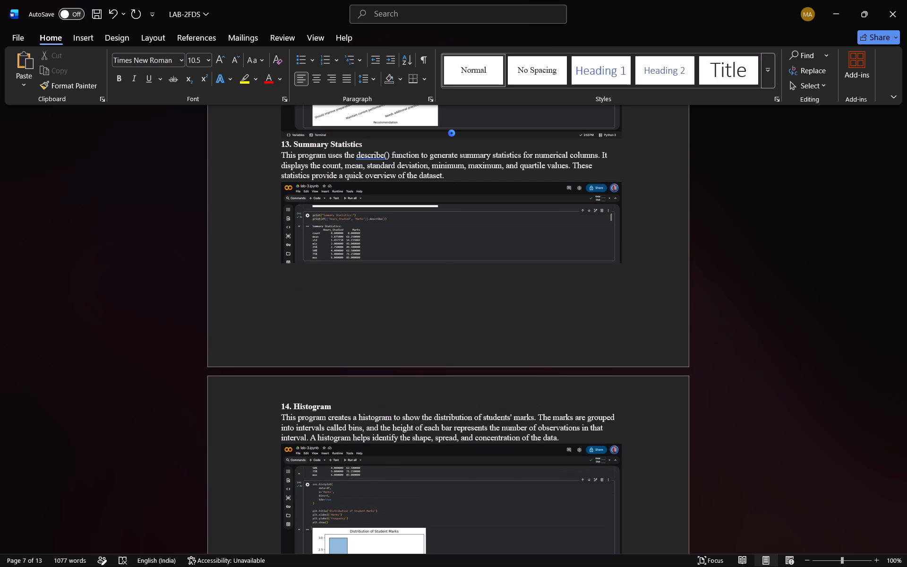
key(Return)
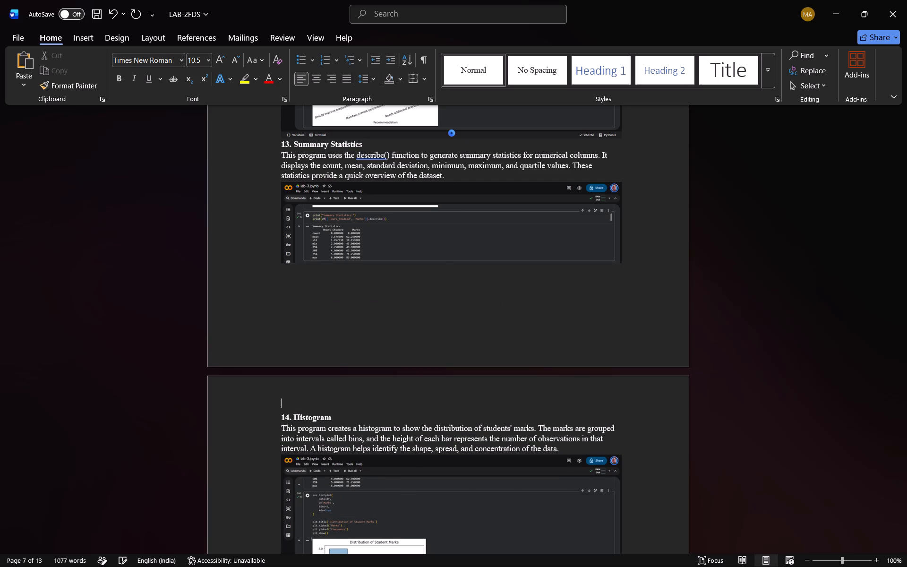
Insert two blank lines above the 13. Summary Statistics heading.
scroll(637, 252, up, 4)
click(280, 260)
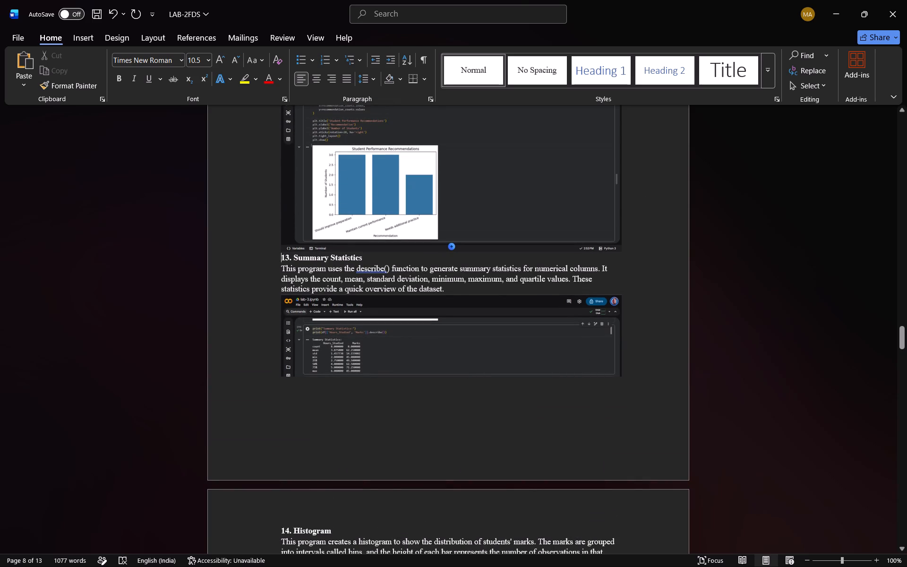
key(Return)
key(Return)
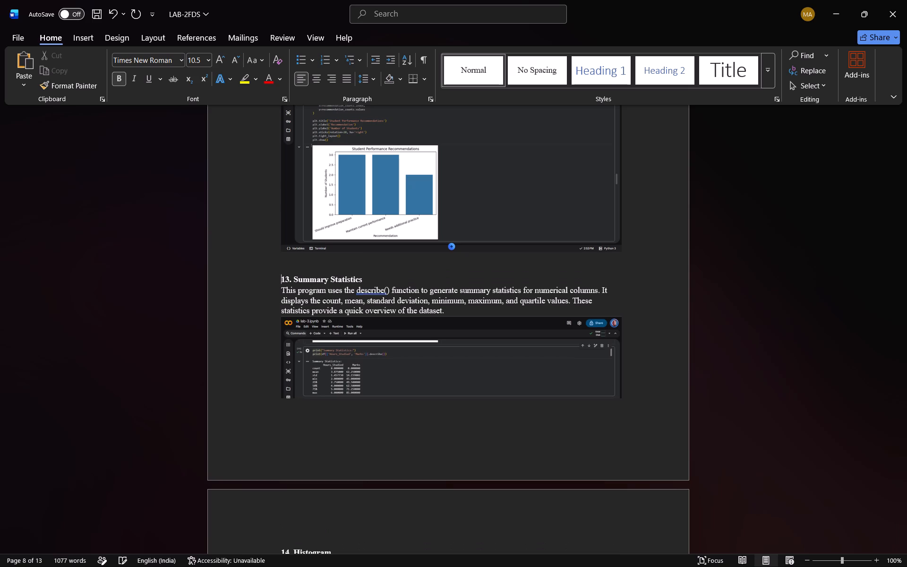
scroll(230, 221, up, 17)
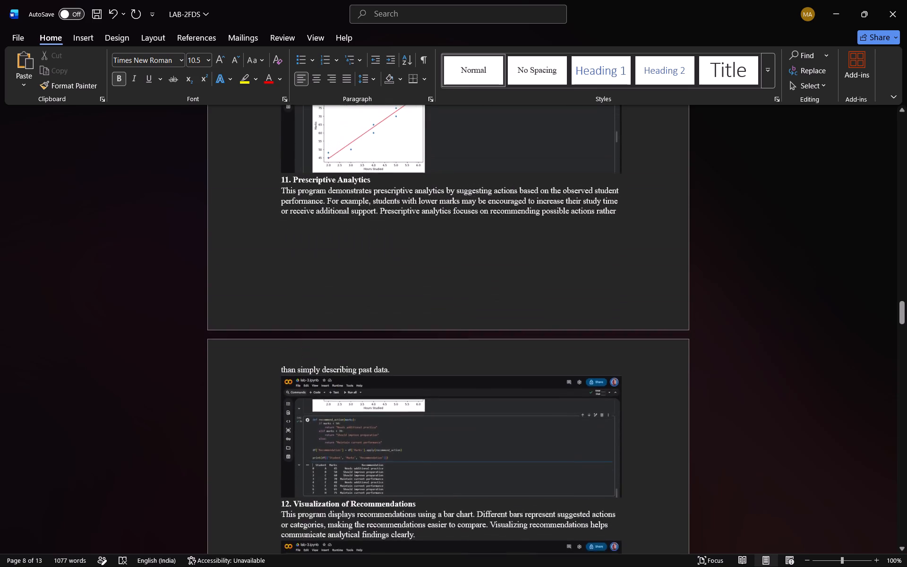
Insert nine blank lines above the 11. Prescriptive Analytics heading to push it onto the next page.
scroll(245, 199, up, 1)
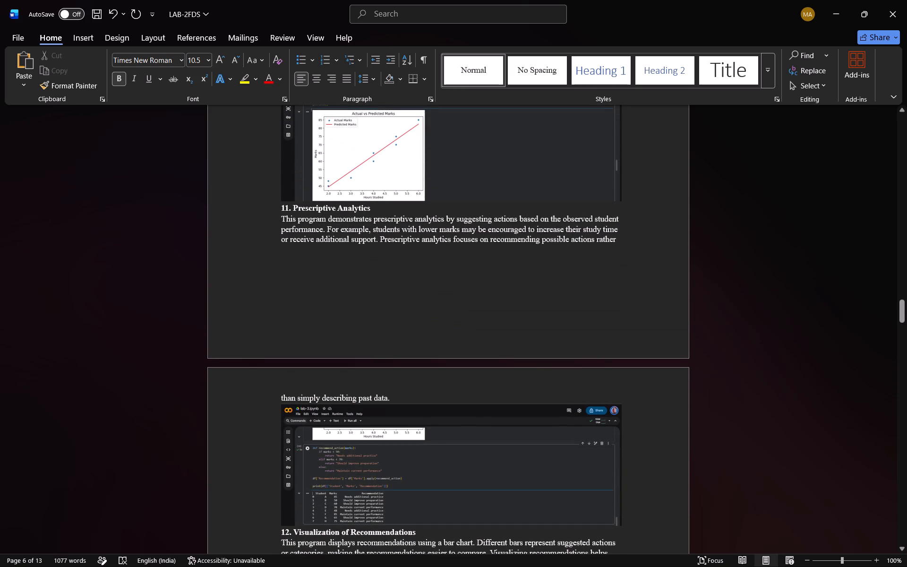
click(281, 206)
key(Return)
key(Return)
key(Return)
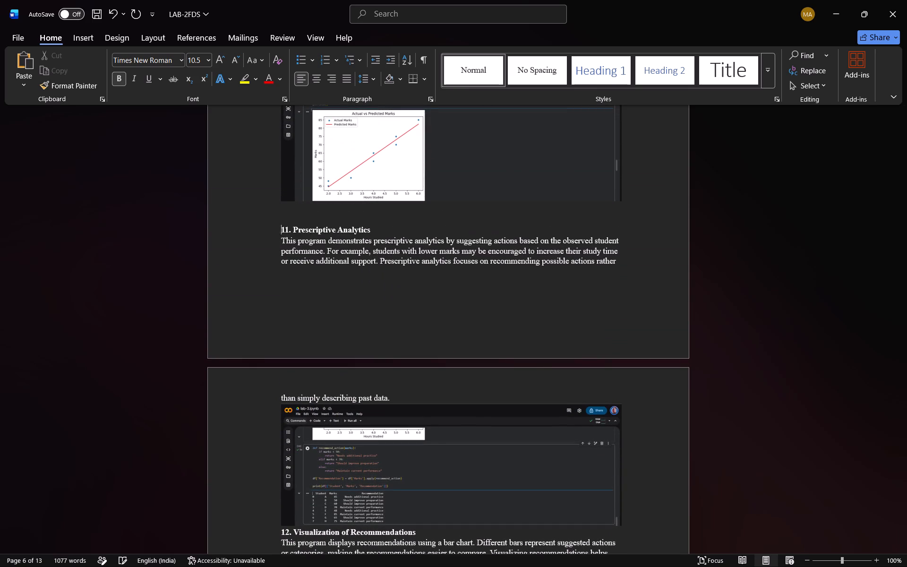
key(Return)
key(Return)
key(Return)
key(Return)
key(Return)
key(Return)
Insert five blank lines between the linear regression screenshot and the 10. Actual Marks vs Predicted Marks heading.
scroll(338, 340, up, 3)
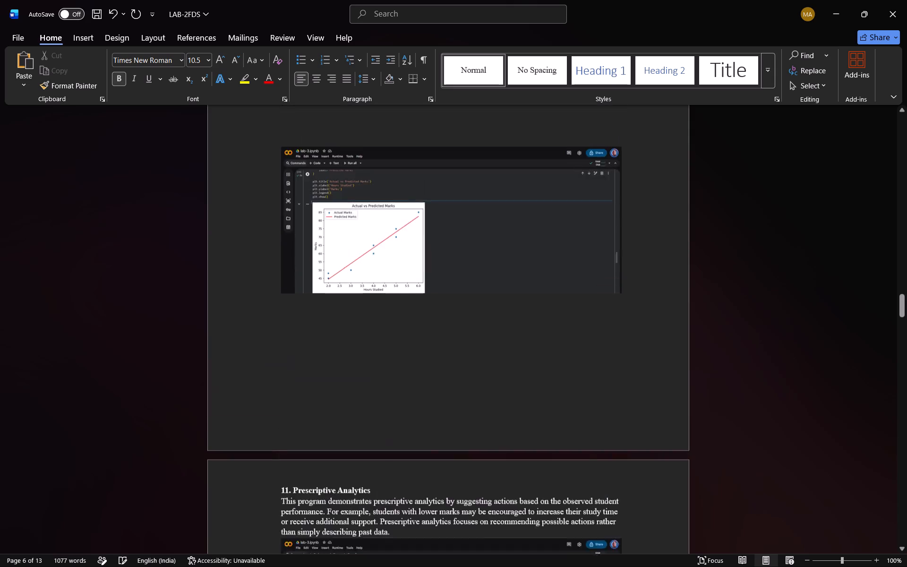
scroll(336, 340, up, 14)
click(637, 356)
key(Return)
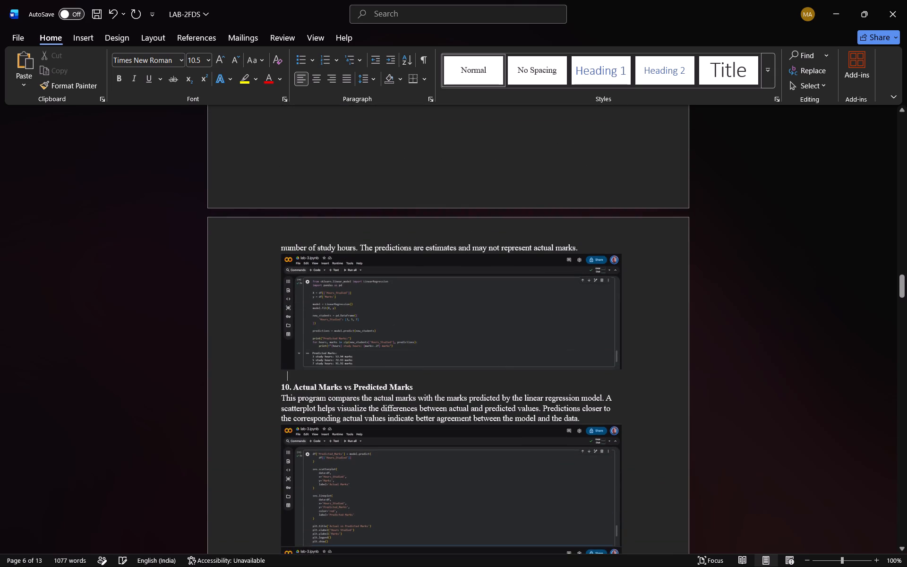
key(Return)
key(Return)
key(Return)
key(Return)
Insert ten blank lines between the correlation heatmap screenshot and the 8. Scatterplot heading.
scroll(409, 350, up, 7)
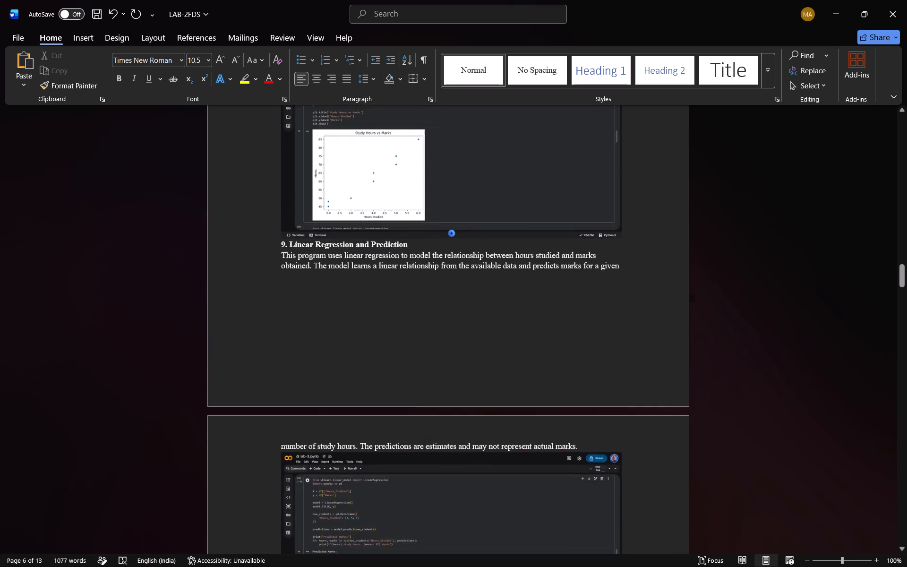
scroll(317, 362, up, 11)
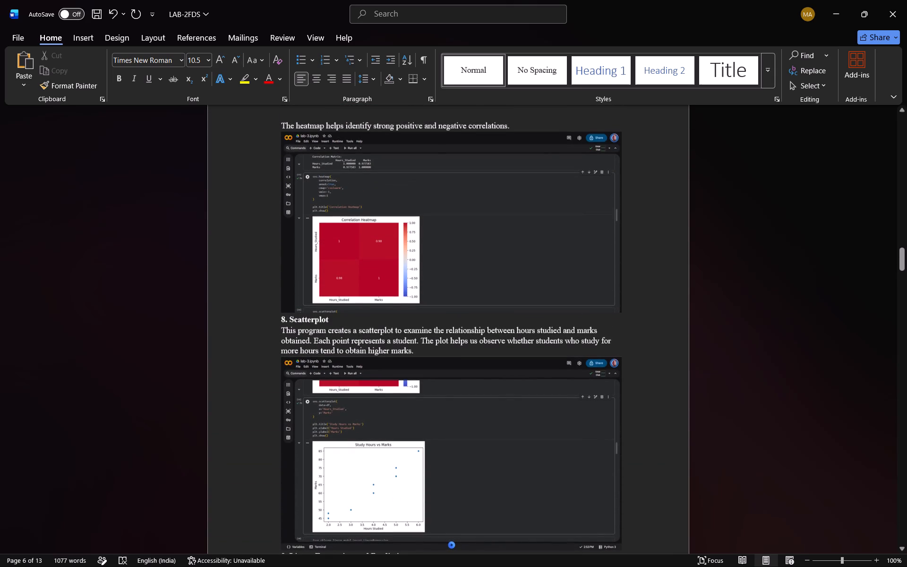
click(279, 318)
key(Return)
key(Return)
key(Return)
key(Return)
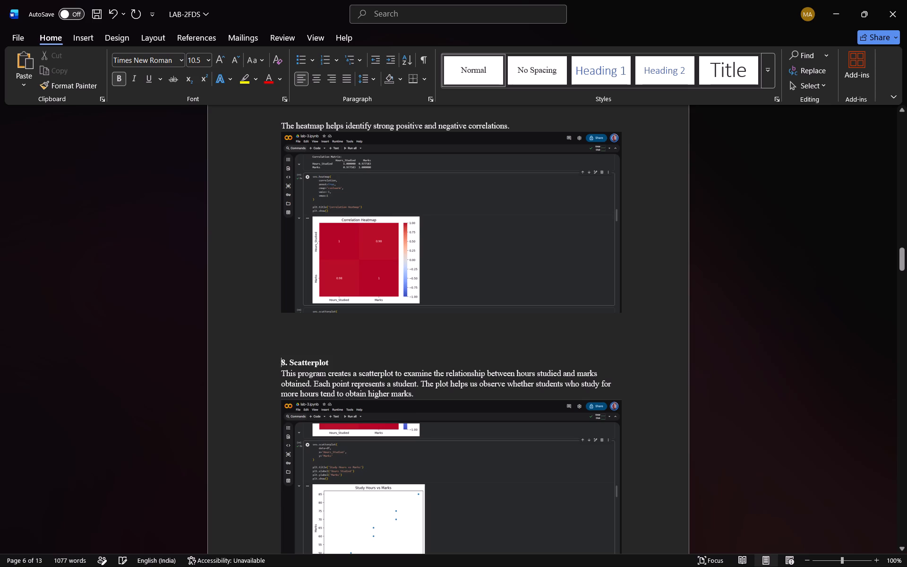
scroll(366, 328, up, 1)
scroll(368, 320, down, 8)
key(Return)
key(Return)
key(Return)
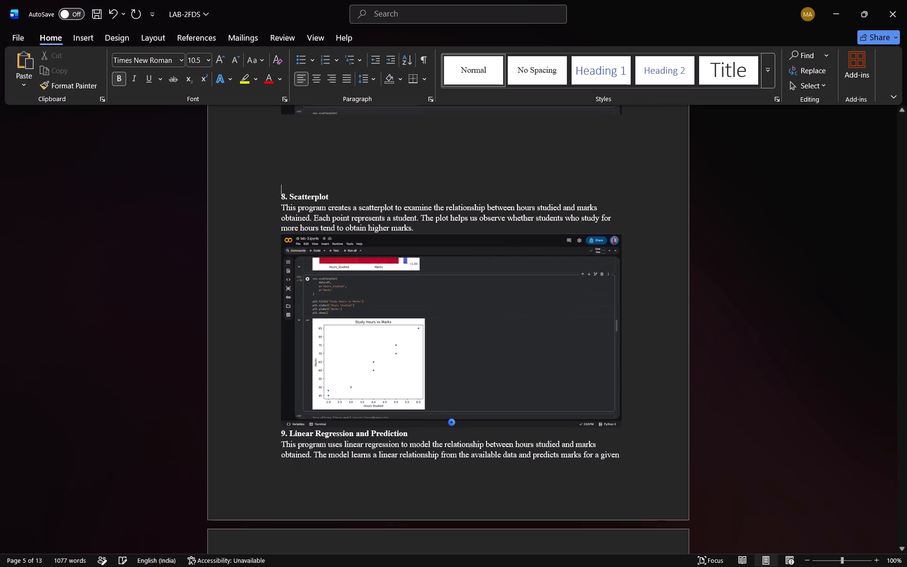
key(Return)
key(Return)
key(Return)
Insert twenty blank lines above the 7. Heatmap of Correlation heading to push it onto the next page.
scroll(378, 310, up, 2)
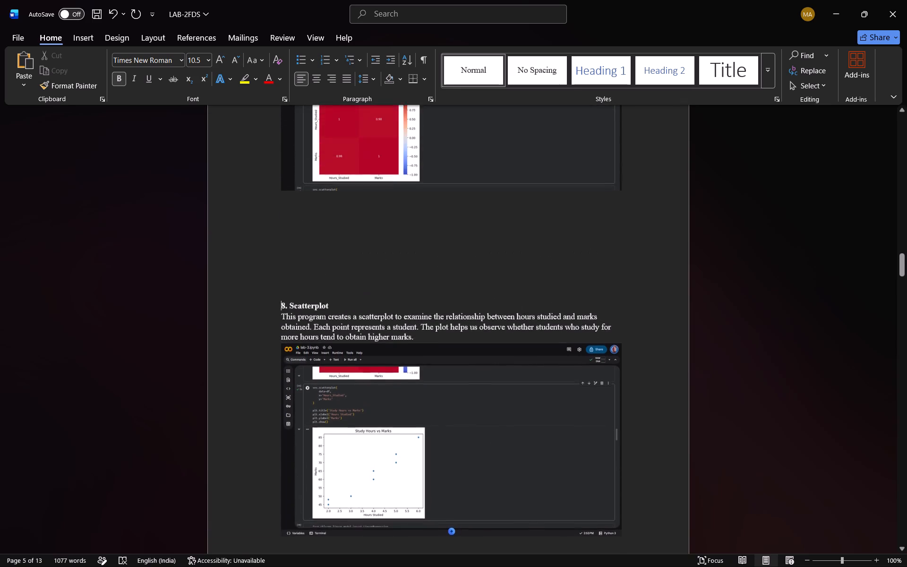
scroll(373, 306, up, 10)
scroll(273, 260, up, 7)
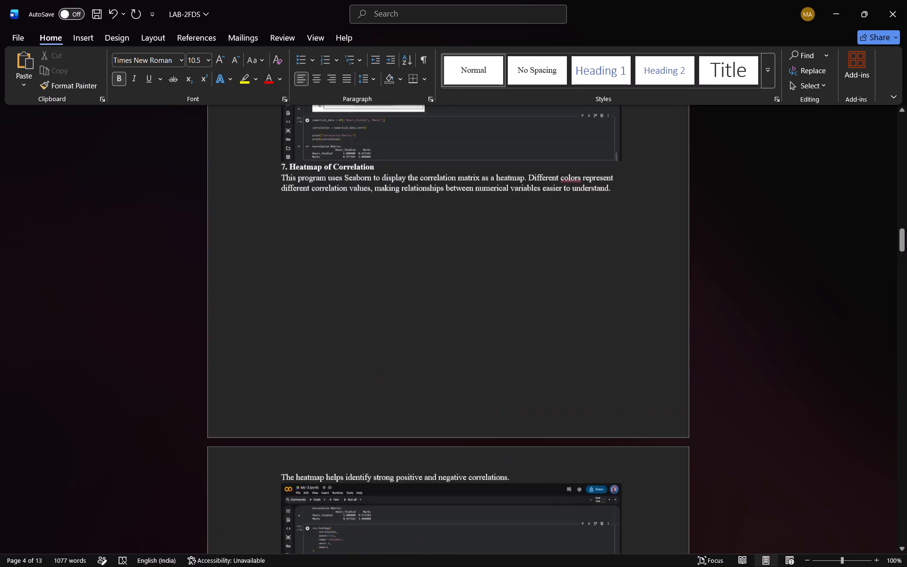
scroll(270, 260, up, 4)
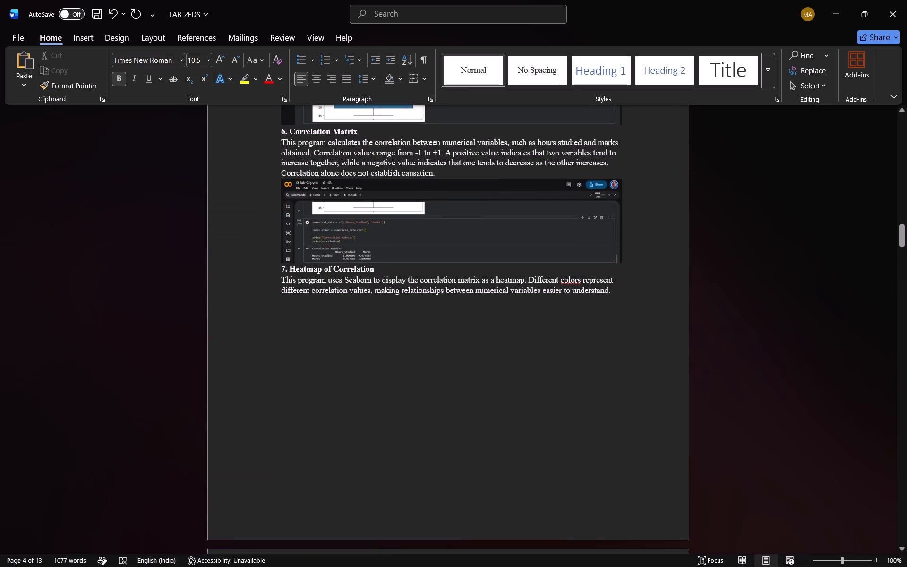
click(282, 266)
key(Return)
key(Return)
key(Return)
scroll(405, 336, down, 4)
key(Return)
key(Return)
key(Return)
key(Return)
key(Return)
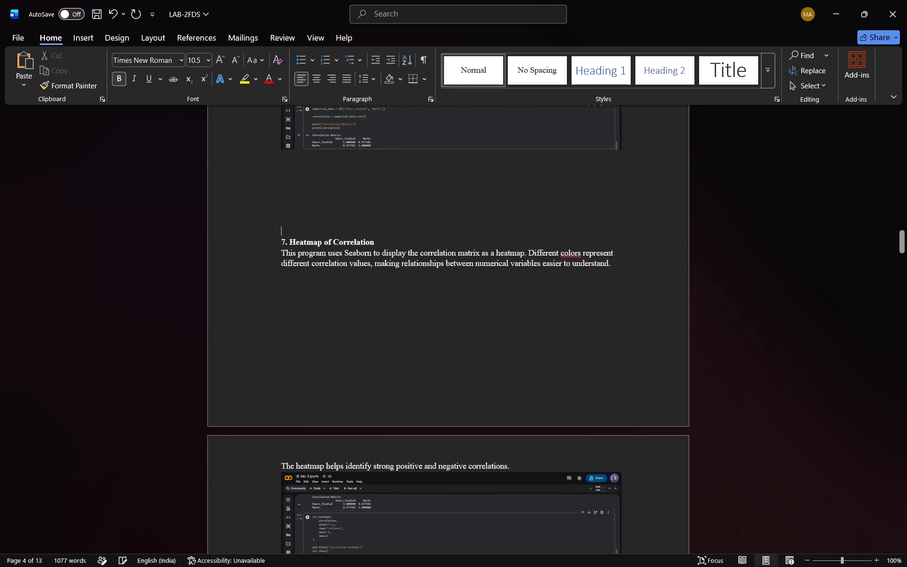
key(Return)
key(Return)
key(Return)
key(Return)
scroll(445, 318, down, 3)
key(Return)
key(Return)
scroll(452, 309, down, 3)
key(Return)
key(Return)
key(Return)
key(Return)
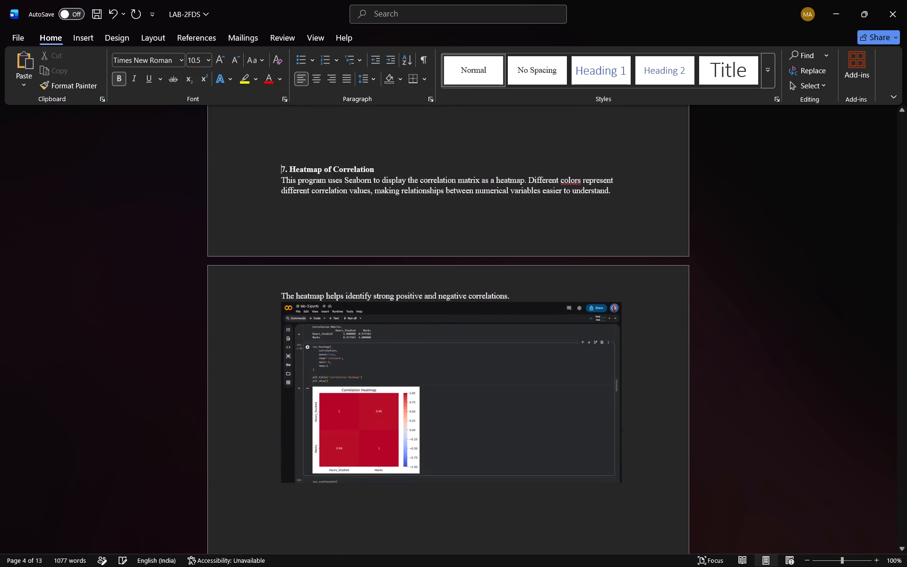
key(Return)
key(Return)
Insert three blank lines between the box plot screenshot and the 6. Correlation Matrix heading.
scroll(411, 332, up, 13)
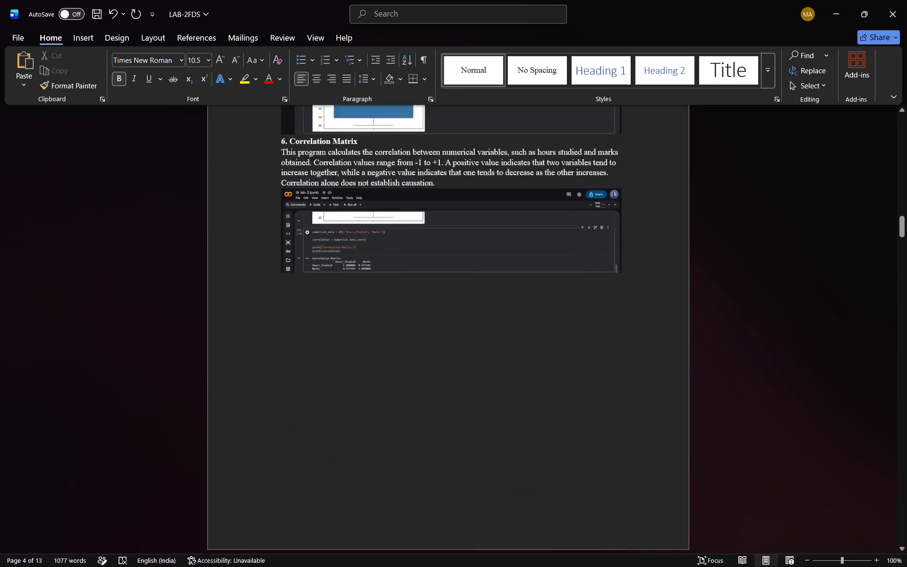
scroll(408, 331, up, 2)
click(278, 270)
key(Return)
key(Return)
key(Return)
Insert thirteen blank lines above the 5. Measures of Dispersion and Boxplot heading to push it onto the next page.
scroll(345, 355, up, 6)
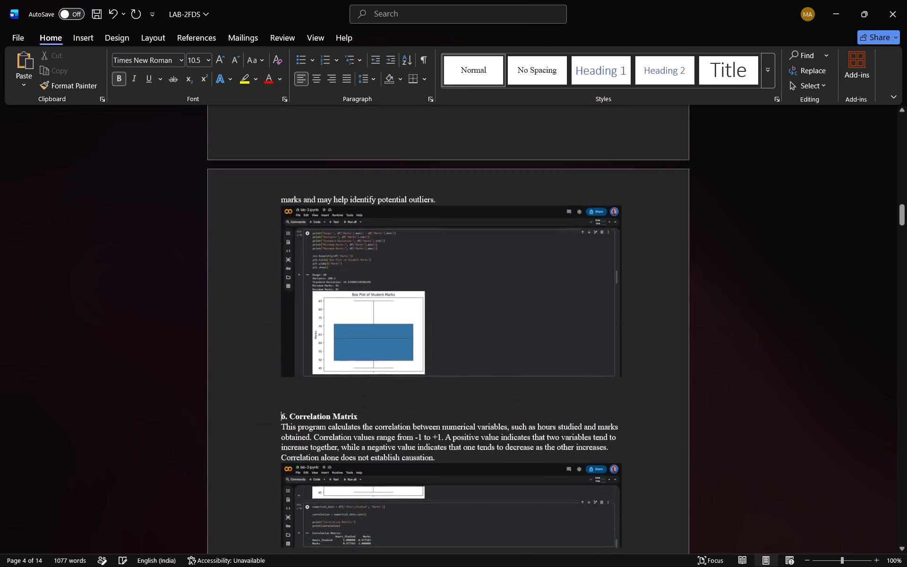
scroll(344, 355, up, 3)
scroll(299, 295, up, 5)
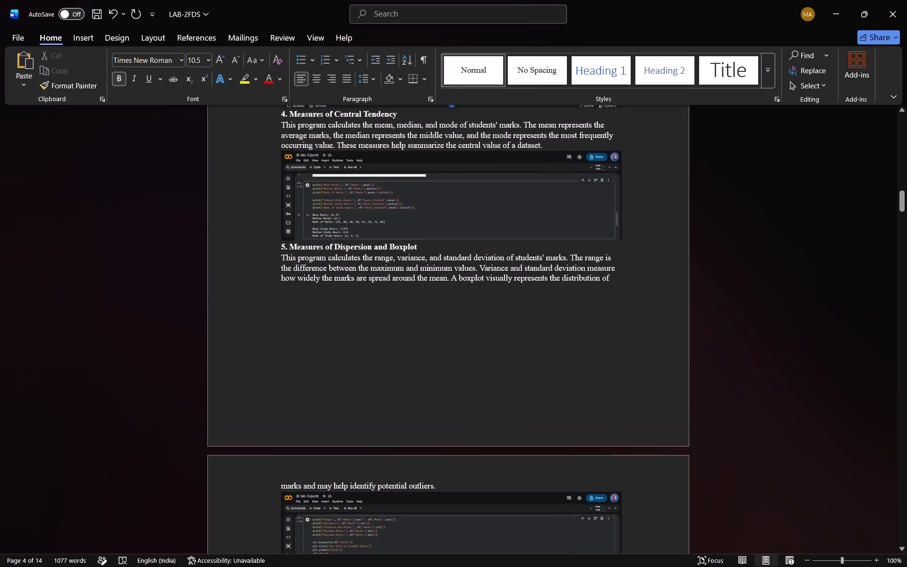
click(274, 243)
key(Return)
key(Return)
key(Return)
key(Return)
key(Return)
key(Return)
key(Return)
key(Return)
key(Return)
key(Return)
key(Return)
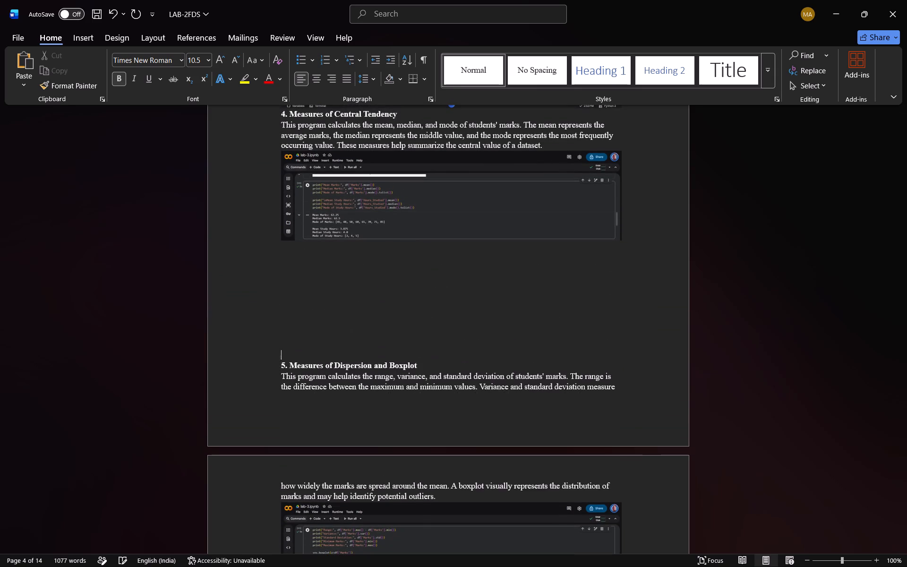
key(Return)
key(Return)
Insert one blank line below the 4. Measures of Central Tendency heading and three blank lines above it.
scroll(326, 337, up, 9)
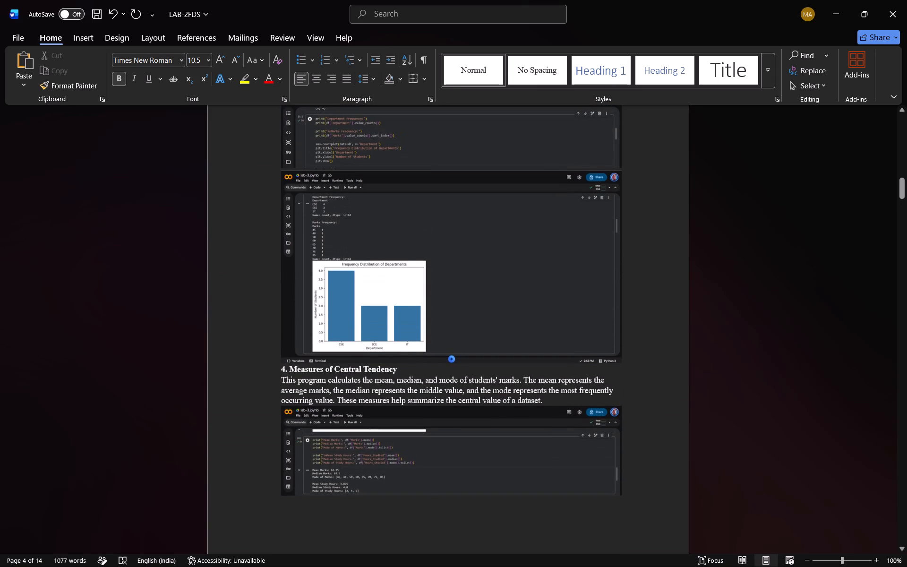
click(281, 375)
key(Return)
click(276, 370)
key(Return)
key(Return)
key(Return)
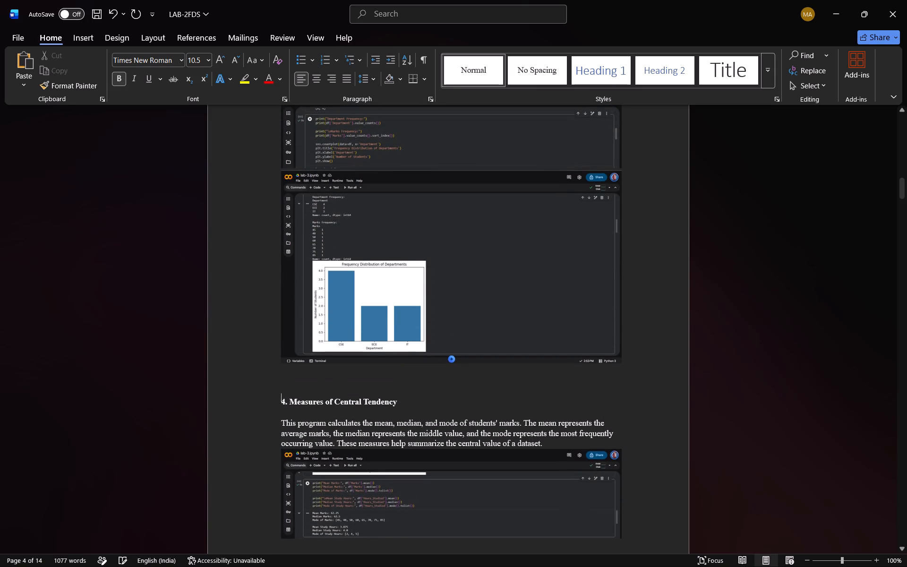
Insert three blank lines between the data types screenshot and the 3. Frequency Distribution heading.
scroll(299, 387, up, 13)
click(279, 281)
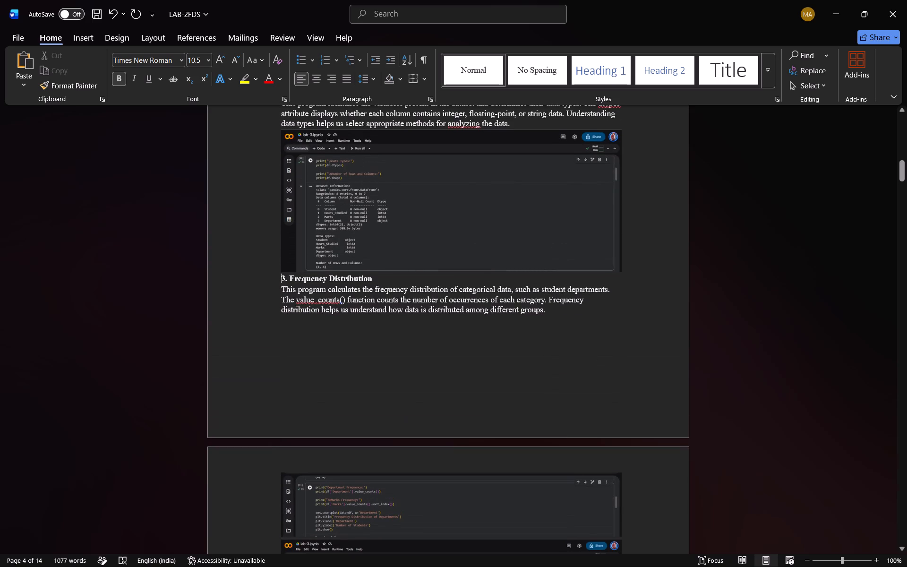
key(Return)
key(Return)
key(Return)
Add blank lines around the Pandas dataset screenshot to separate it from the 2. Identifying Variables and Data Types heading.
scroll(320, 383, up, 4)
click(280, 199)
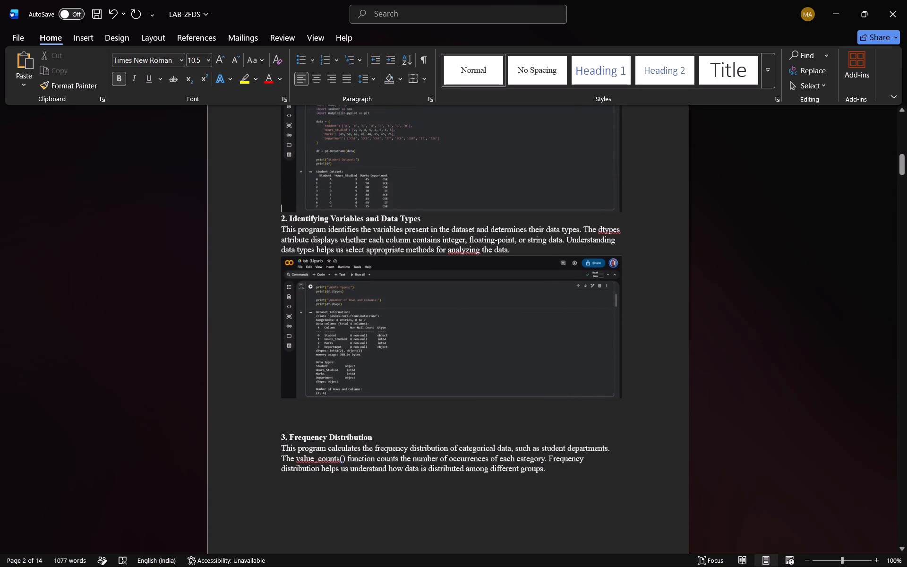
key(Return)
key(Return)
drag(640, 264, 633, 263)
key(Return)
key(Return)
Insert four more blank lines above the 3. Frequency Distribution heading to push it onto the next page.
scroll(331, 308, up, 4)
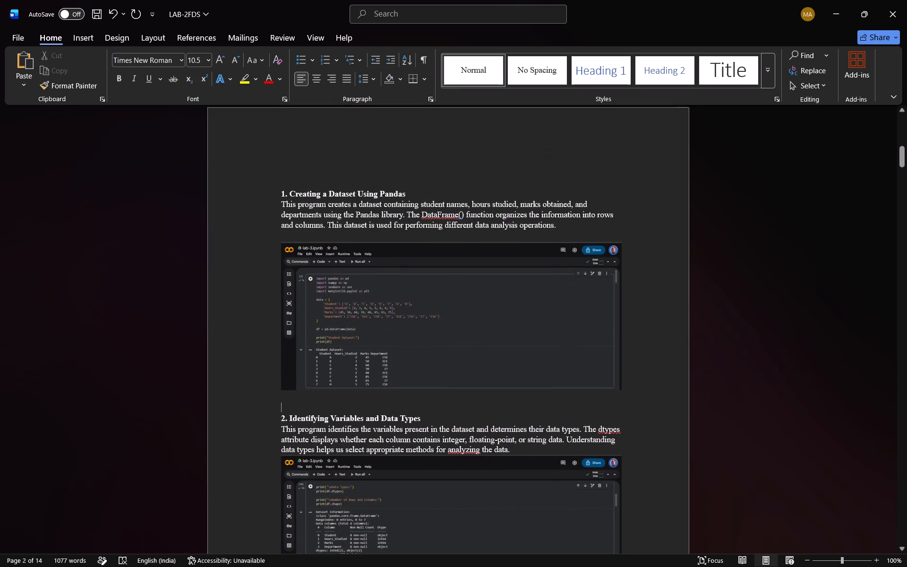
scroll(340, 241, up, 18)
scroll(333, 232, up, 7)
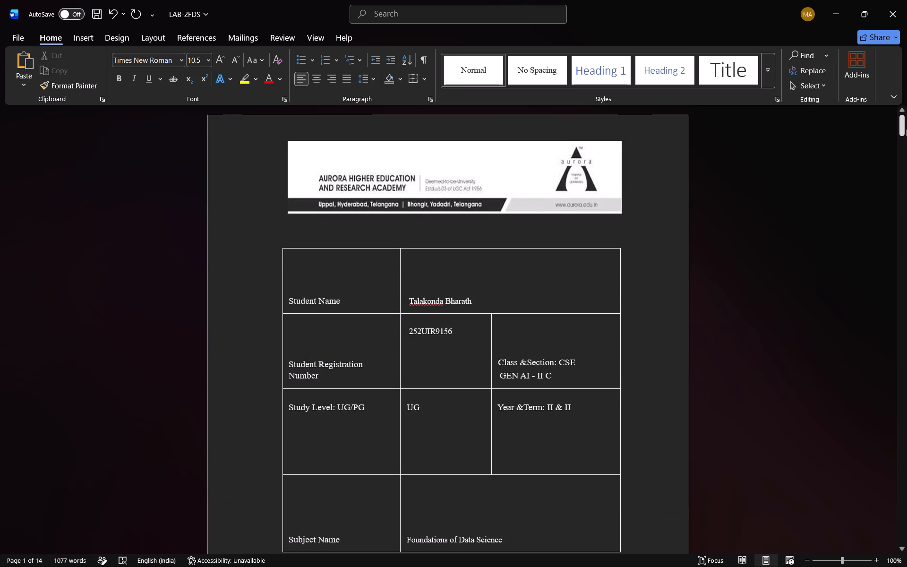
drag(906, 129, 904, 195)
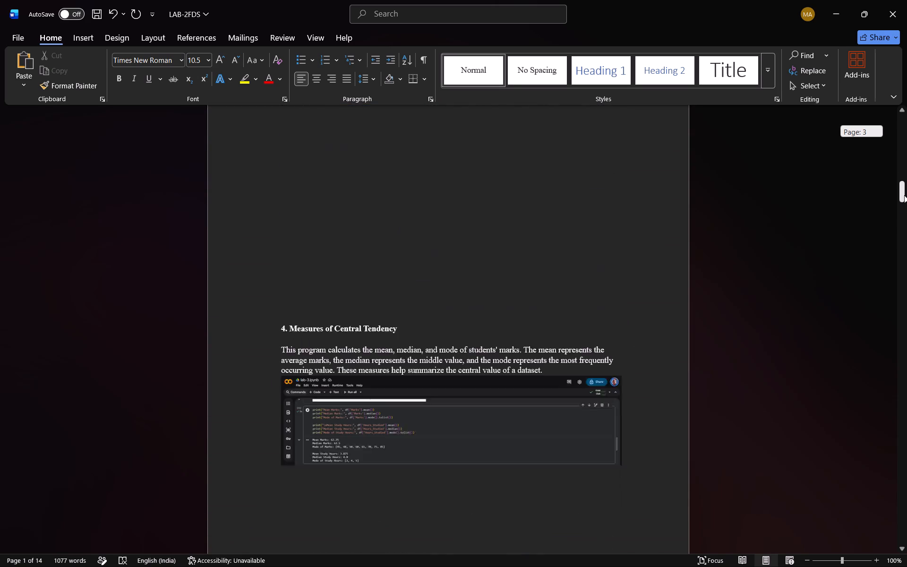
drag(904, 195, 901, 176)
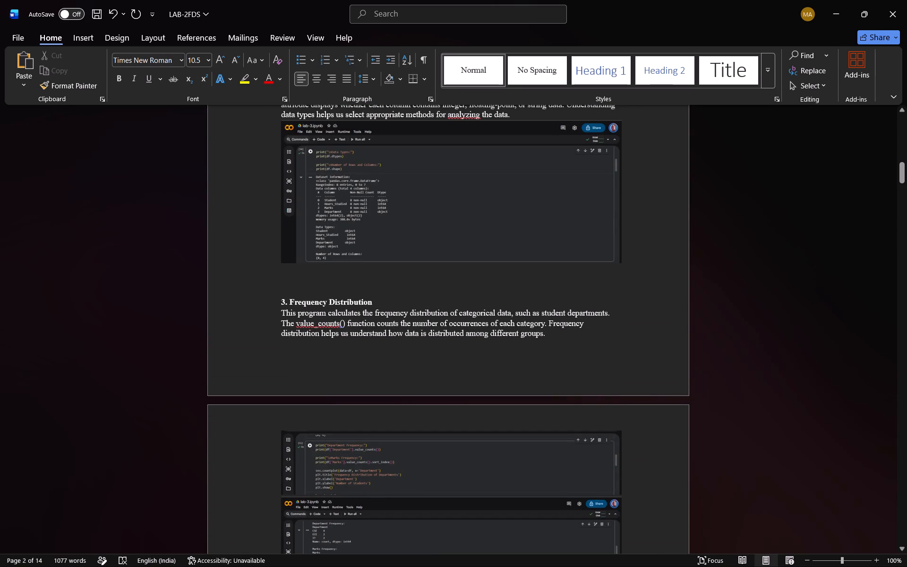
click(275, 289)
key(Return)
key(Return)
key(Return)
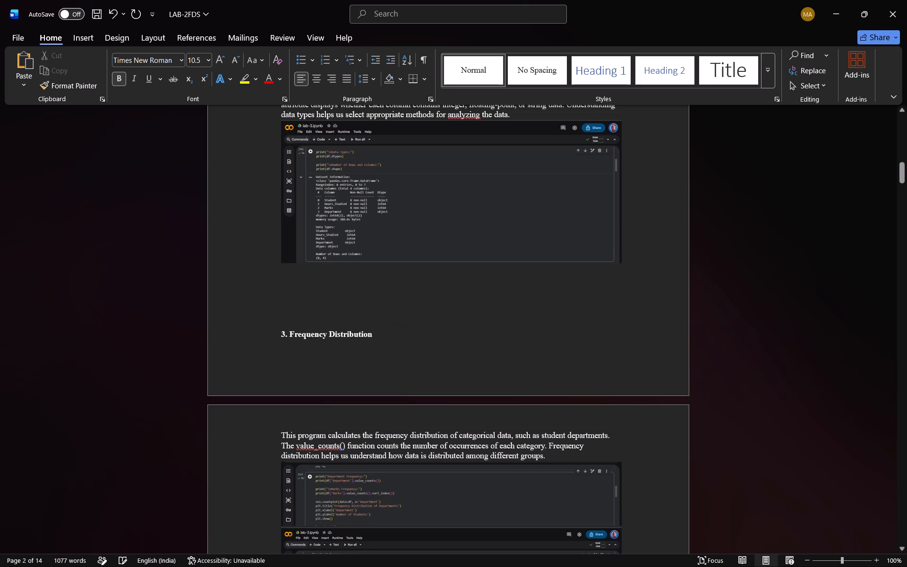
key(Return)
Remove five of the blank lines above the 5. Measures of Dispersion and Boxplot heading at the top of its page.
scroll(370, 348, down, 17)
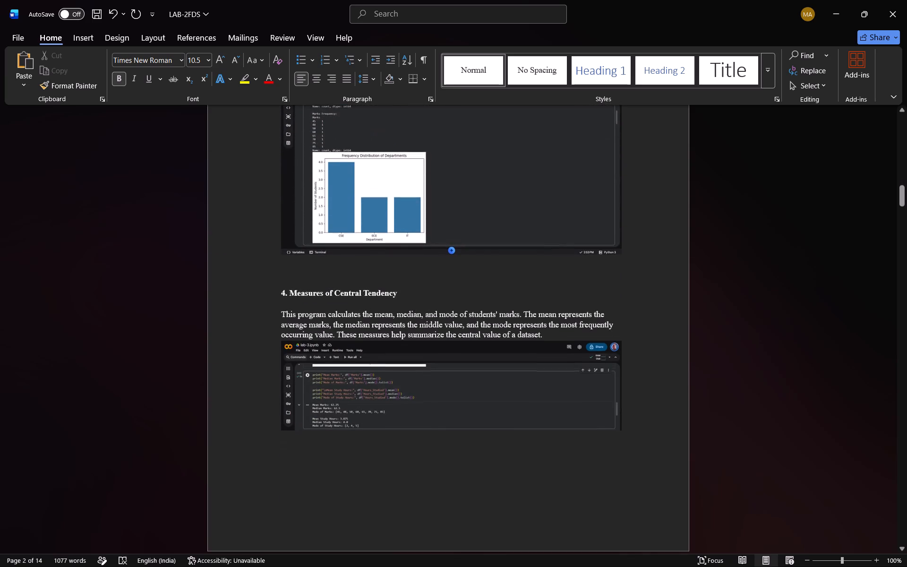
scroll(291, 288, down, 8)
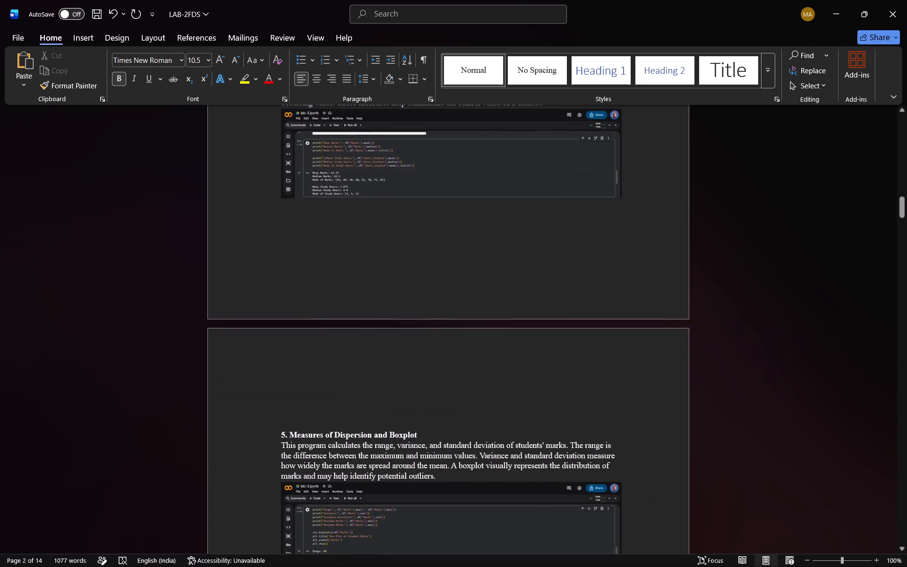
scroll(297, 338, up, 2)
scroll(299, 343, down, 9)
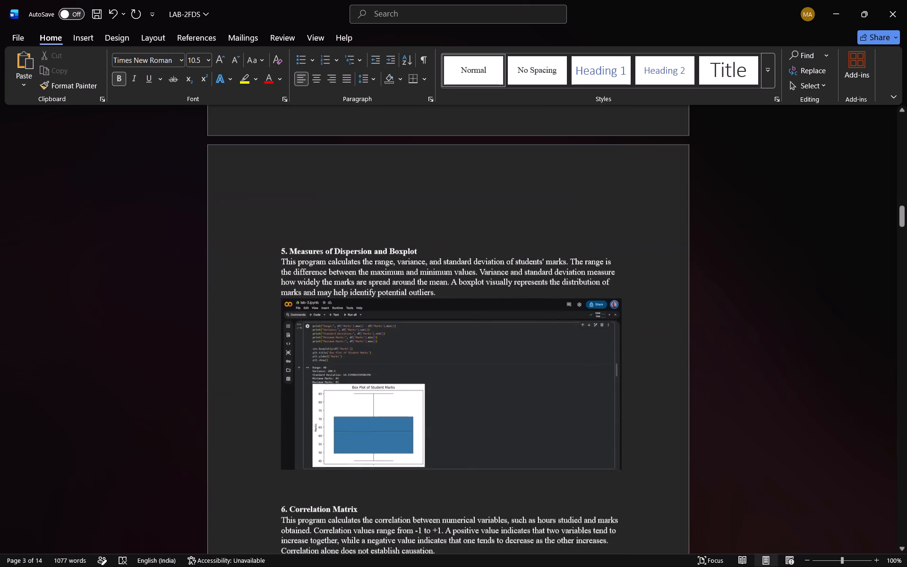
click(276, 232)
ctrl+scroll(298, 228, up, 3)
key(ctrl+BackSpace)
scroll(301, 221, down, 2)
scroll(302, 224, up, 2)
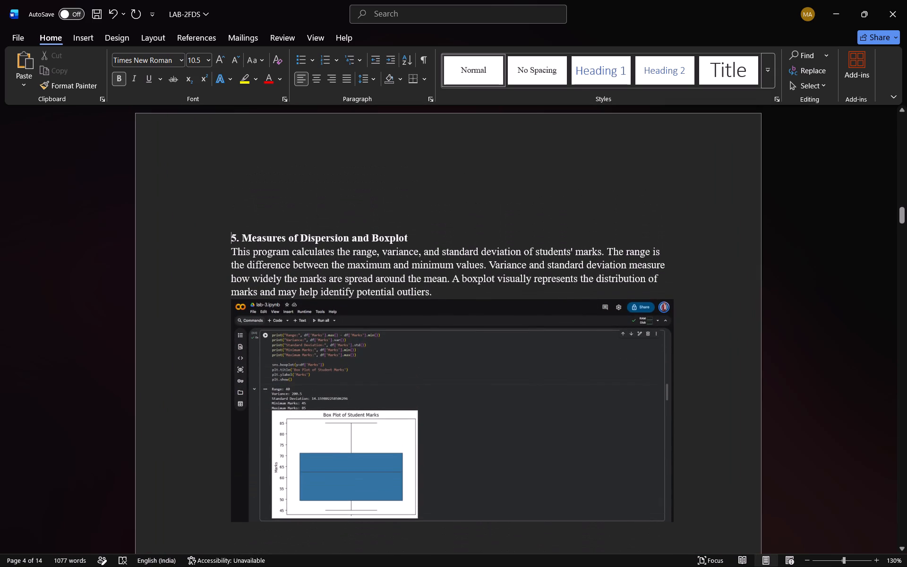
ctrl+scroll(310, 208, down, 4)
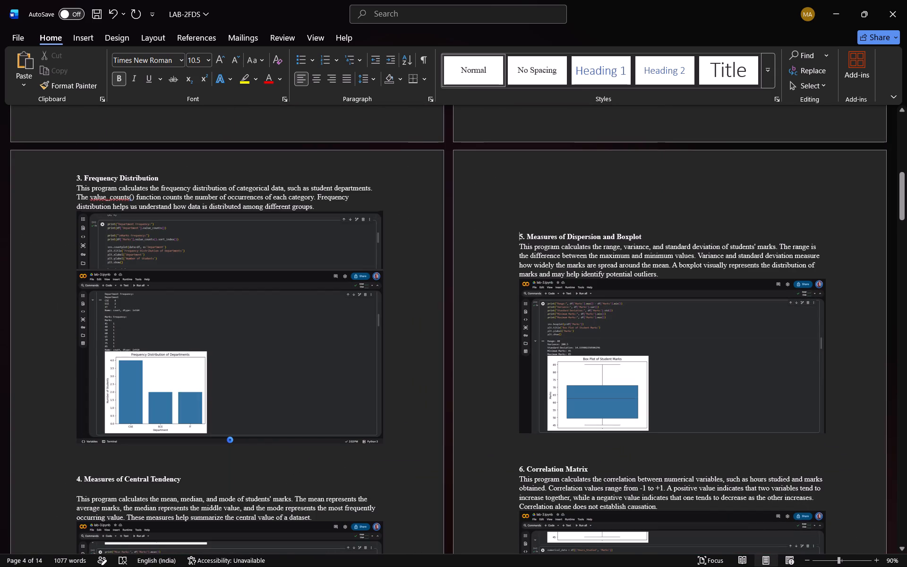
key(BackSpace)
key(BackSpace)
key(BackSpace)
key(BackSpace)
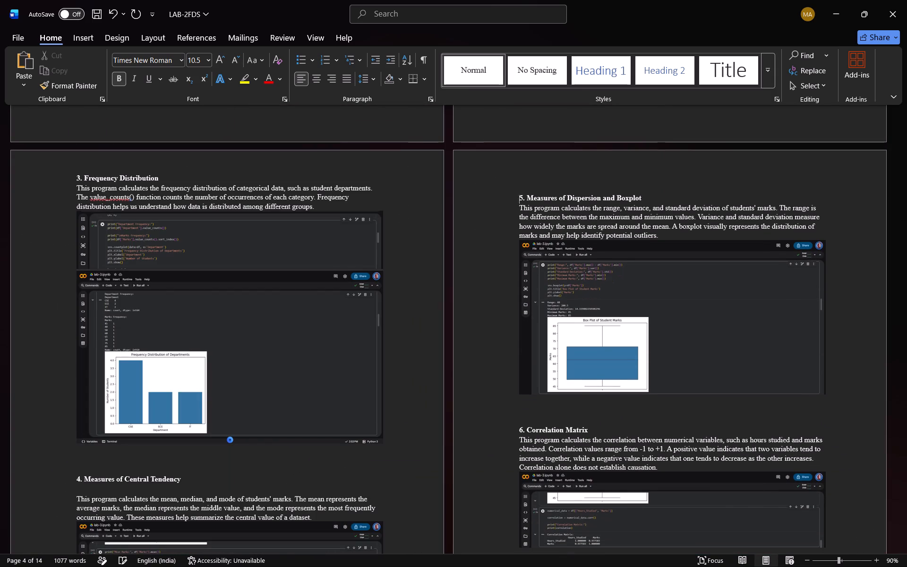
Remove four of the blank lines above the 8. Scatterplot heading.
scroll(468, 287, down, 11)
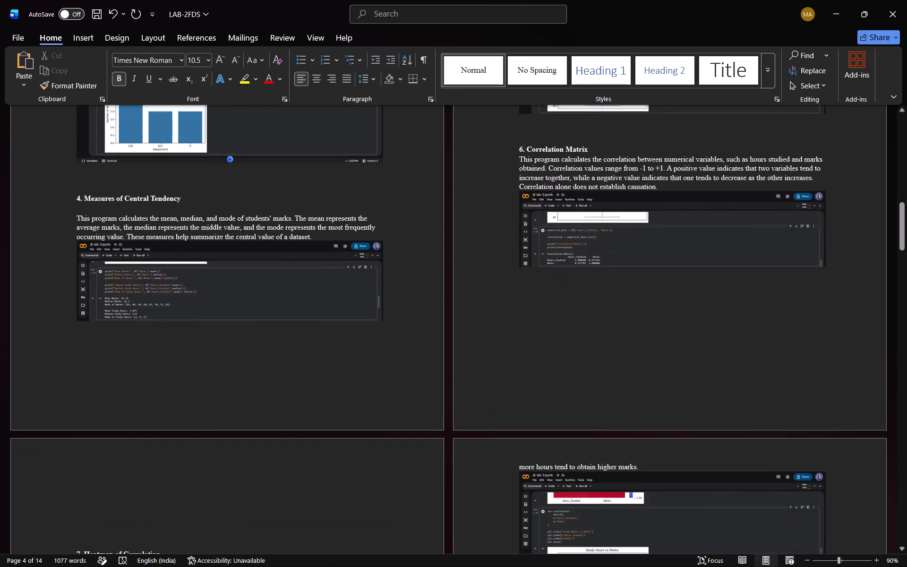
scroll(412, 222, down, 5)
scroll(419, 275, down, 2)
scroll(158, 321, down, 7)
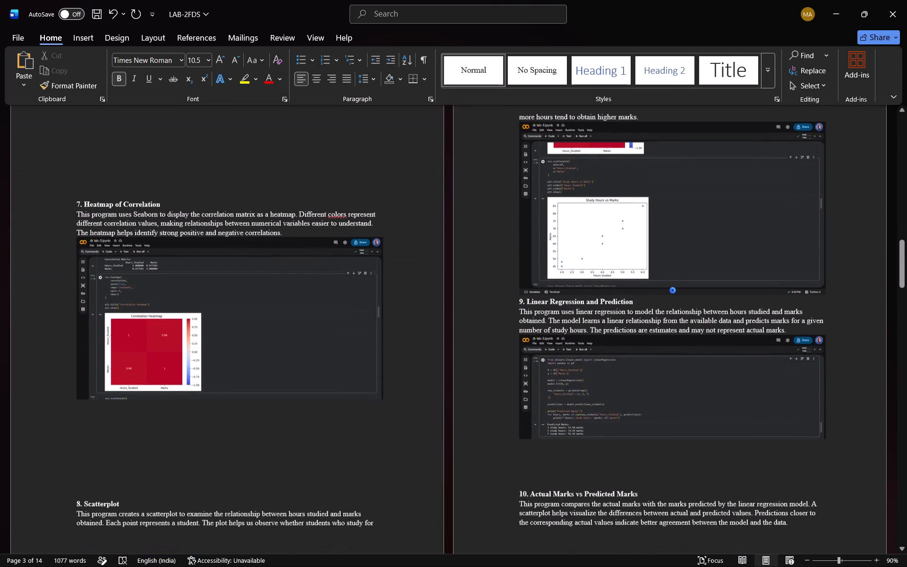
click(71, 493)
key(BackSpace)
key(BackSpace)
key(BackSpace)
key(BackSpace)
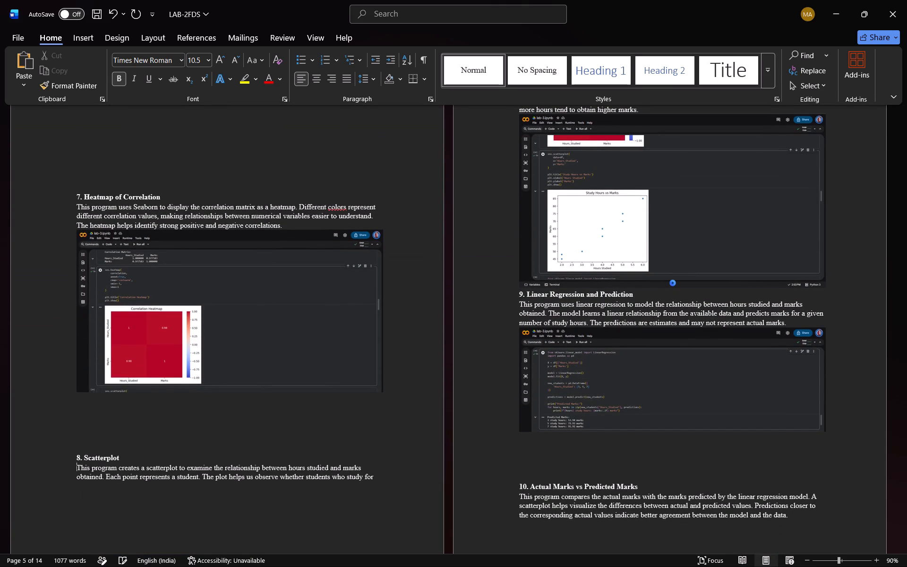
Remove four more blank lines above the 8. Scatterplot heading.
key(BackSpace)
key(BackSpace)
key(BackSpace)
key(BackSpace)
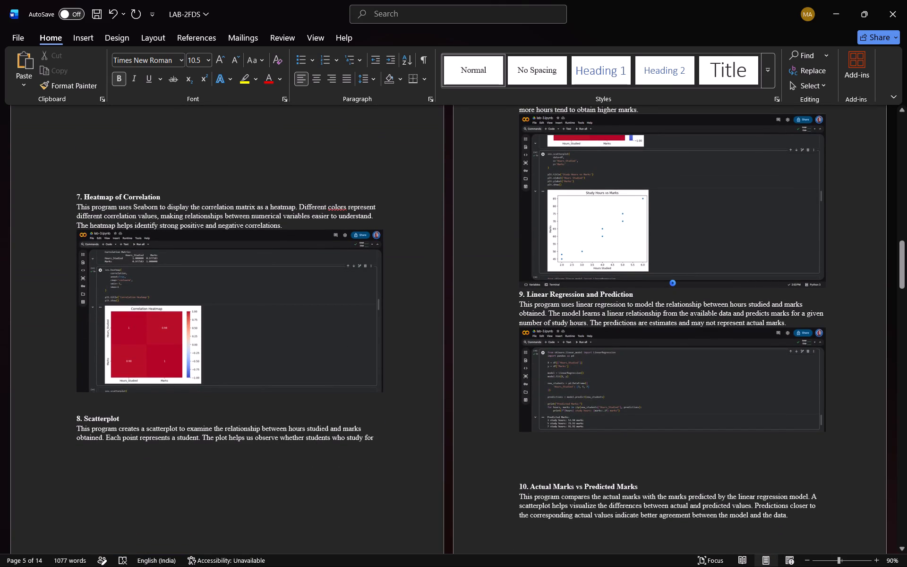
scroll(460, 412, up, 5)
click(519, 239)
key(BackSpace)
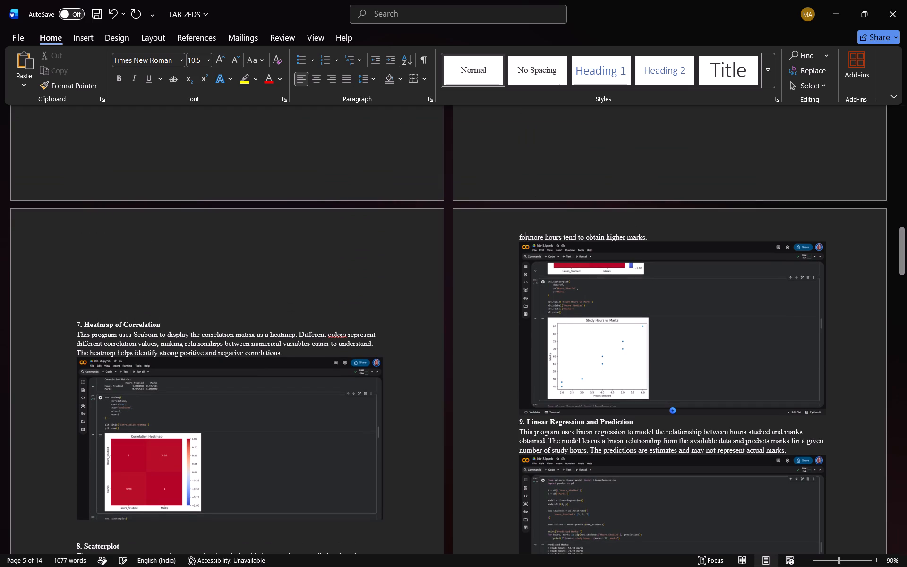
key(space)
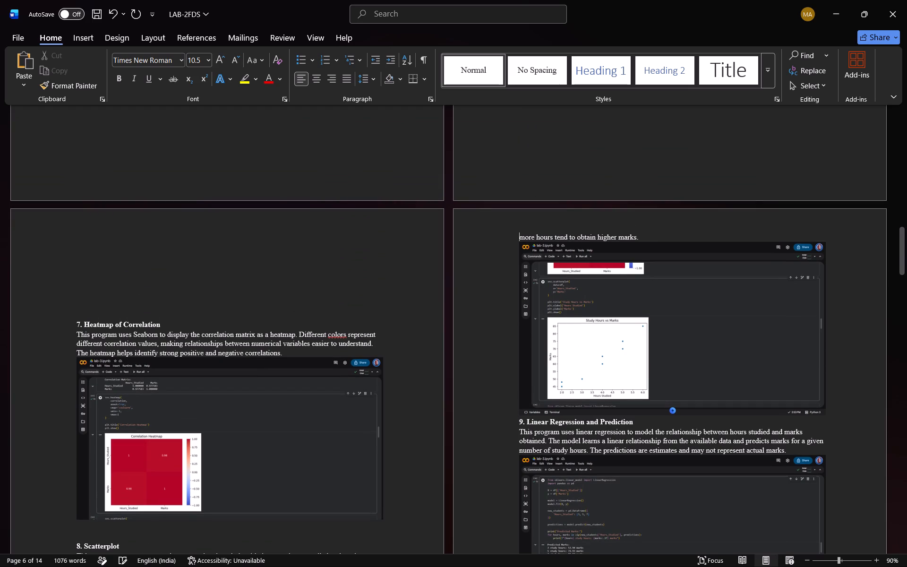
Insert 20 blank lines above the 8. Scatterplot heading to push the section onto the next page.
scroll(513, 318, down, 1)
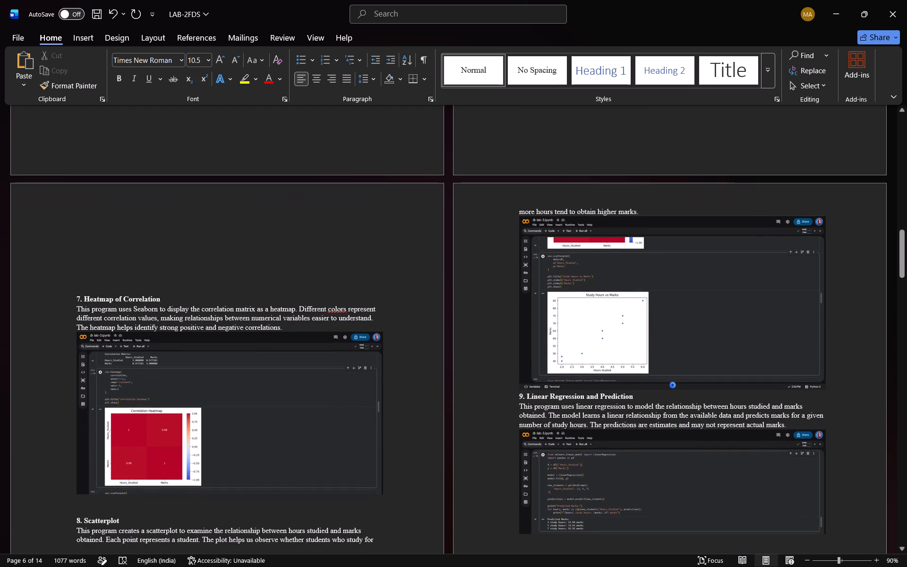
scroll(520, 321, down, 3)
scroll(413, 414, down, 2)
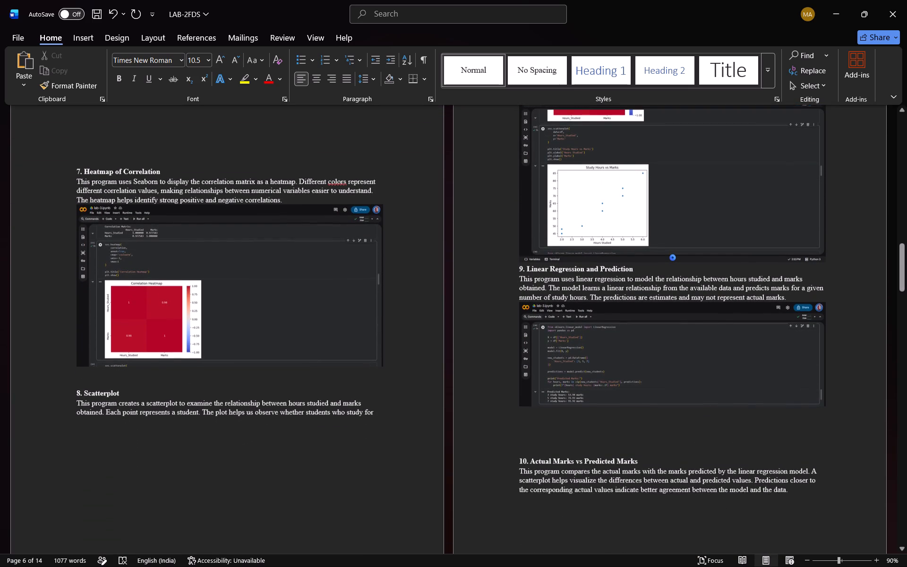
click(74, 384)
key(Return)
key(Return)
key(Return)
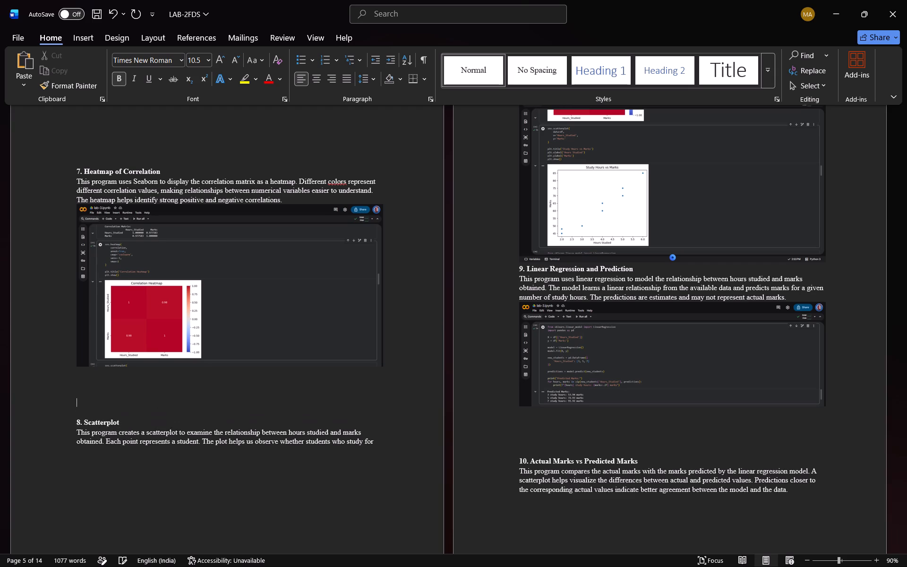
key(Return)
key(Return)
key(Return)
key(Return)
key(Return)
key(Return)
key(Return)
key(Return)
key(Return)
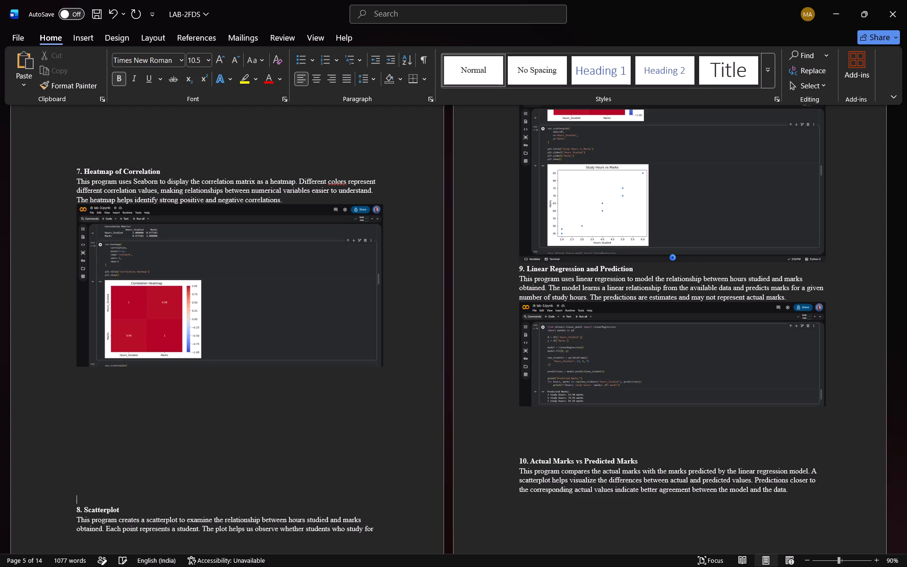
key(Return)
key(Return)
key(Return)
key(Return)
key(Return)
key(Return)
key(Return)
key(Return)
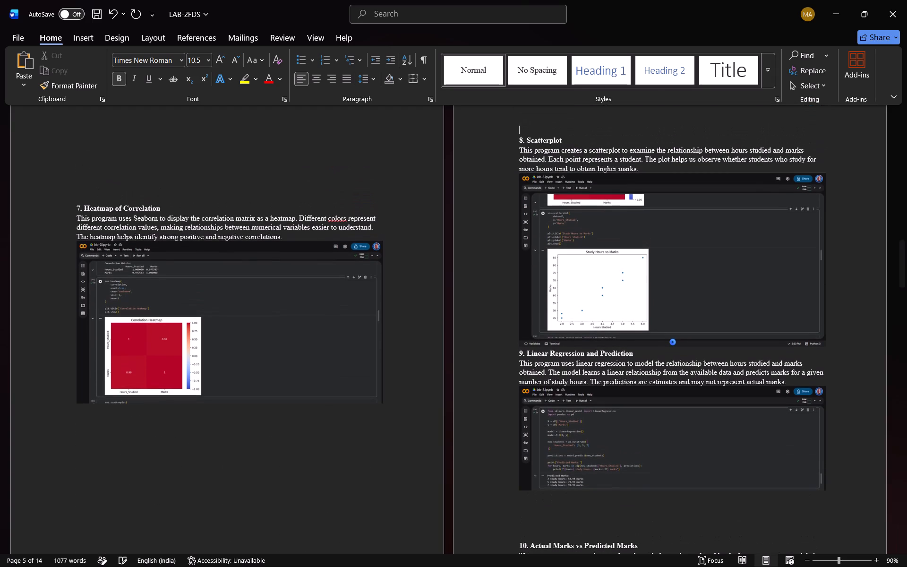
Insert seven blank lines above the 10. Actual Marks vs Predicted Marks heading to push it onto the next page.
scroll(374, 399, down, 3)
scroll(523, 398, down, 5)
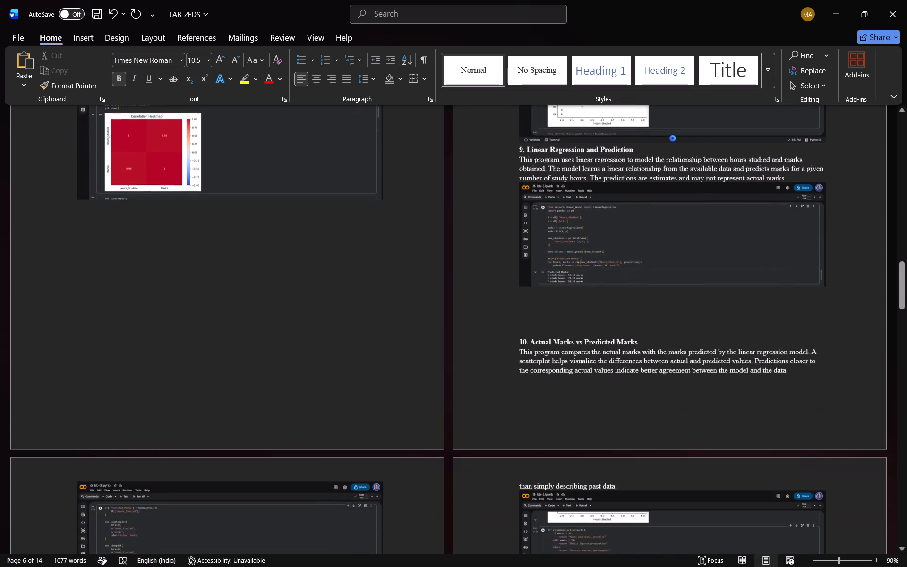
scroll(520, 371, down, 2)
click(516, 287)
key(Return)
key(Return)
key(Return)
key(Return)
key(Return)
key(Return)
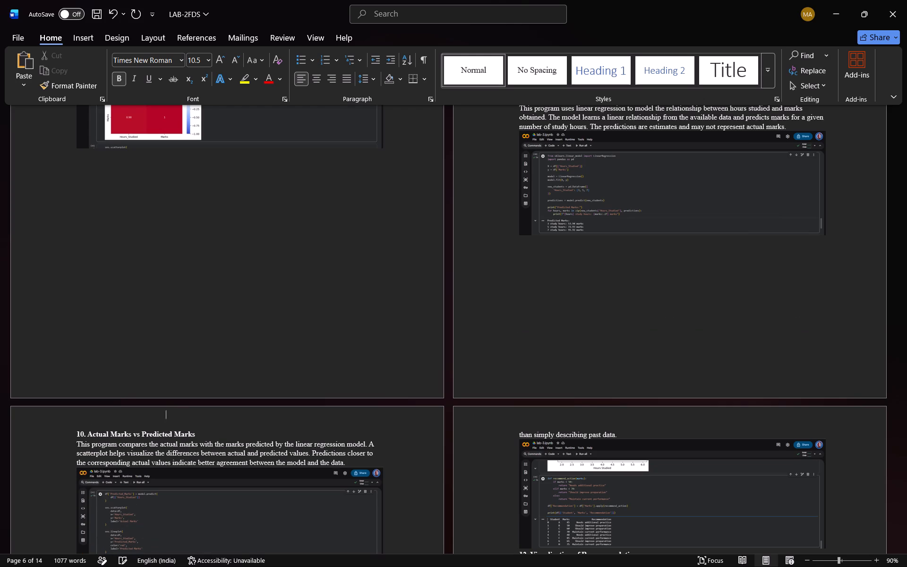
key(Return)
Insert 15 blank lines above the 11. Prescriptive Analytics heading to push it onto the next page.
scroll(505, 377, down, 11)
scroll(393, 371, down, 2)
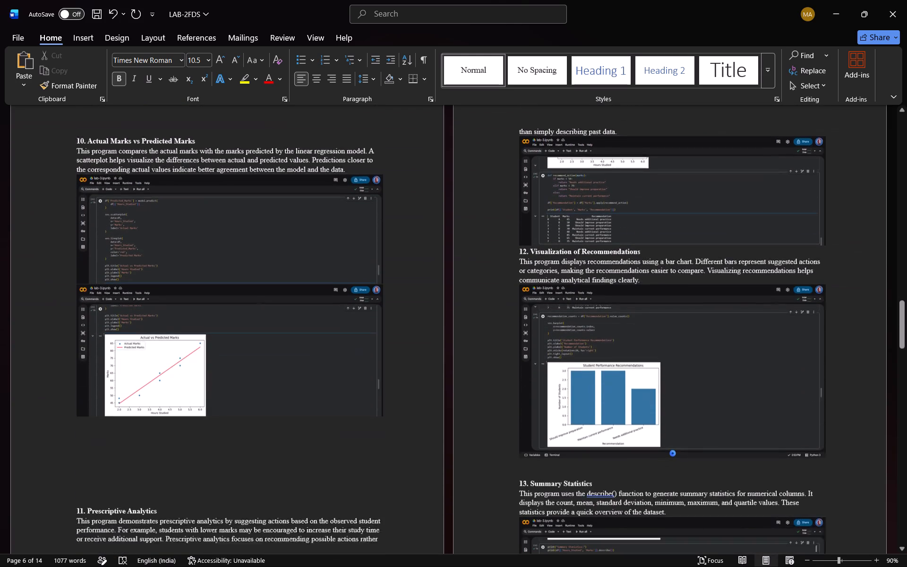
scroll(389, 382, down, 2)
click(79, 421)
key(Return)
key(Return)
key(Return)
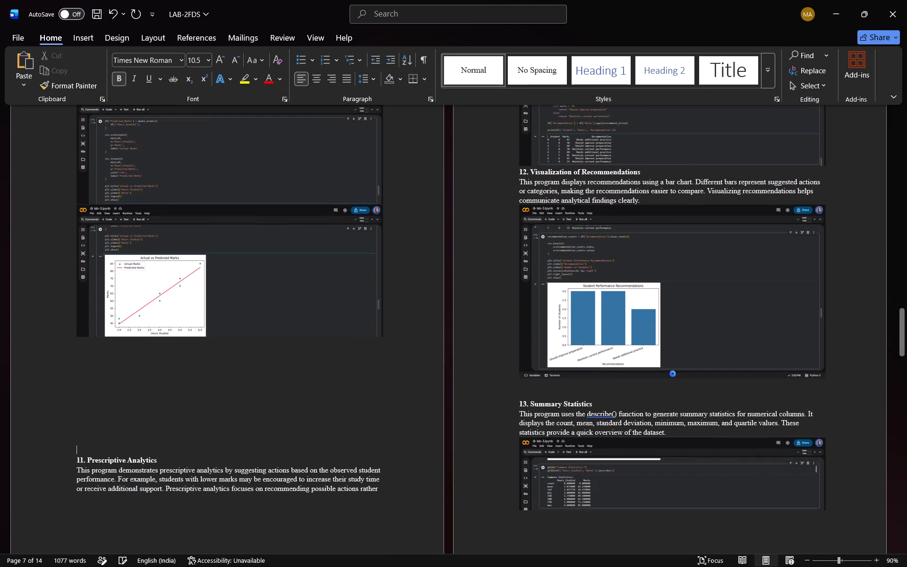
key(Return)
key(Return)
key(Return)
key(Return)
key(Return)
key(Return)
key(Return)
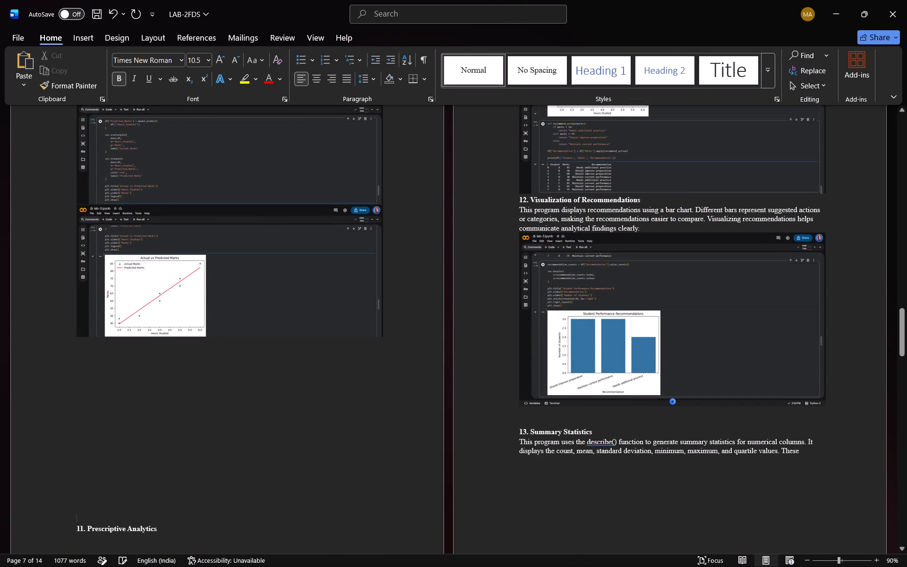
key(Return)
key(Return)
key(Return)
scroll(489, 413, up, 1)
key(Return)
key(Return)
Insert six more blank lines above the 11. Prescriptive Analytics heading so that 13. Summary Statistics starts on the following page.
scroll(493, 399, down, 4)
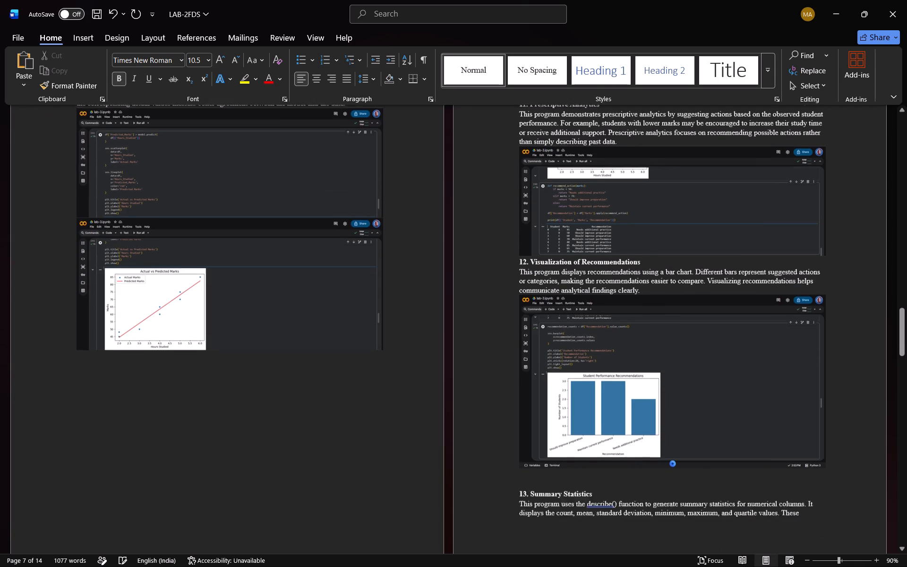
scroll(497, 405, down, 1)
key(Return)
key(Return)
scroll(497, 395, down, 5)
key(Return)
key(Return)
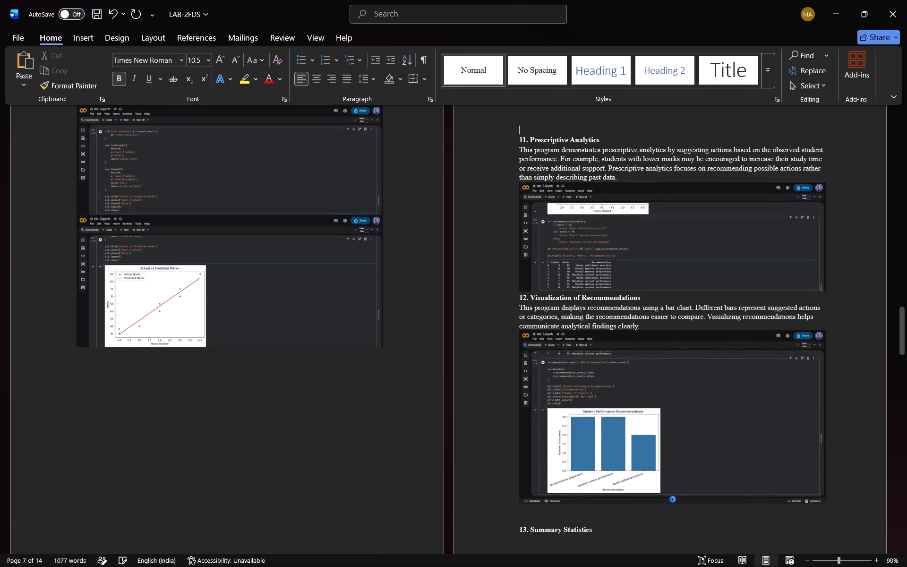
scroll(512, 382, down, 4)
key(Return)
key(Return)
Insert two blank lines above the 13. Summary Statistics heading at the start of its page.
scroll(512, 381, down, 5)
scroll(464, 359, down, 4)
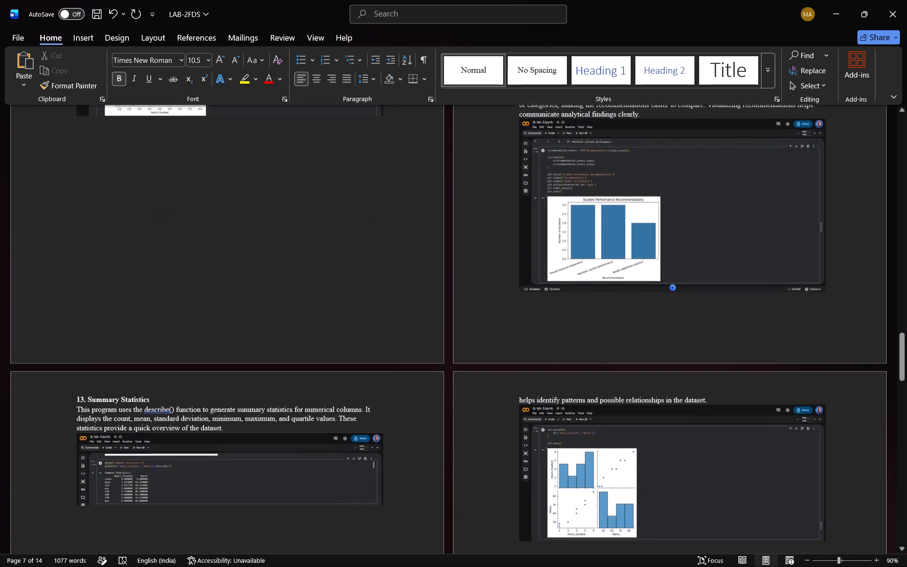
scroll(225, 378, down, 1)
scroll(278, 370, down, 2)
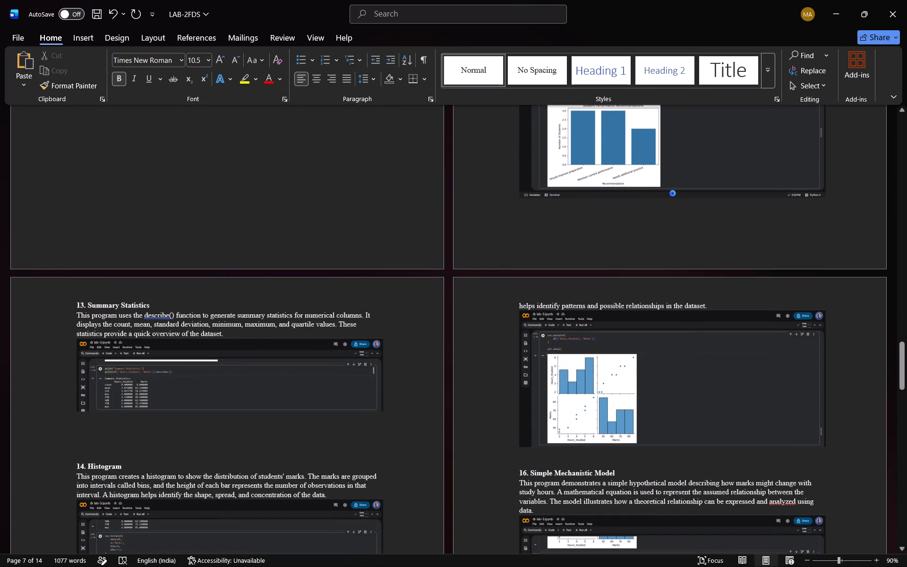
click(74, 305)
key(Return)
key(Return)
Insert 13 blank lines above the 15. Pairplot heading to push the section onto the next page.
scroll(321, 362, down, 11)
click(73, 422)
key(Return)
key(Return)
key(Return)
key(Return)
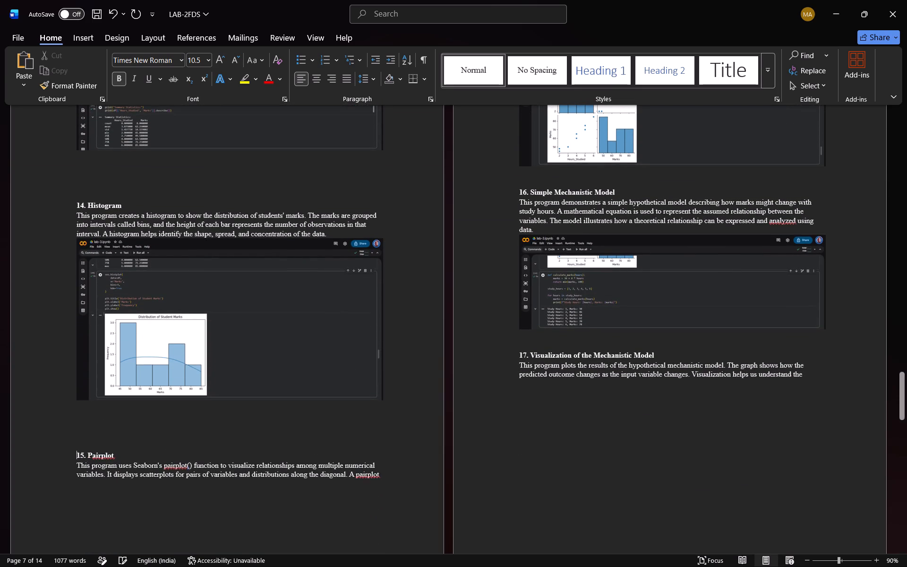
key(Return)
key(Return)
key(Return)
key(Return)
key(Return)
key(Return)
key(Return)
key(Return)
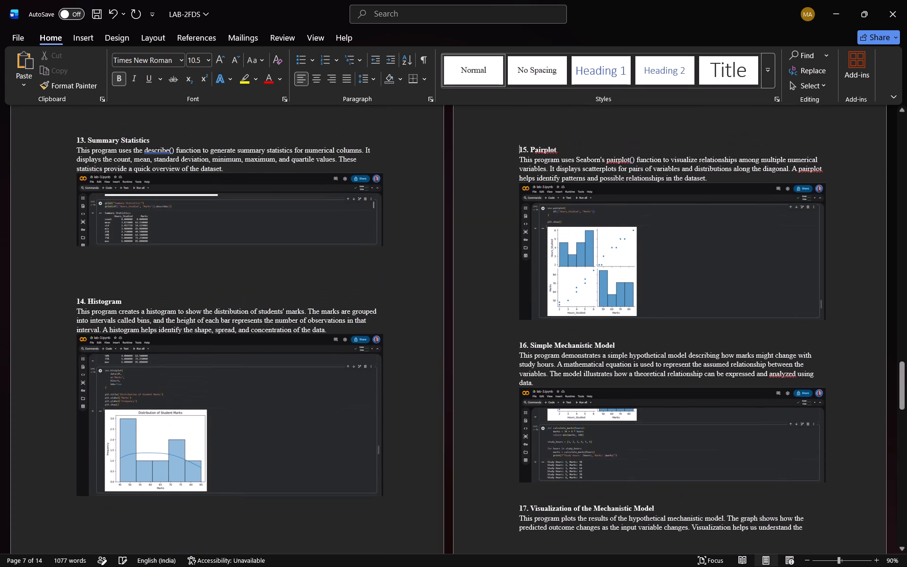
key(Return)
Insert 13 blank lines above the 17. Visualization of the Mechanistic Model heading to push it onto the next page.
scroll(485, 362, down, 4)
click(516, 418)
key(Return)
key(Return)
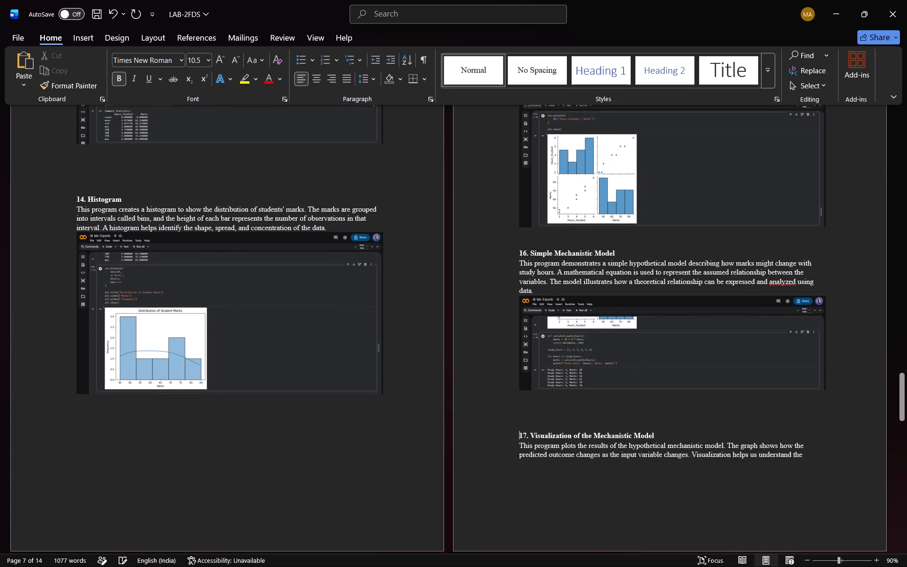
key(Return)
key(Return)
scroll(510, 437, down, 4)
key(Return)
key(Return)
scroll(511, 432, down, 2)
key(Return)
key(Return)
key(Return)
key(Return)
key(Return)
scroll(513, 433, down, 2)
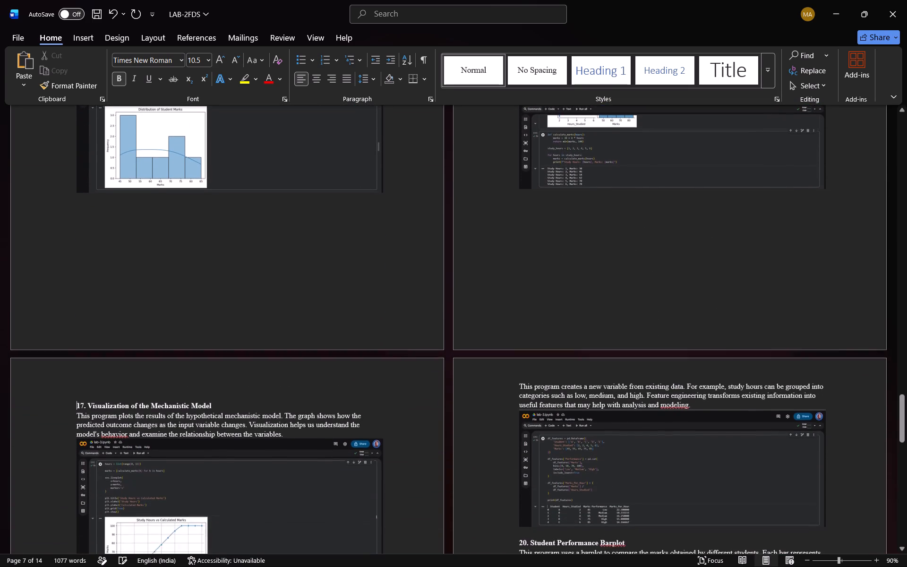
key(Return)
key(Return)
Insert three blank lines above the 20. Student Performance Barplot heading.
scroll(541, 421, down, 4)
scroll(462, 378, down, 5)
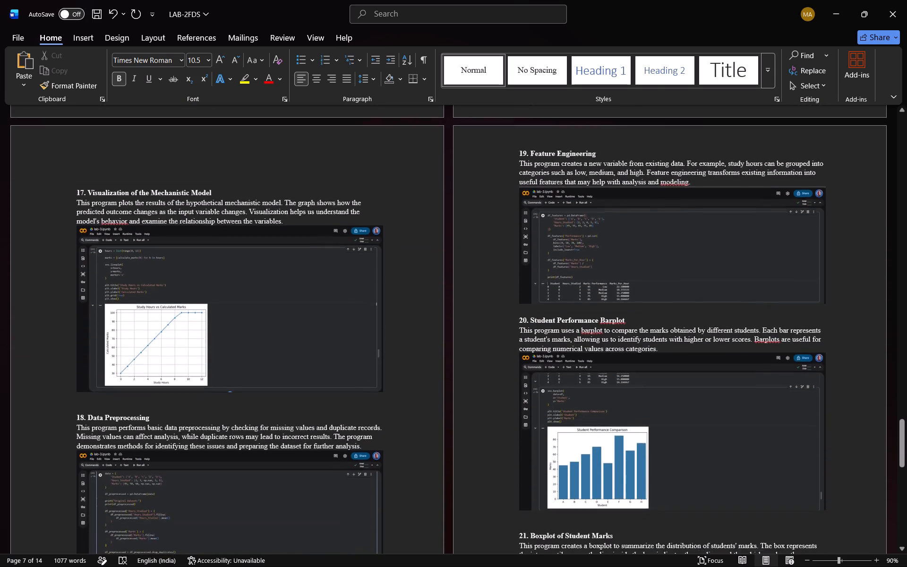
scroll(457, 372, down, 5)
click(513, 193)
key(Return)
key(Return)
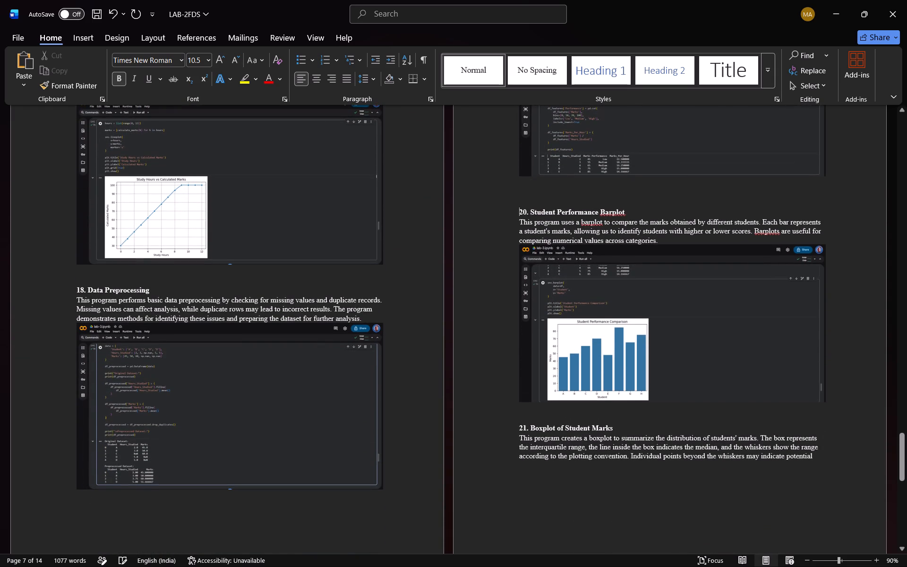
scroll(501, 339, down, 5)
key(Return)
Insert eight blank lines above the 21. Boxplot of Student Marks heading to push the section onto the next page.
click(513, 332)
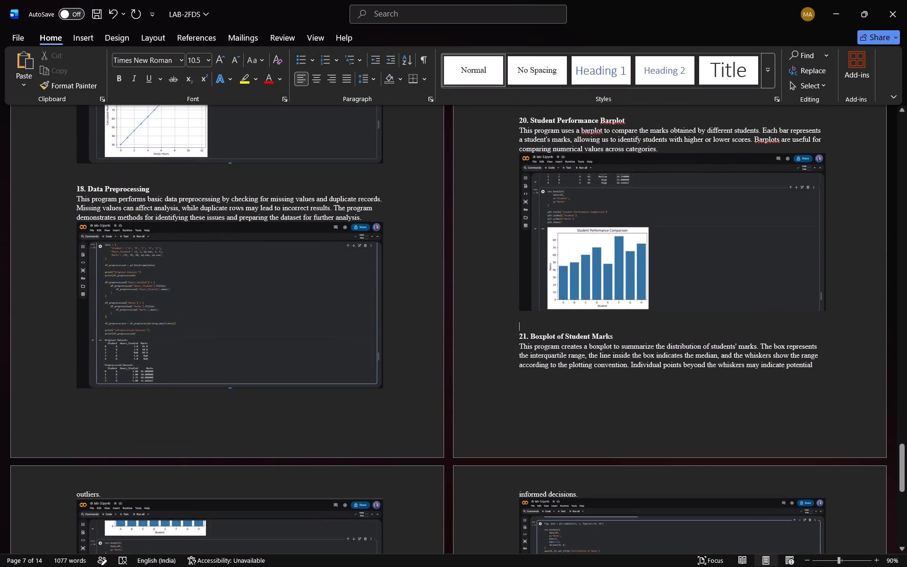
key(Return)
key(Return)
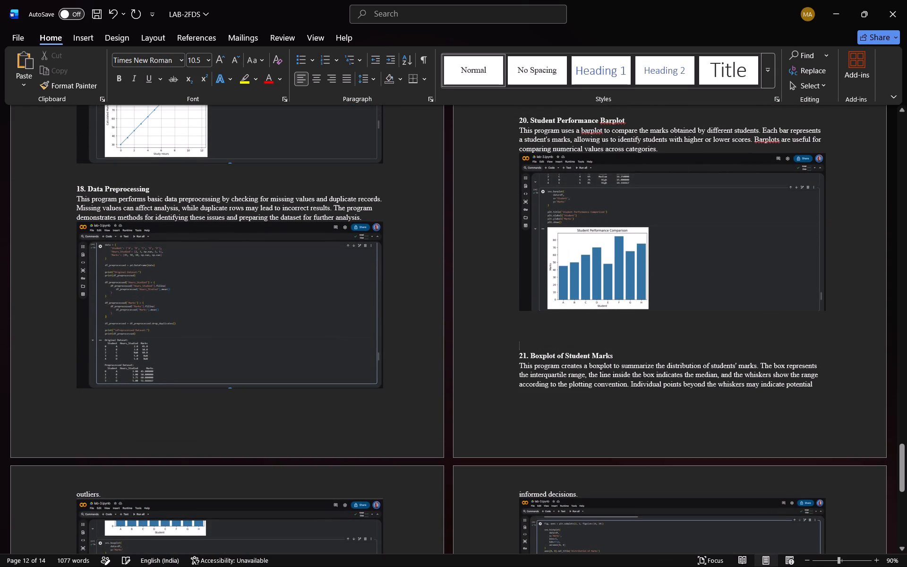
key(Return)
key(Return)
key(Return)
key(Return)
key(Return)
key(Return)
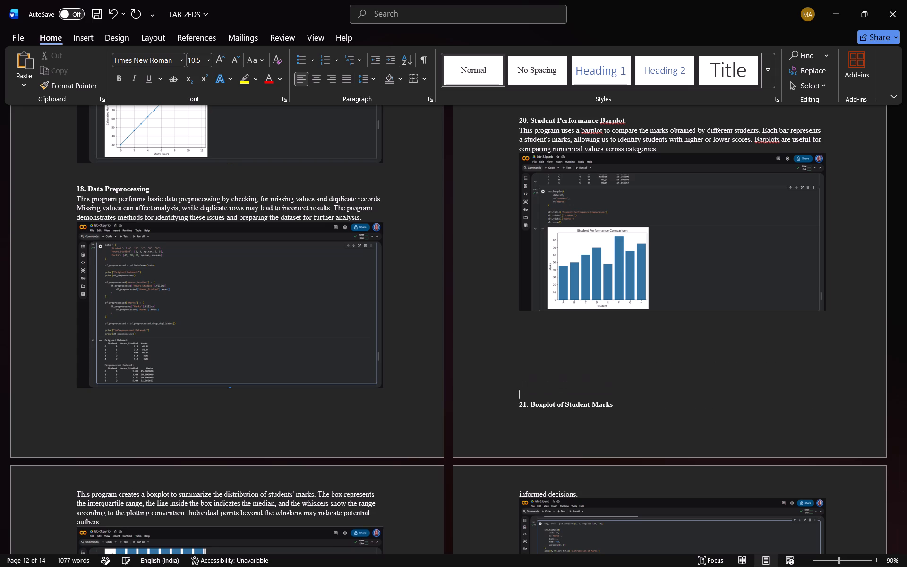
Insert five blank lines above the 23. Data Analytics Dashboard heading to push it onto the next page.
scroll(525, 350, down, 13)
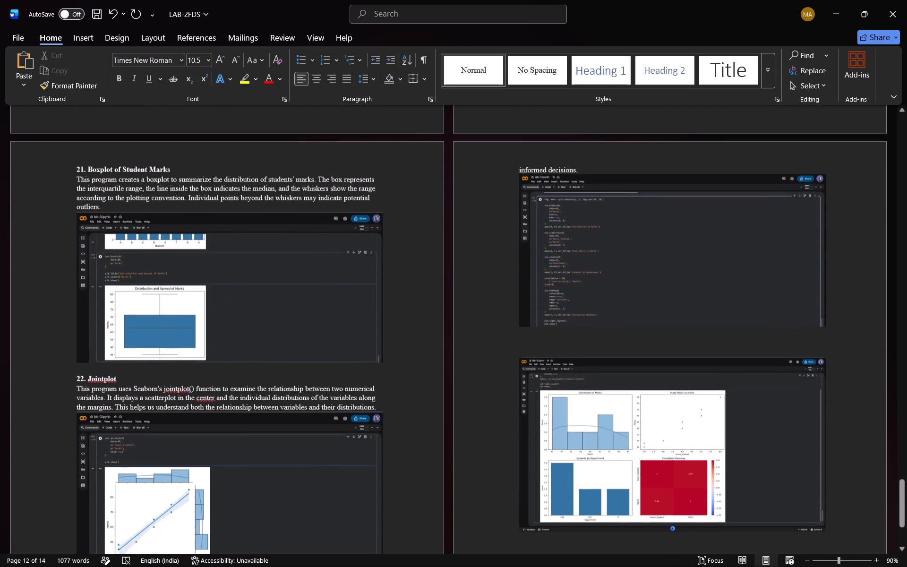
scroll(122, 370, down, 9)
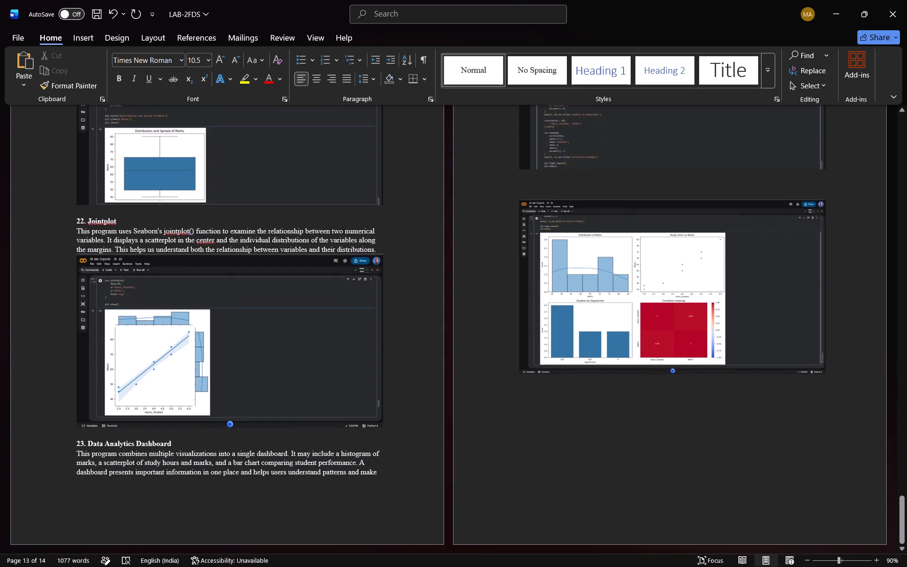
click(73, 443)
key(Return)
key(Return)
key(Return)
key(Return)
key(Return)
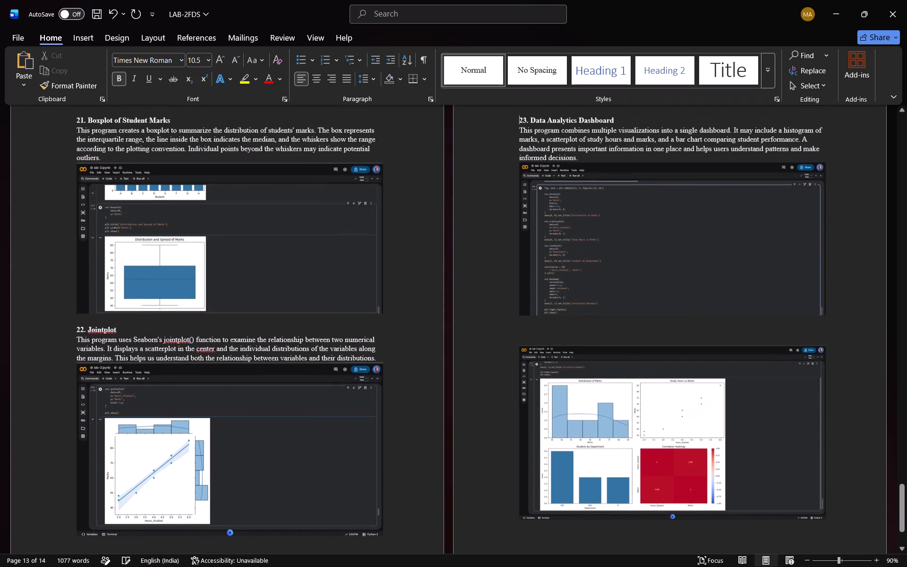
Insert a paragraph break between the 17. Visualization of the Mechanistic Model description and its screenshot.
scroll(466, 423, up, 9)
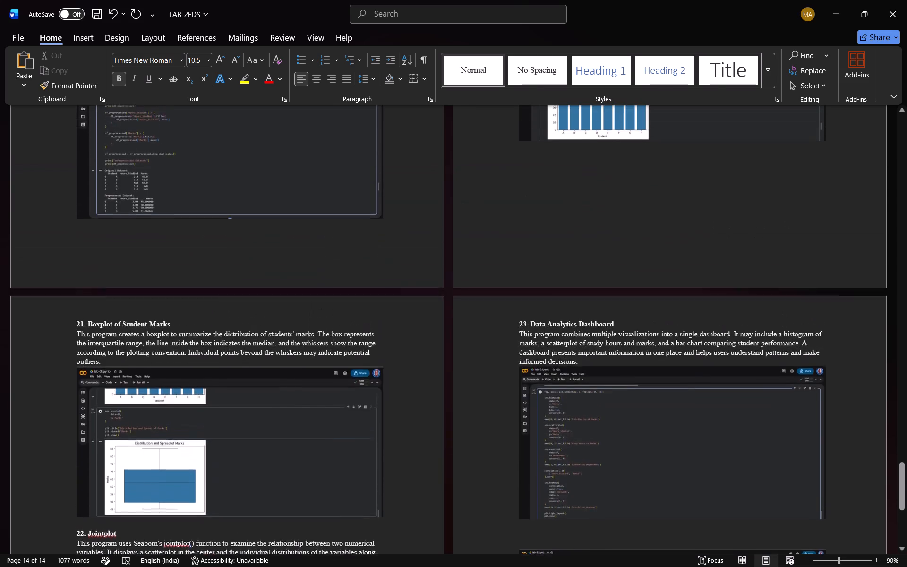
scroll(453, 421, up, 6)
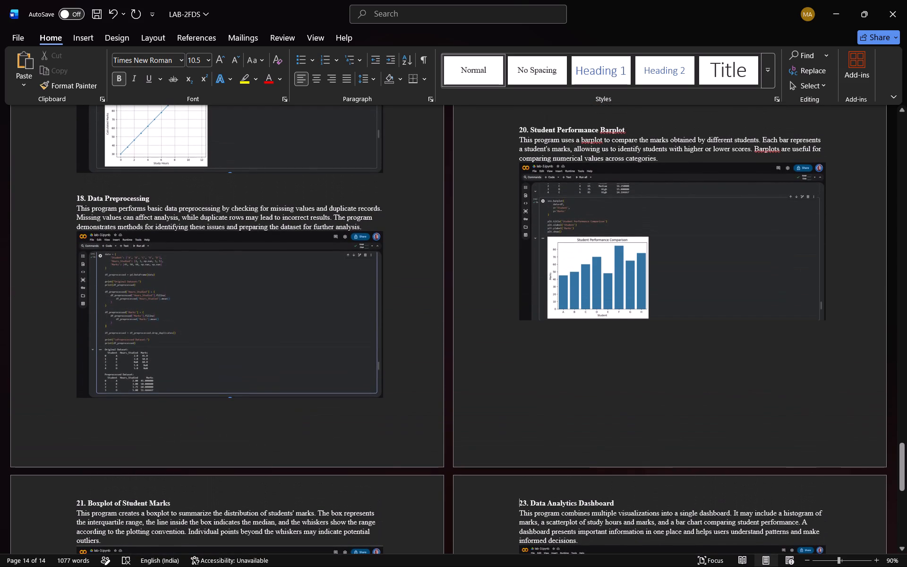
scroll(453, 421, up, 1)
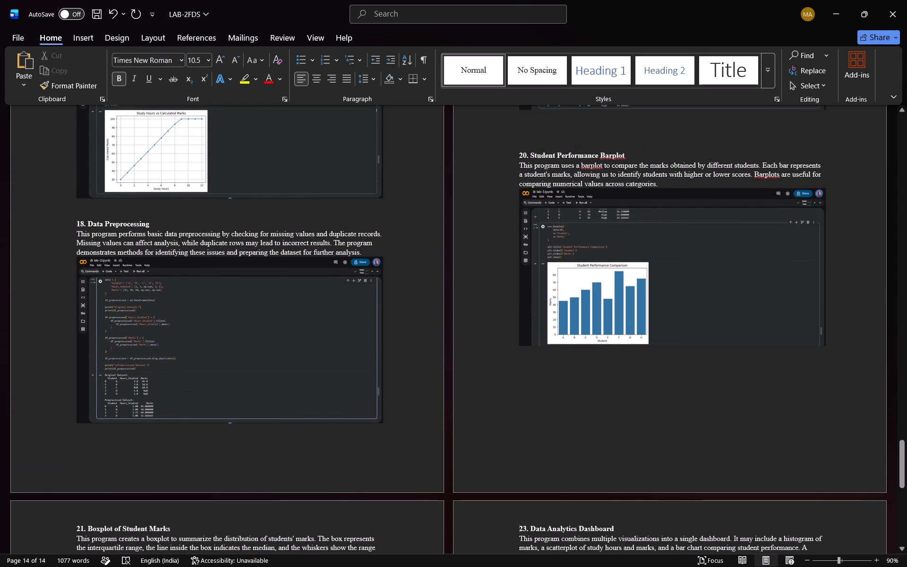
scroll(365, 344, up, 12)
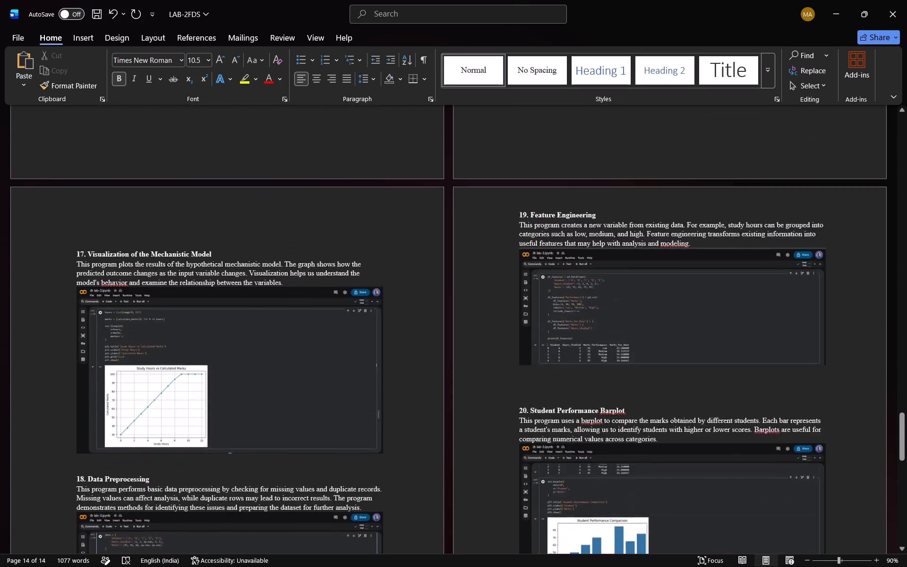
scroll(317, 340, up, 3)
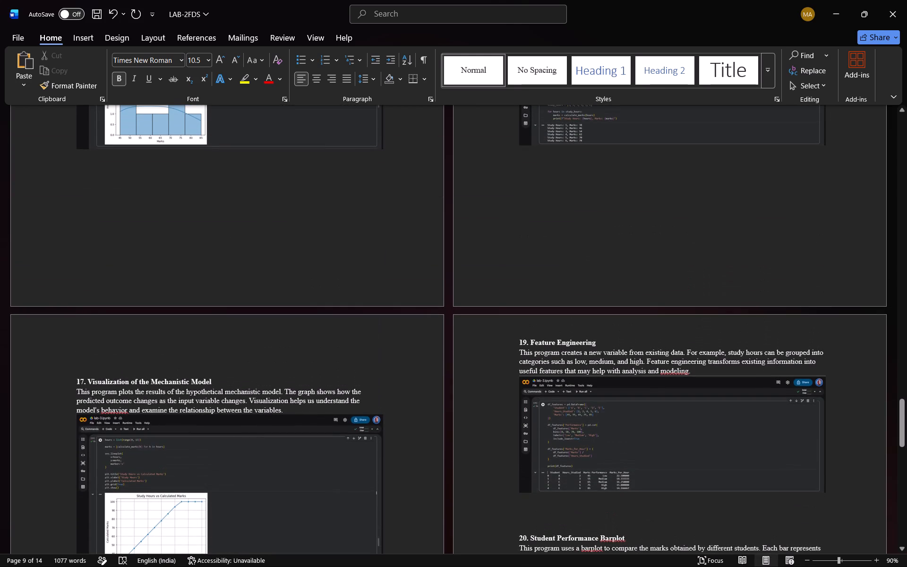
click(310, 410)
key(Return)
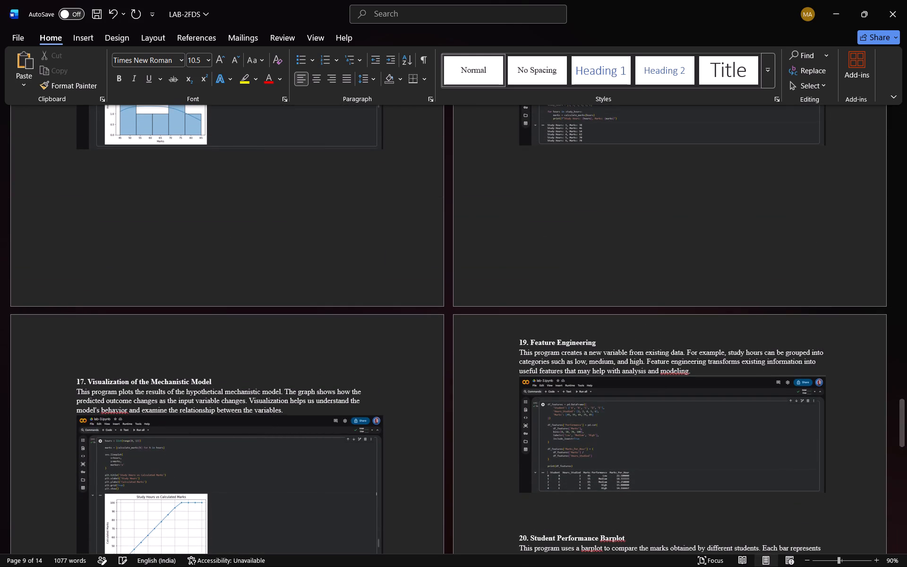
Insert a blank line between the 17. Visualization of the Mechanistic Model description and its screenshot.
click(294, 411)
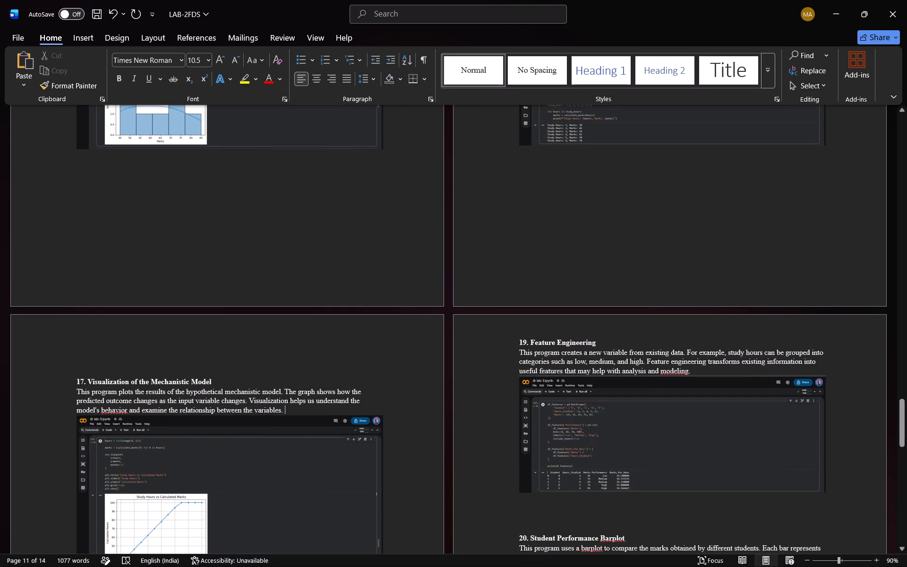
key(Return)
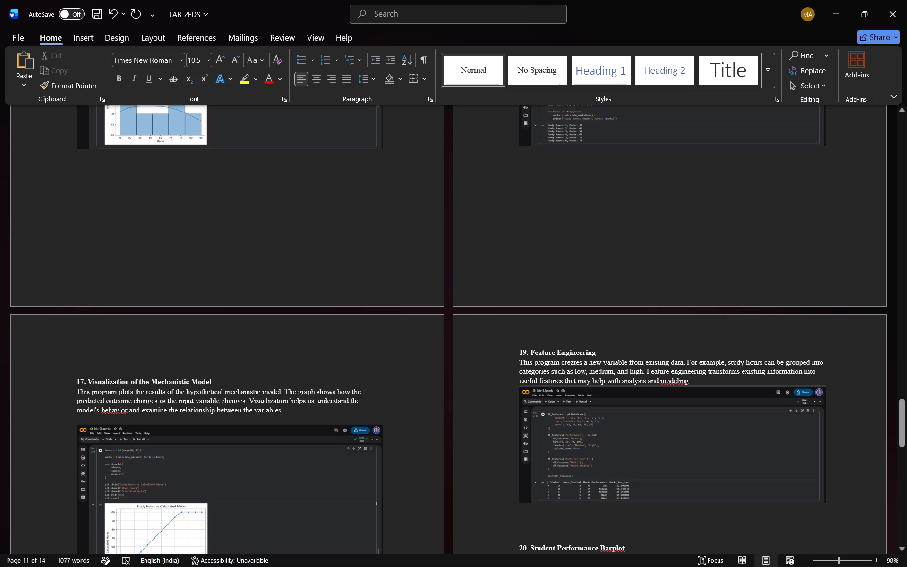
Print all pages of the report with Microsoft Print to PDF, saving it as FDSSLAB-3 in the Desktop's FDS folder.
key(ctrl+p)
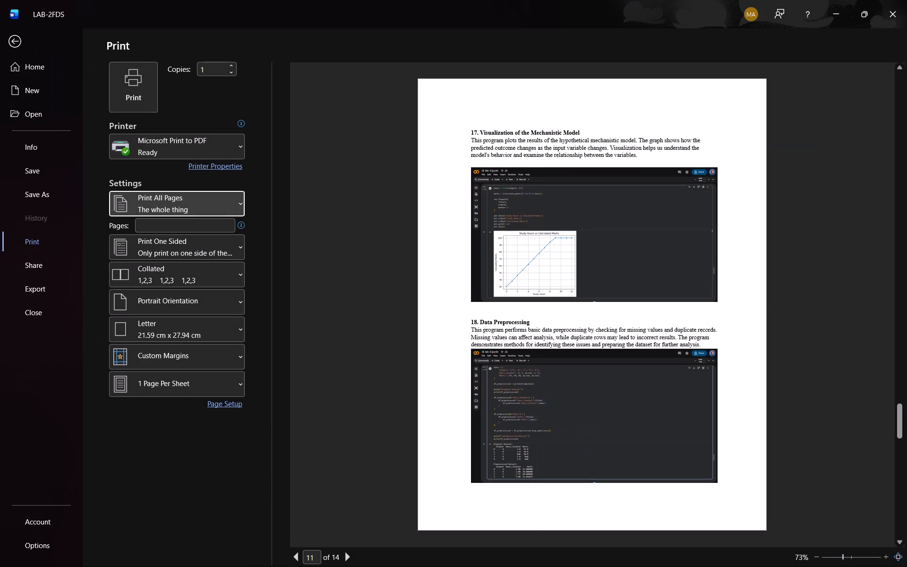
scroll(690, 247, up, 20)
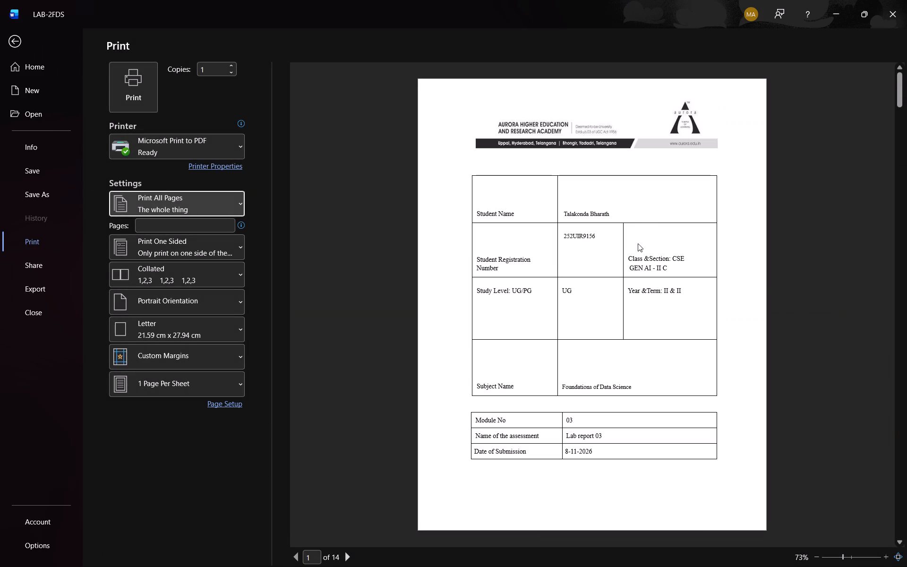
click(120, 93)
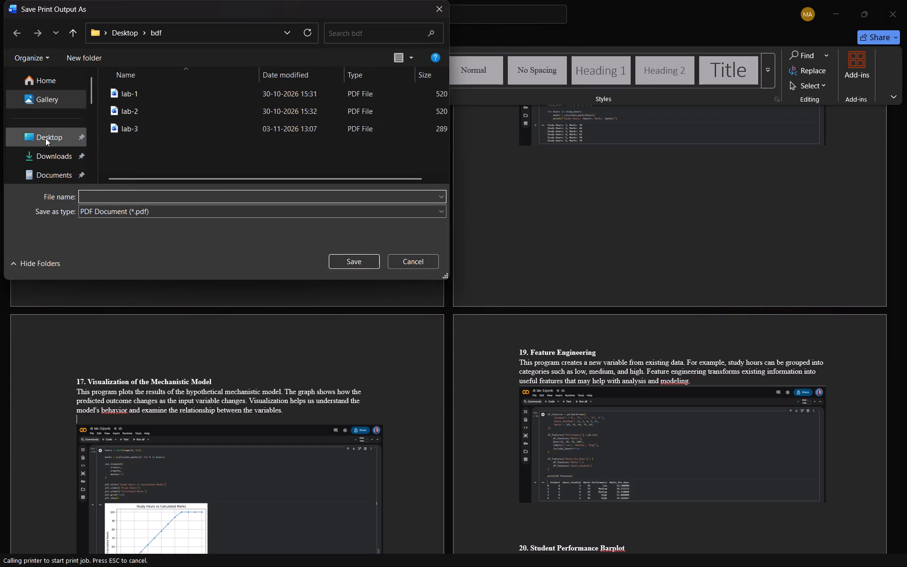
click(45, 137)
click(121, 131)
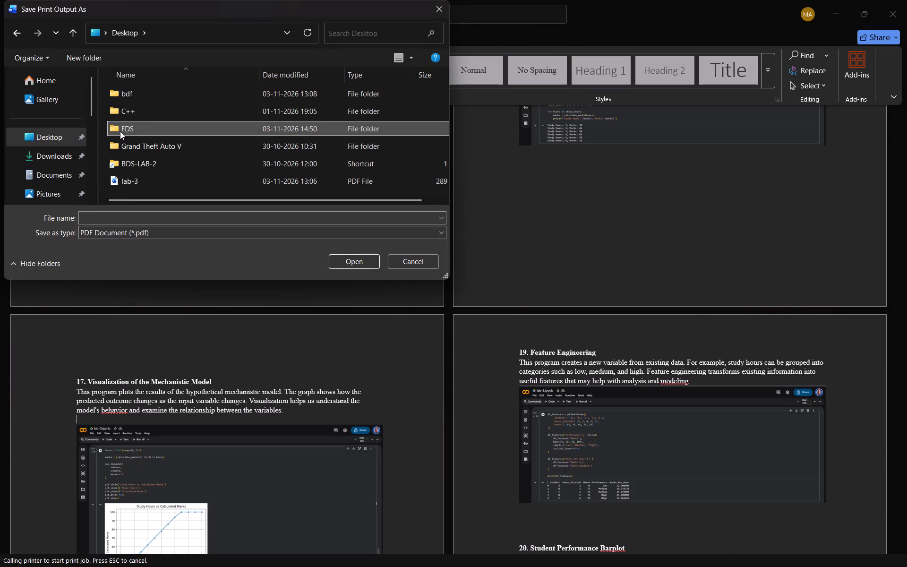
double_click(120, 131)
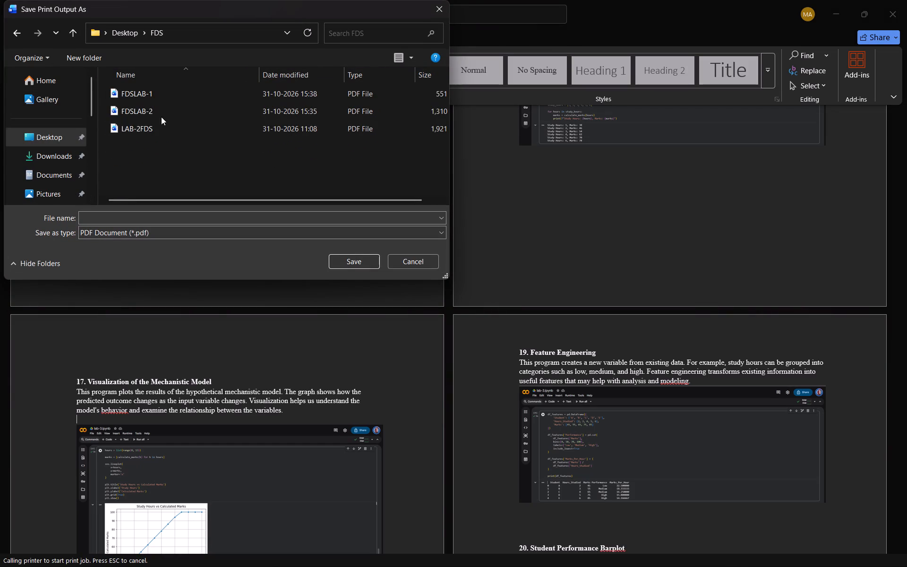
click(138, 216)
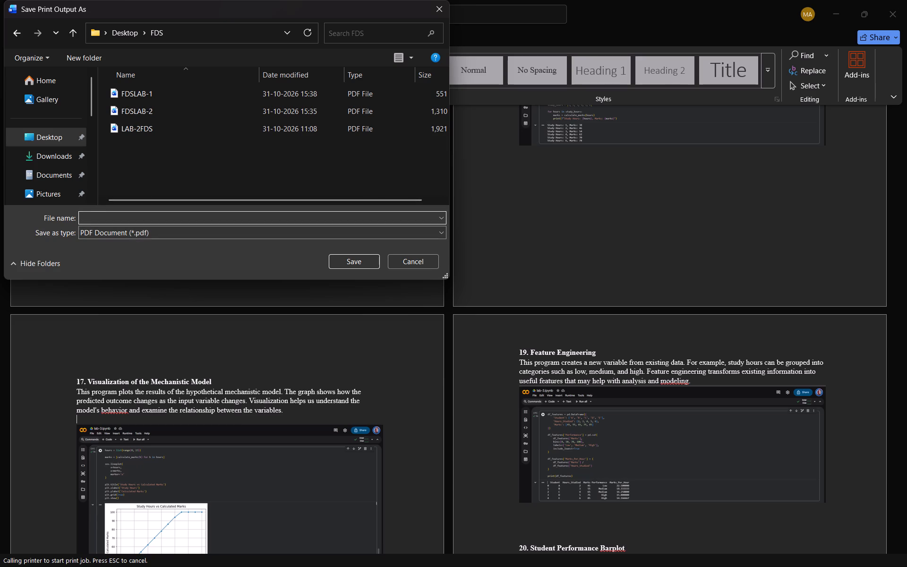
key(f)
text(DSS)
text(LAB-)
key(3)
click(344, 263)
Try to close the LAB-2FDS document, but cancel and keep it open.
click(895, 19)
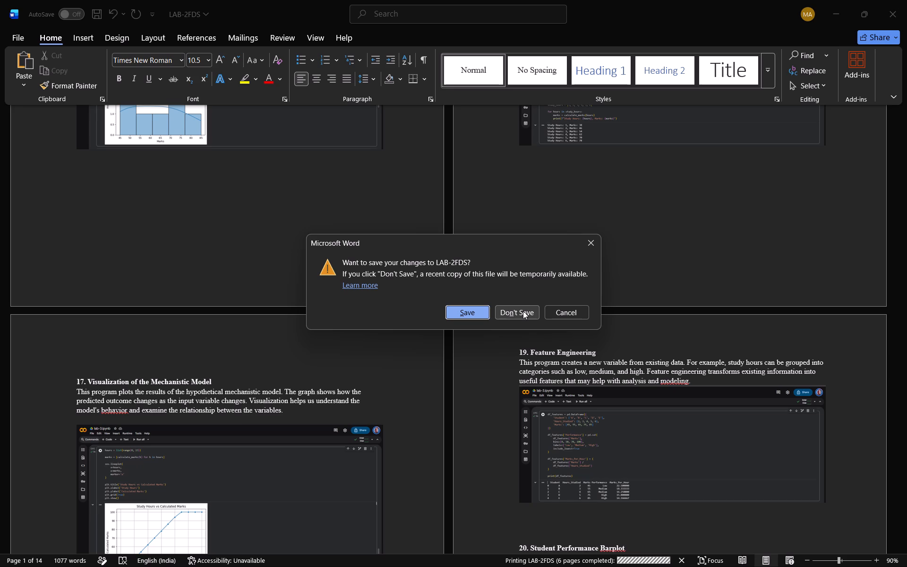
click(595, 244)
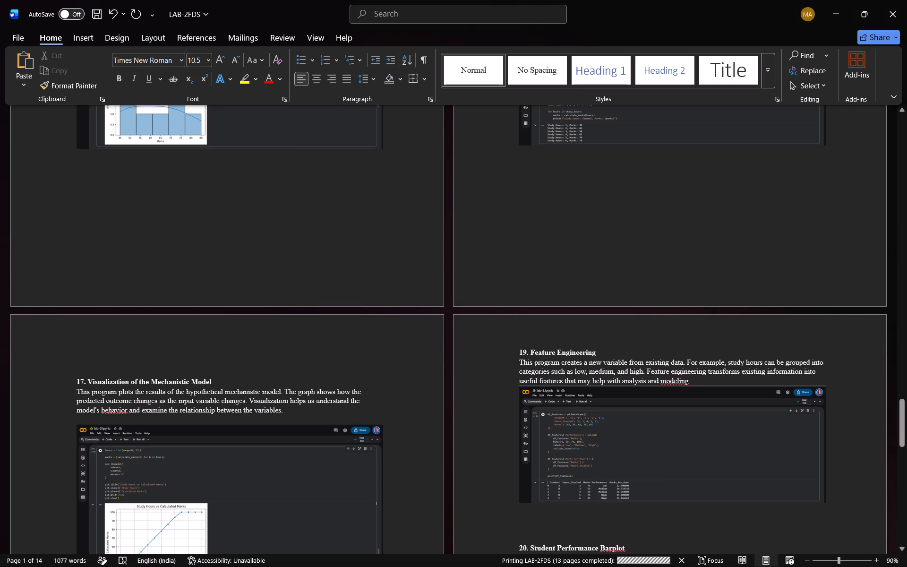
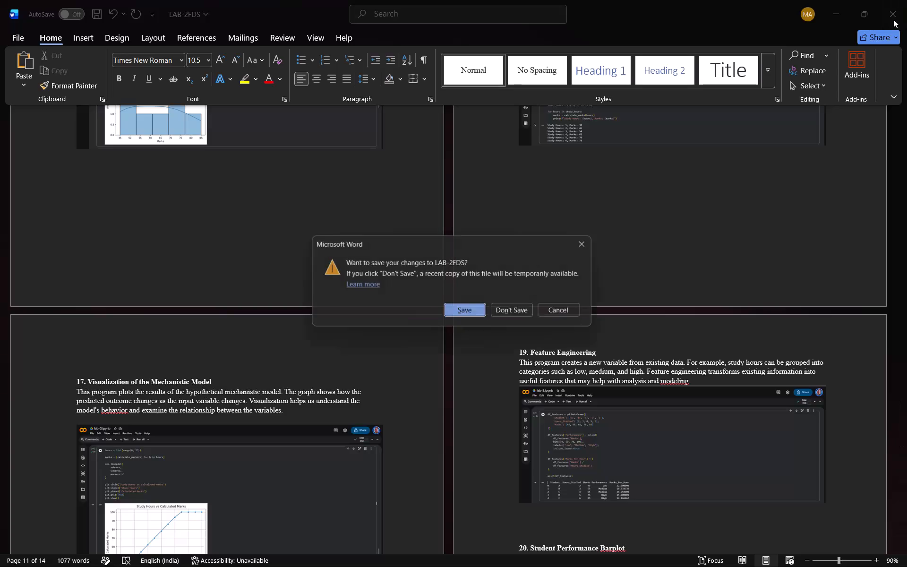
Close the LAB-2FDS document without saving its changes and close the Chrome window behind it.
click(515, 316)
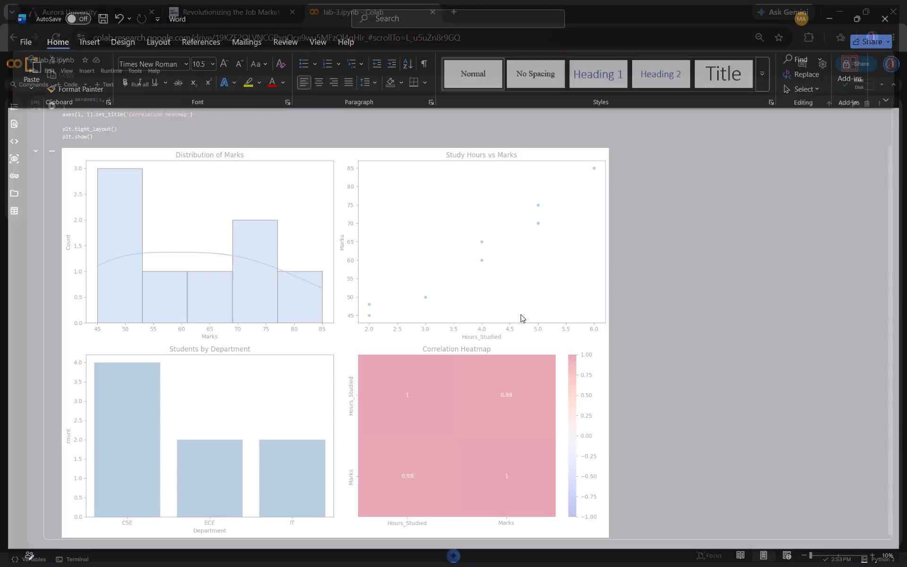
click(906, 0)
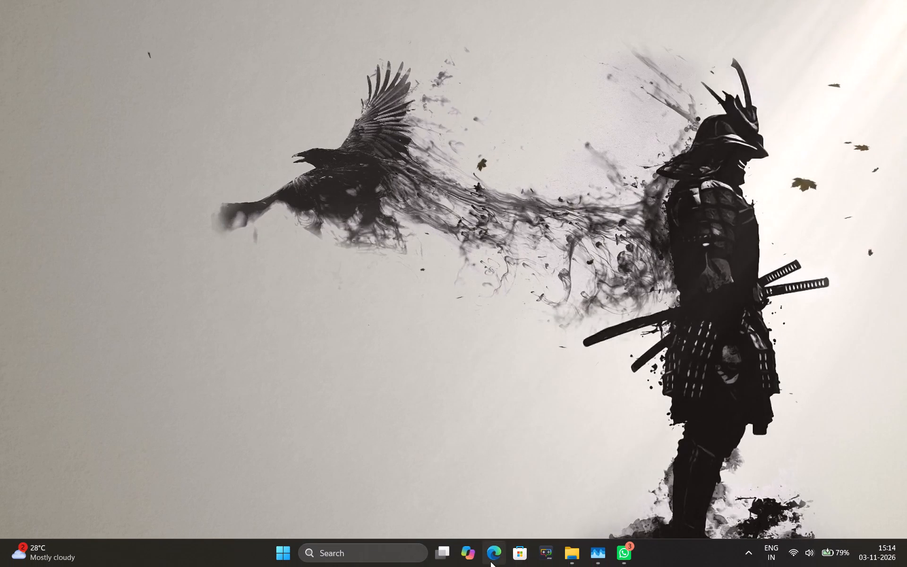
Reopen Chrome with the notebook owner's profile and restore the closed tabs, including the lab-3.ipynb Colab notebook.
click(351, 543)
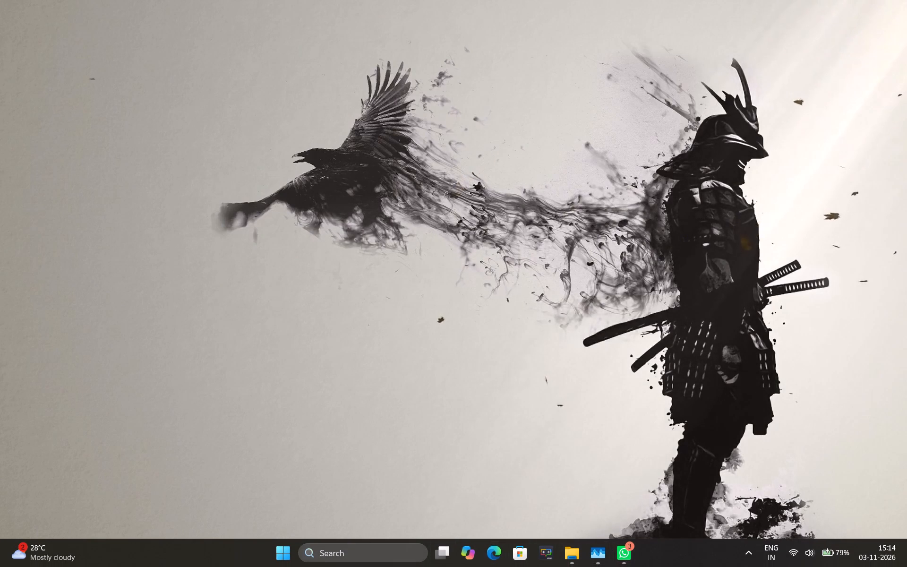
click(359, 556)
click(377, 186)
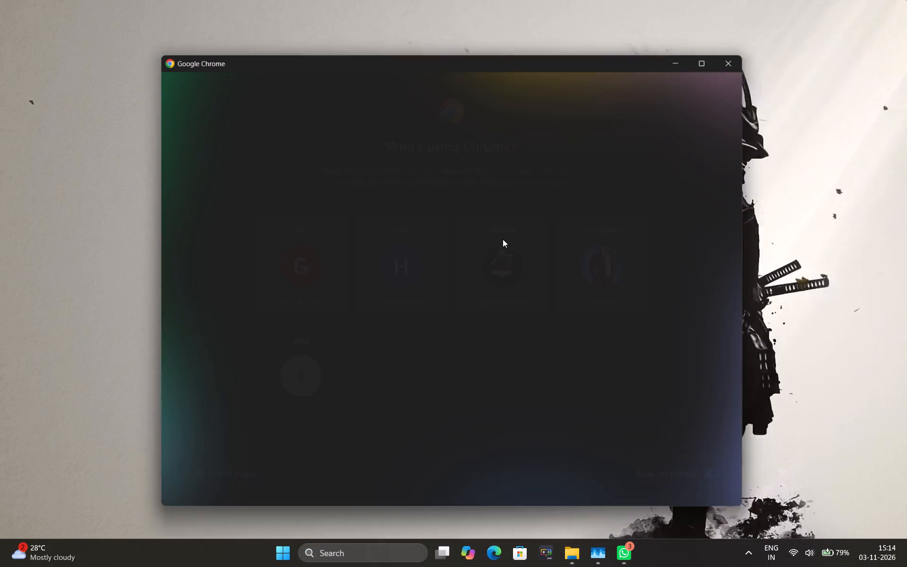
click(611, 255)
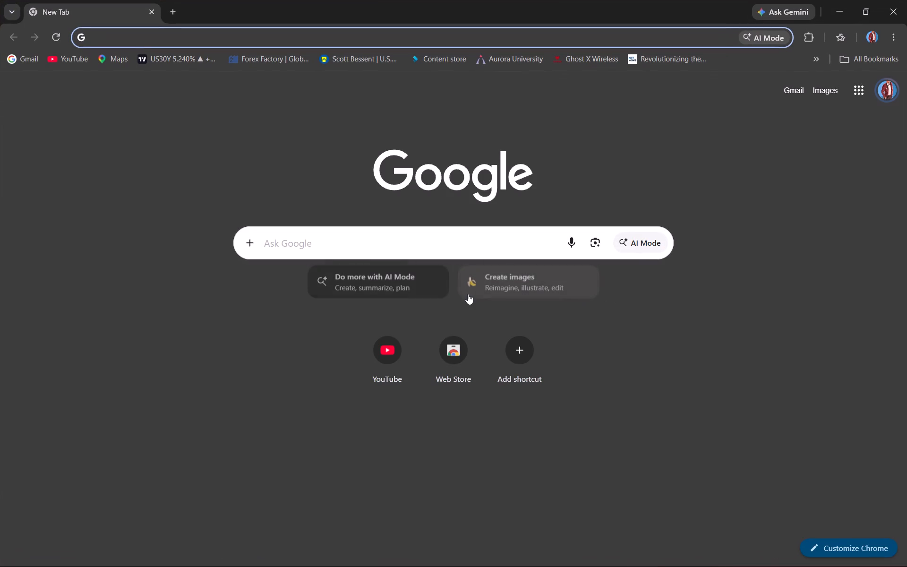
key(ctrl+shift+t)
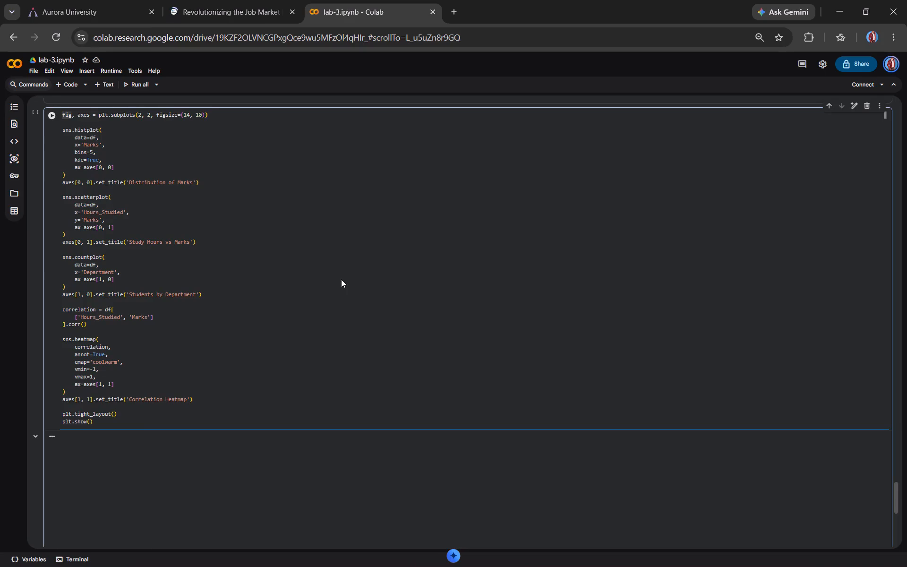
Share lab-3.ipynb with anyone who has the link and copy its sharing link.
scroll(654, 308, up, 3)
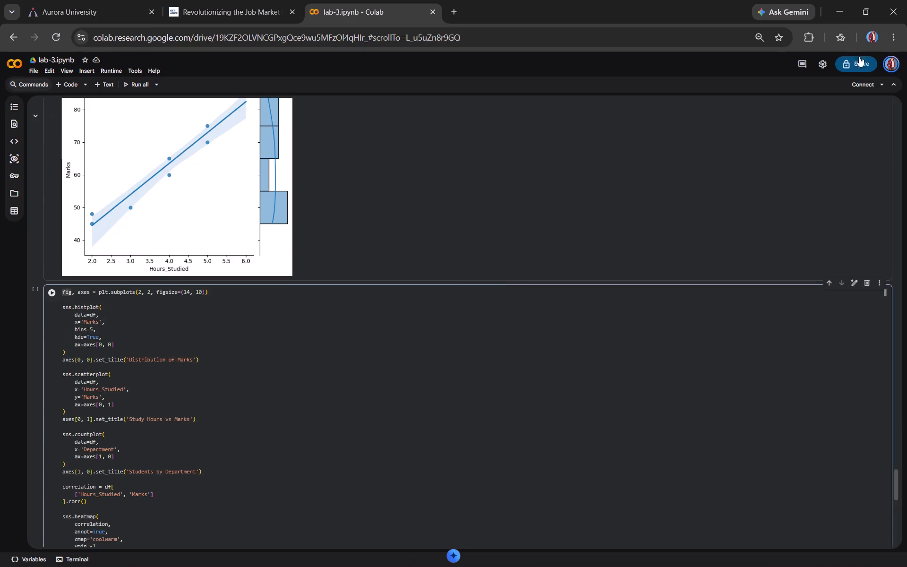
click(856, 55)
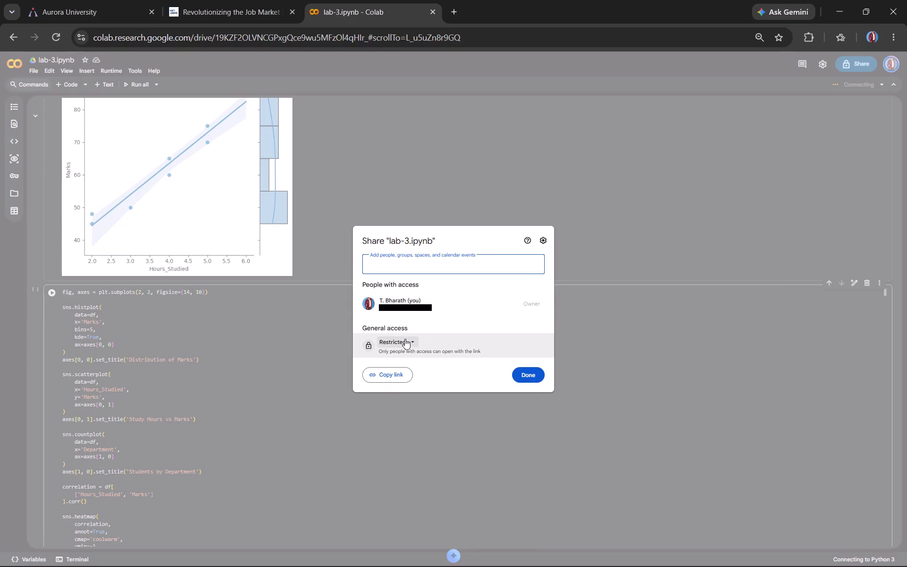
click(405, 339)
click(433, 378)
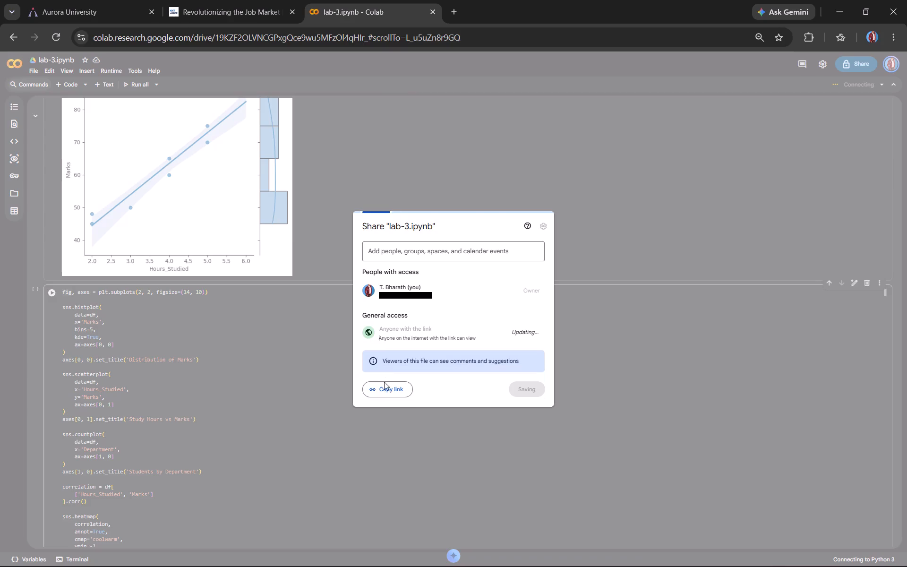
click(389, 387)
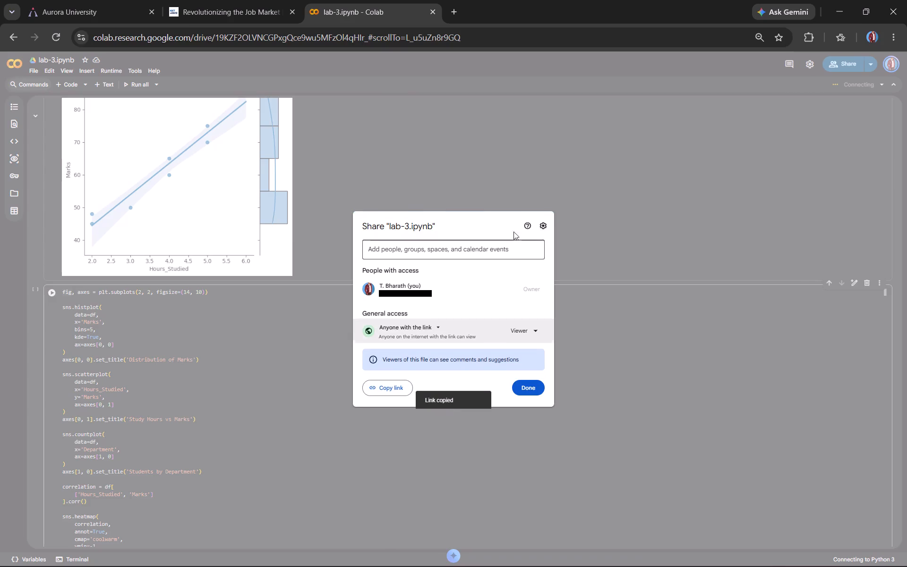
click(520, 390)
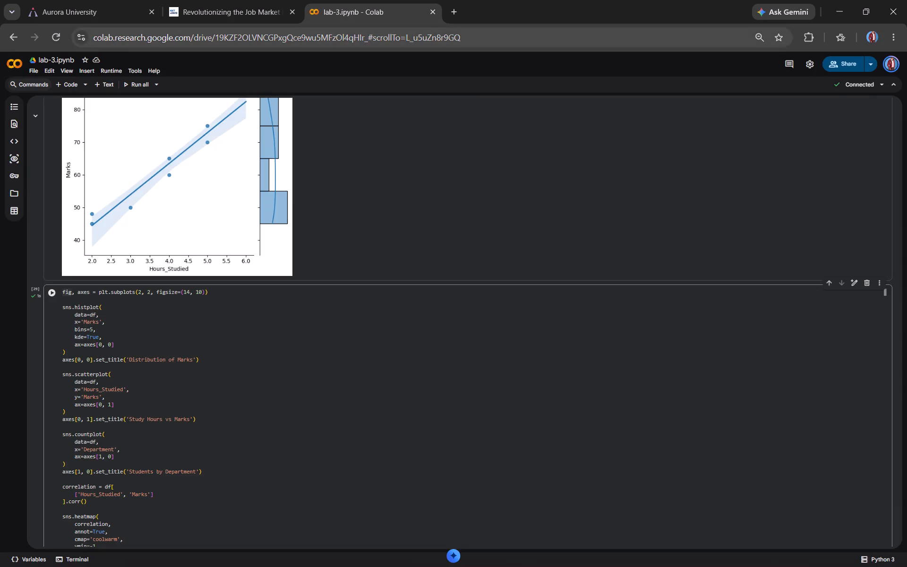
Close the lab-3.ipynb Colab tab.
click(430, 14)
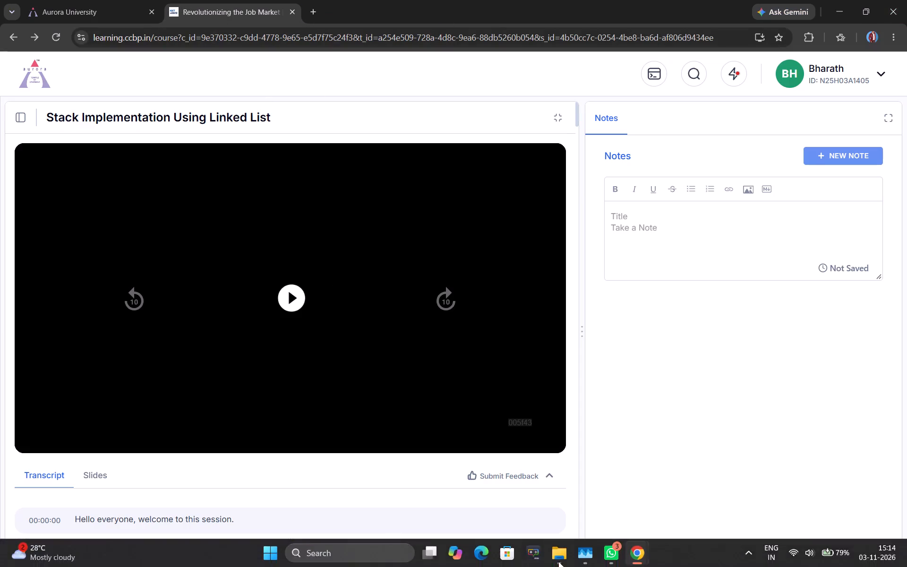
Open File Explorer and open the recent FDSSLAB-3 Word document from the Desktop's FDS folder.
click(382, 554)
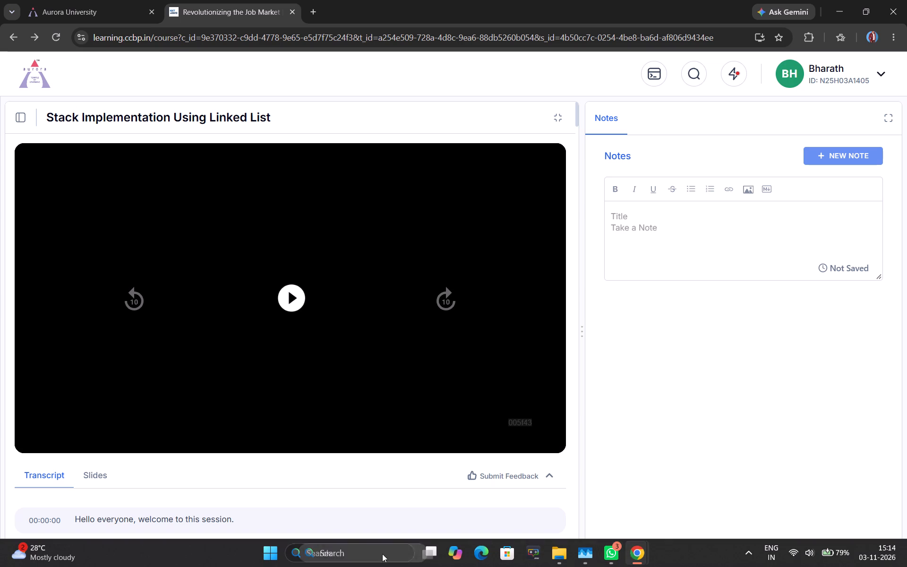
key(f)
click(351, 188)
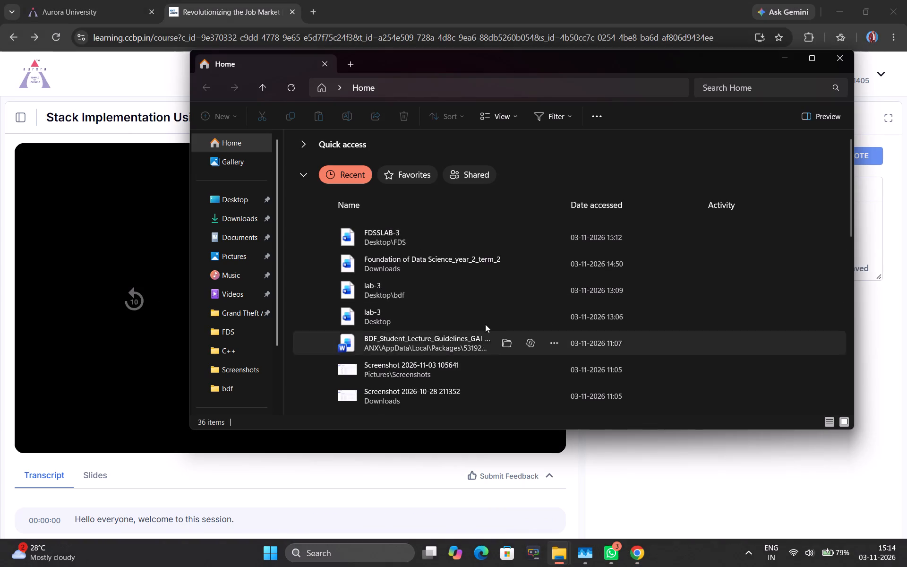
double_click(385, 232)
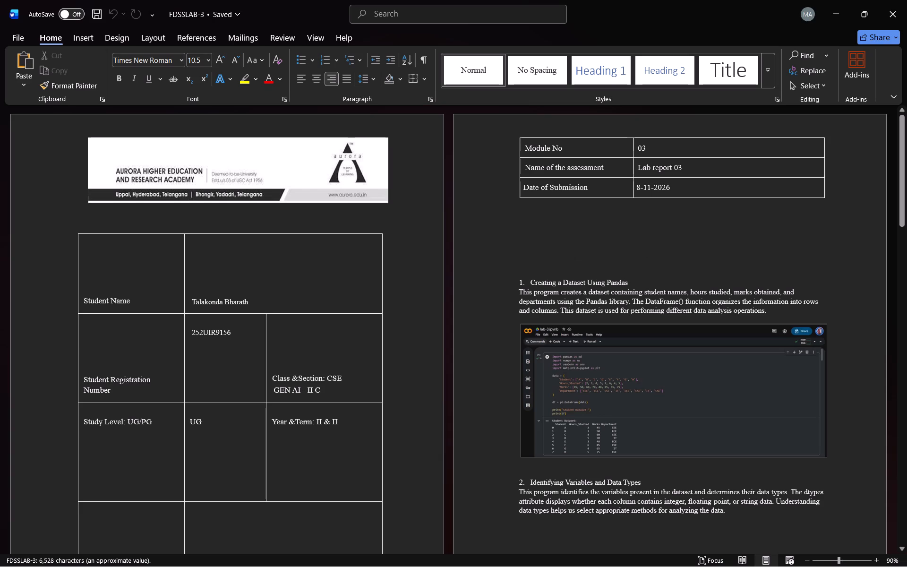
Paste the copied Colab sharing link between the module table and the 1. Creating a Dataset Using Pandas heading.
scroll(574, 302, down, 9)
scroll(709, 302, up, 13)
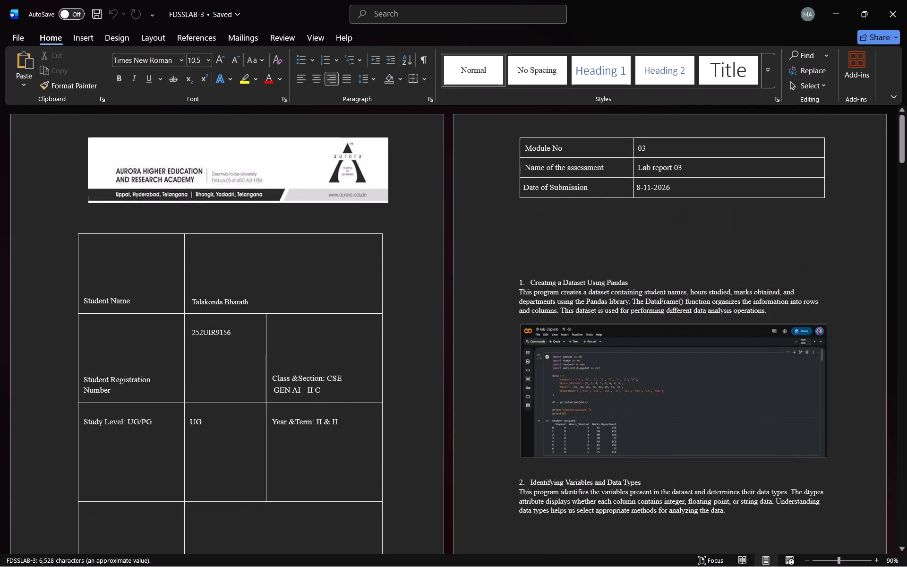
click(528, 253)
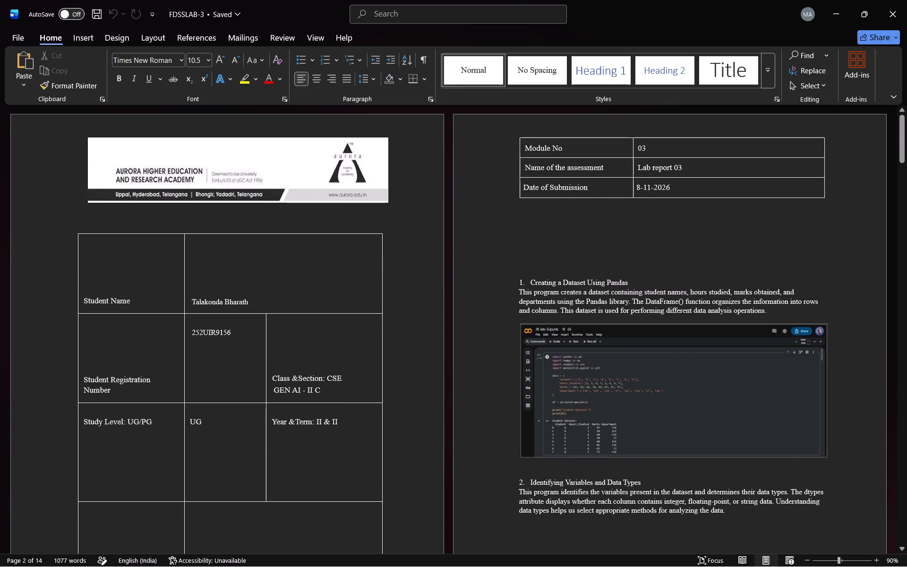
key(ctrl+v)
Insert blank lines above the Colab link to move it down page 2, away from the module table.
click(522, 252)
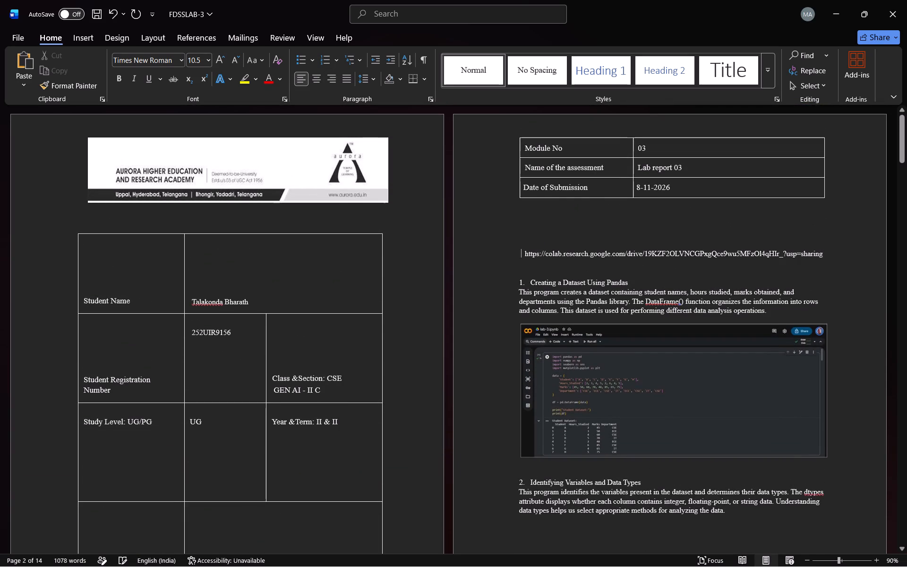
key(Return)
key(Return)
key(Return)
key(Return)
key(Return)
key(Return)
key(Return)
key(Return)
key(Return)
key(Return)
key(Return)
key(Return)
key(Return)
key(Return)
key(Return)
key(Return)
key(Return)
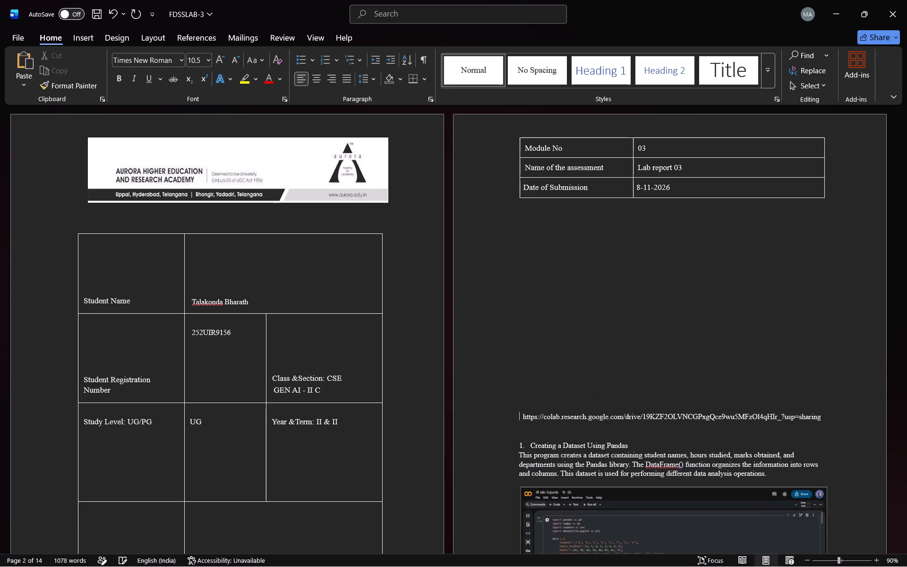
scroll(414, 243, down, 6)
scroll(411, 283, down, 1)
click(276, 450)
scroll(471, 362, up, 2)
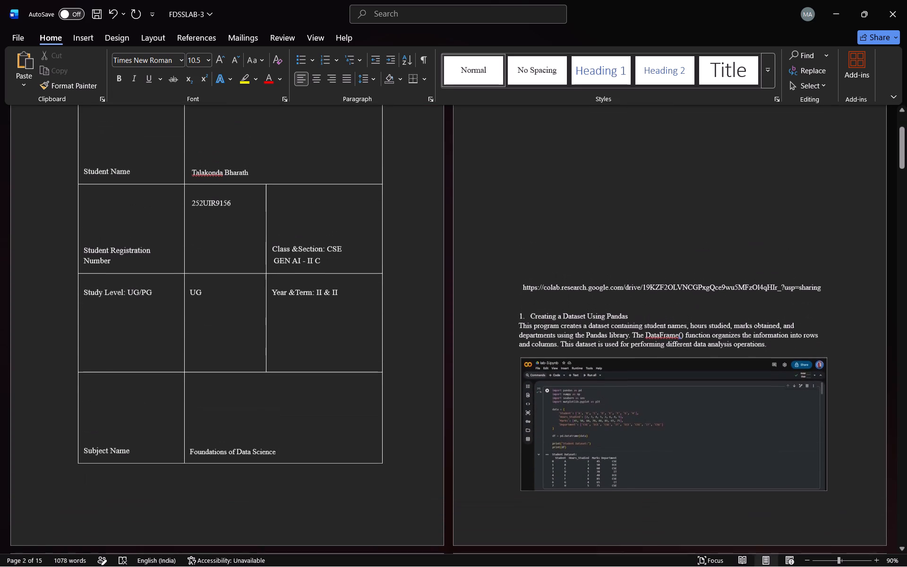
Insert more blank lines above the Colab link until the 1. Creating a Dataset Using Pandas section starts on page 3.
click(516, 283)
key(Return)
key(Return)
key(Return)
key(Return)
key(Return)
key(Return)
key(Return)
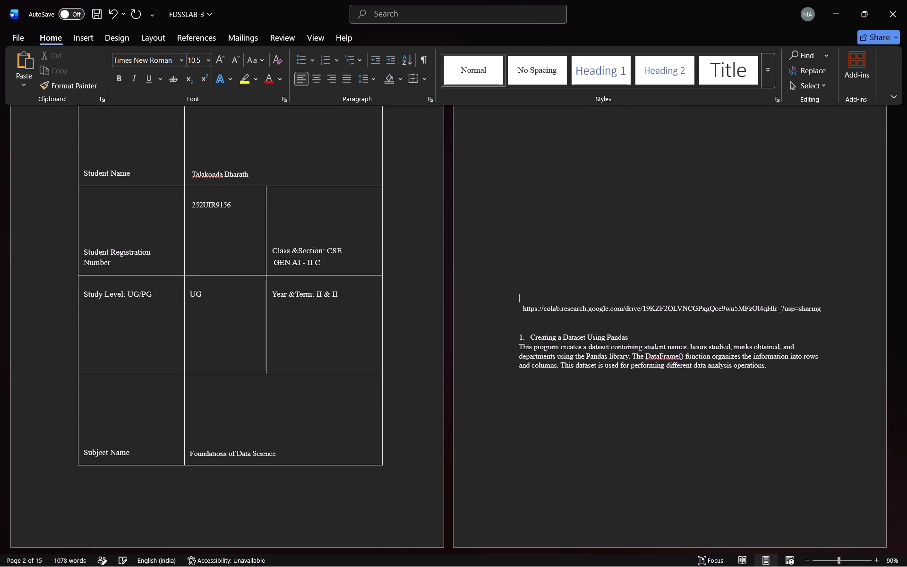
key(Return)
key(Return)
key(Return)
key(Return)
key(Return)
scroll(698, 349, down, 4)
key(Return)
key(Return)
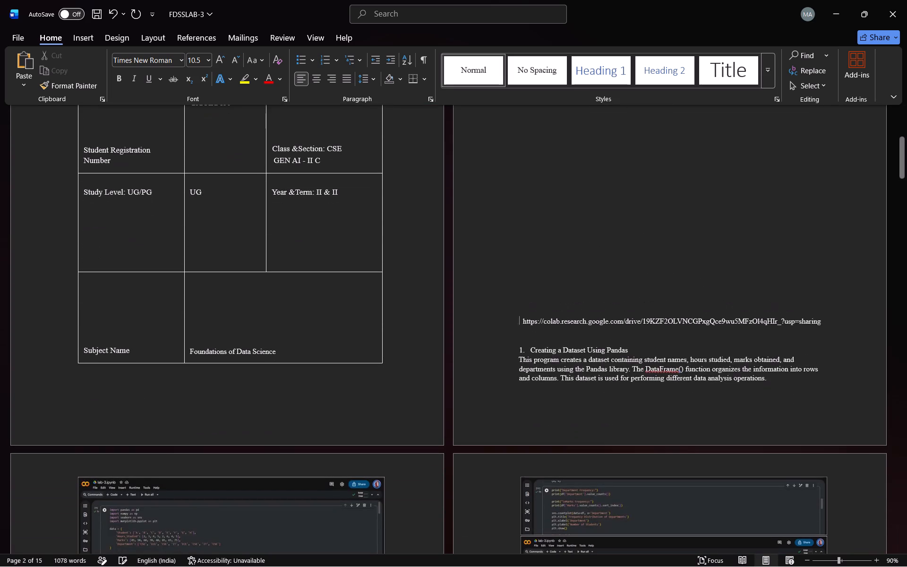
key(Return)
key(Return)
key(Return)
key(Return)
key(Return)
Add three more blank lines above the Colab link so it moves to the top of page 3.
click(830, 374)
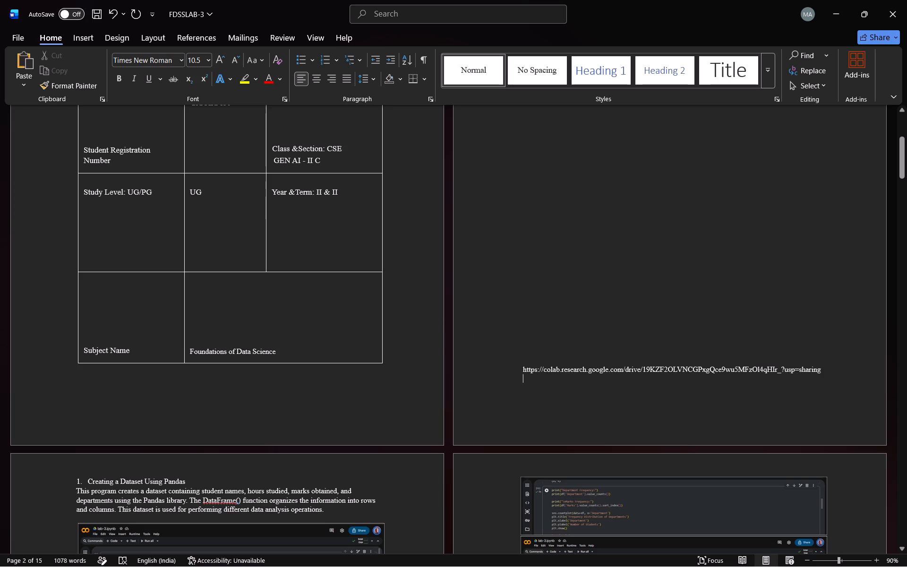
click(823, 366)
click(519, 366)
key(Return)
key(Return)
key(Return)
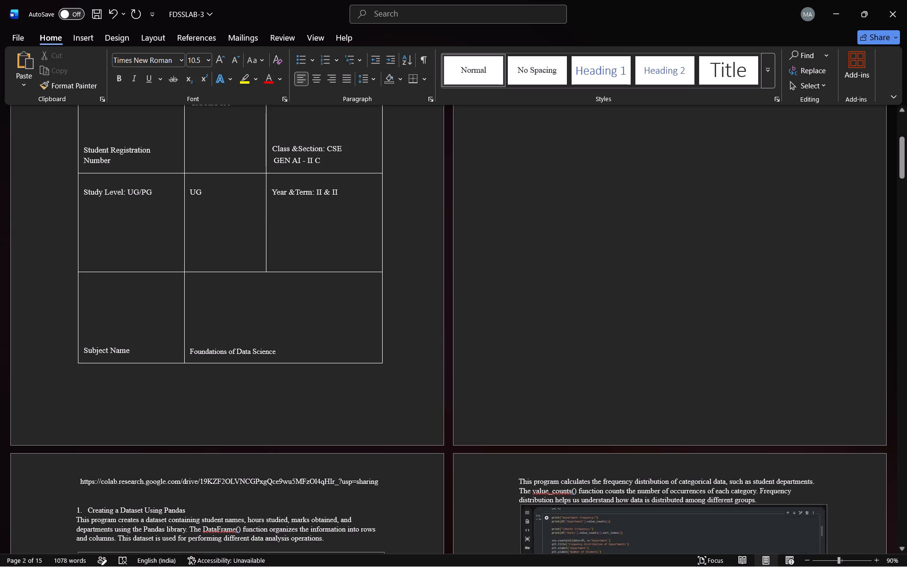
Add a line break after the Colab link on page 3 to turn it into a hyperlink.
click(379, 483)
key(Return)
Insert a blank line after the 2. Identifying Variables and Data Types screenshot to move the 3. Frequency Distribution heading to the next page.
scroll(386, 488, down, 6)
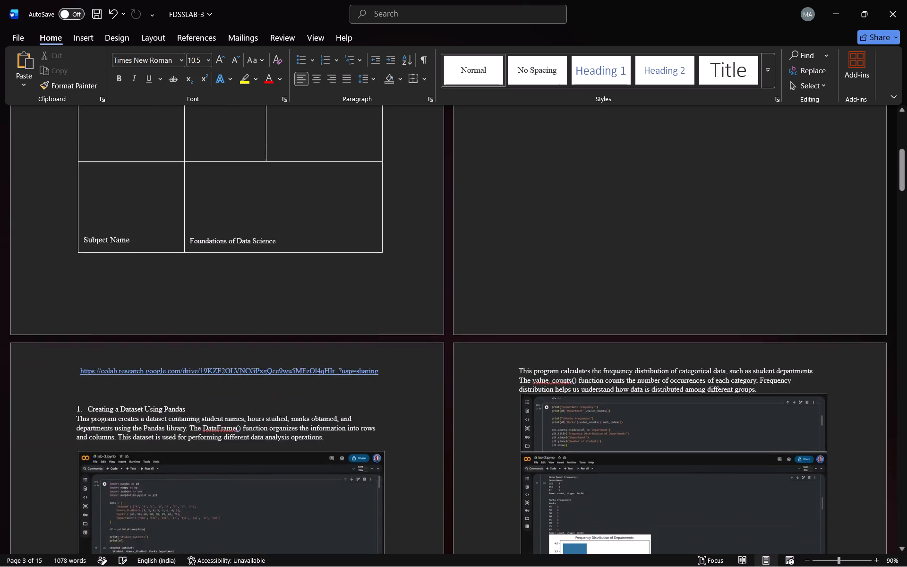
scroll(486, 402, down, 6)
scroll(349, 400, down, 6)
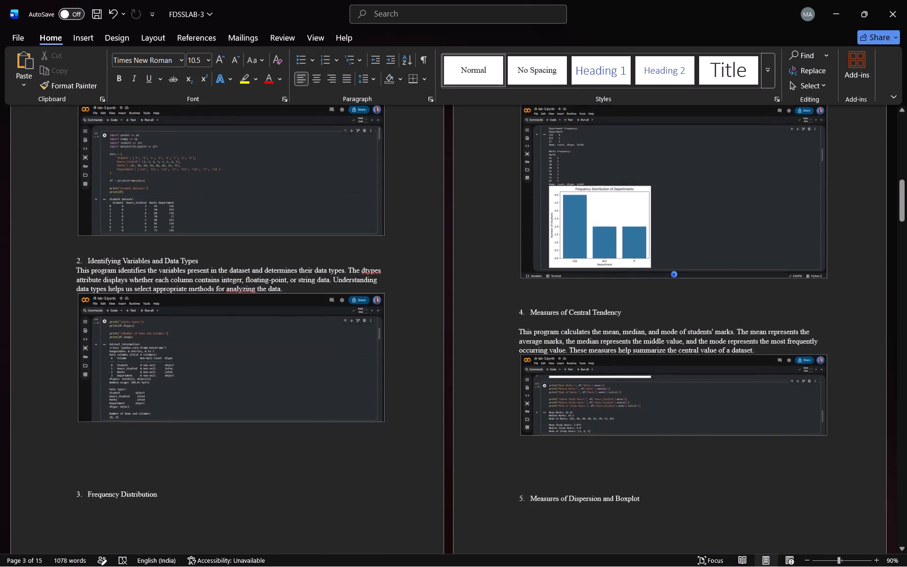
scroll(343, 395, down, 3)
click(75, 417)
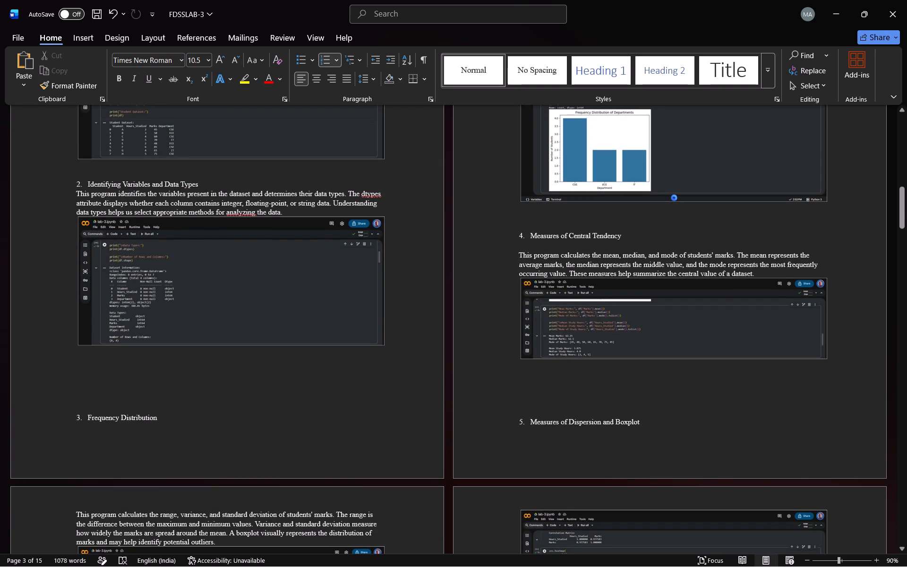
click(160, 416)
click(395, 345)
key(Return)
Insert five more blank lines below the 2. Identifying Variables and Data Types screenshot to lower the 3. Frequency Distribution section.
scroll(449, 384, up, 10)
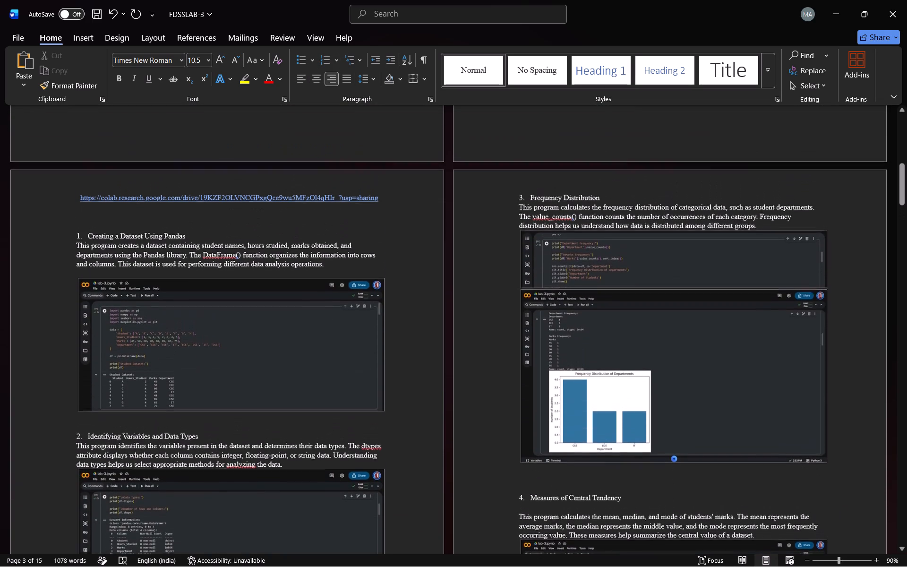
scroll(440, 341, down, 6)
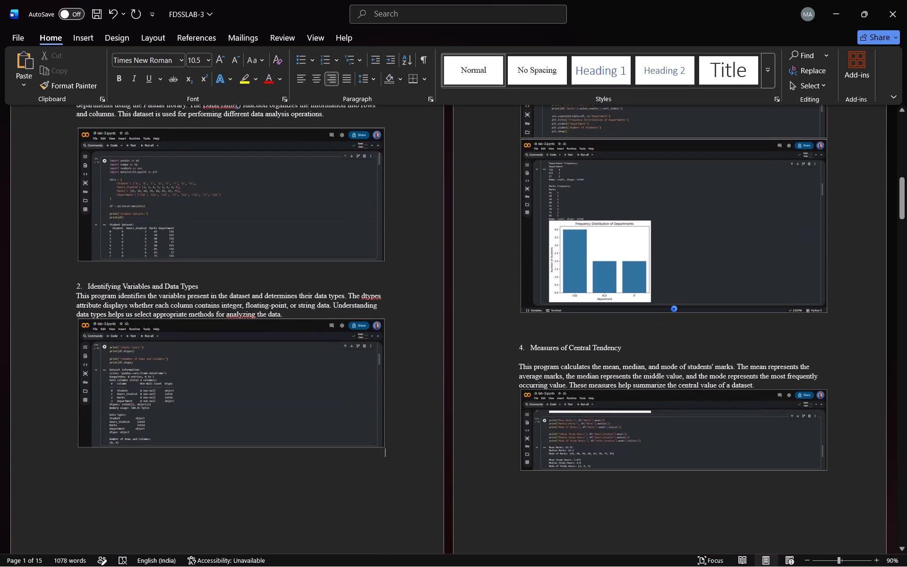
key(Return)
key(Return)
key(Return)
key(Return)
key(Return)
Insert seventeen blank lines above the 8. Scatterplot heading to move the section onto the next page.
scroll(520, 401, up, 2)
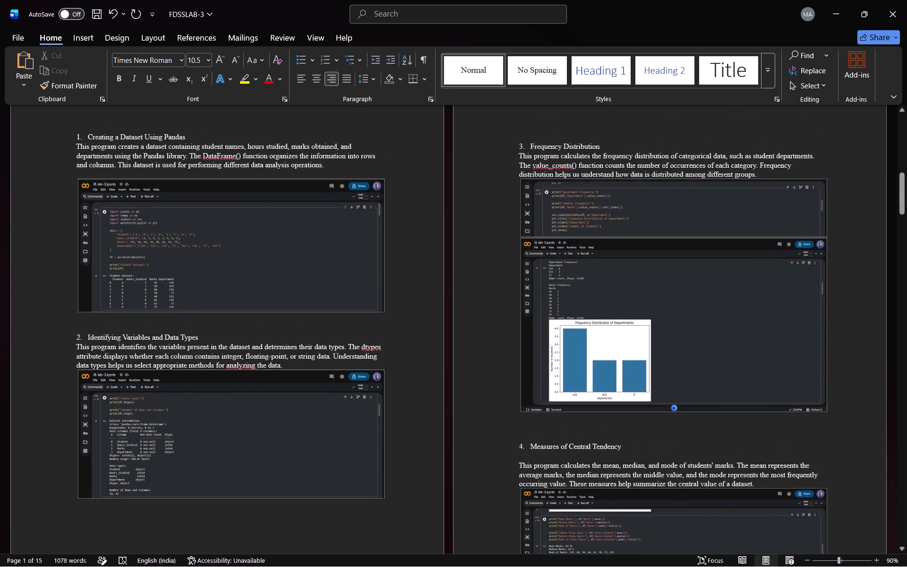
scroll(502, 398, up, 3)
scroll(487, 399, down, 20)
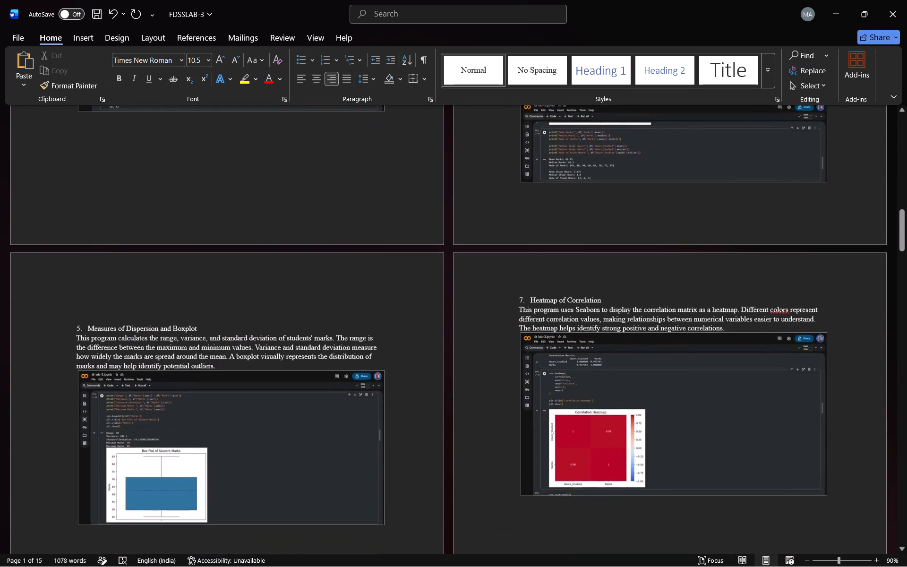
scroll(515, 399, down, 14)
scroll(505, 408, up, 1)
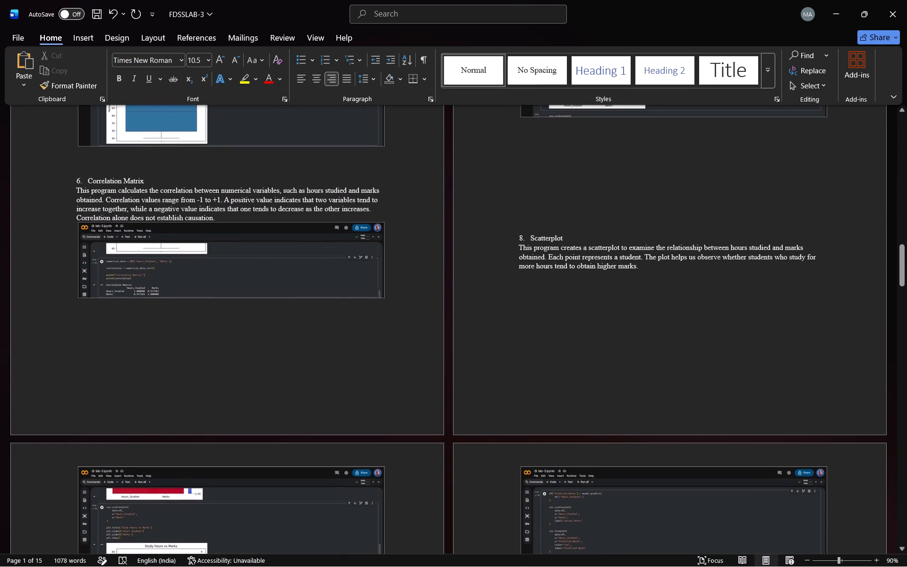
click(511, 232)
click(705, 208)
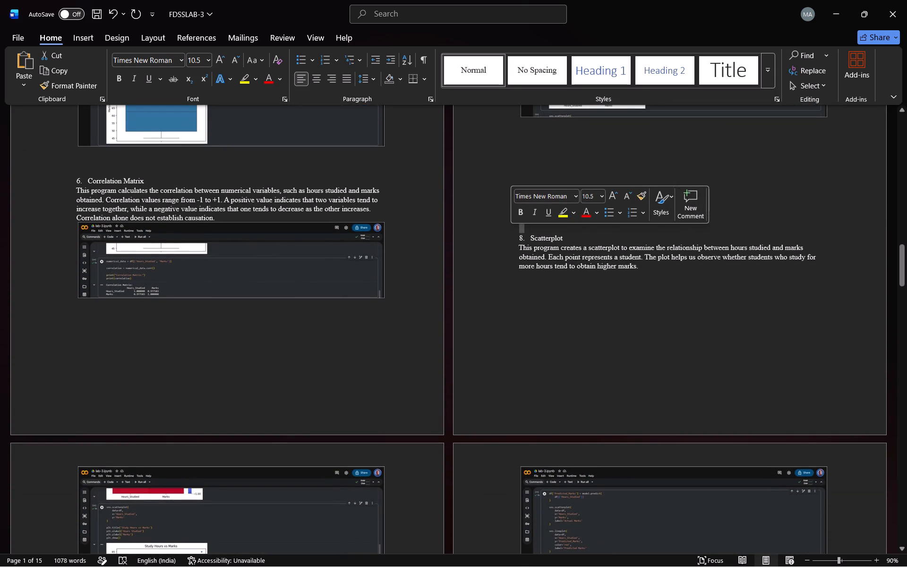
click(737, 208)
key(Return)
key(Return)
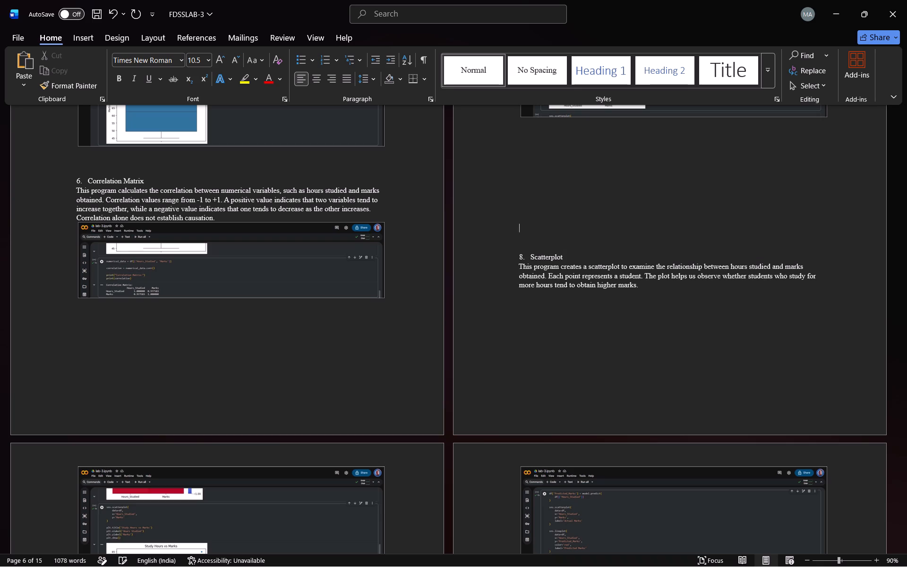
key(Return)
key(Return)
key(Return)
key(Return)
key(Return)
key(Return)
key(Return)
key(Return)
key(Return)
key(Return)
key(Return)
key(Return)
key(Return)
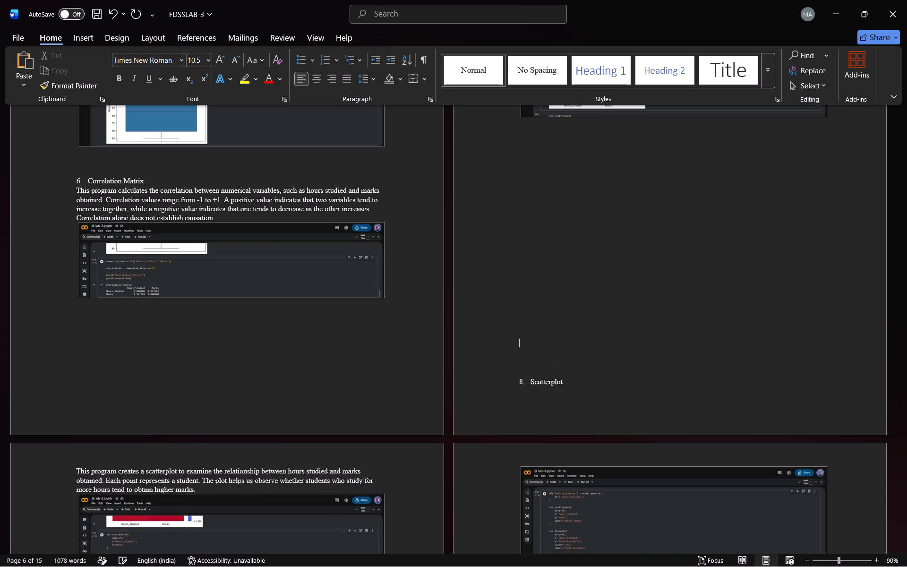
key(Return)
key(Return)
Add blank space above the 7. Heatmap of Correlation heading.
scroll(704, 229, up, 12)
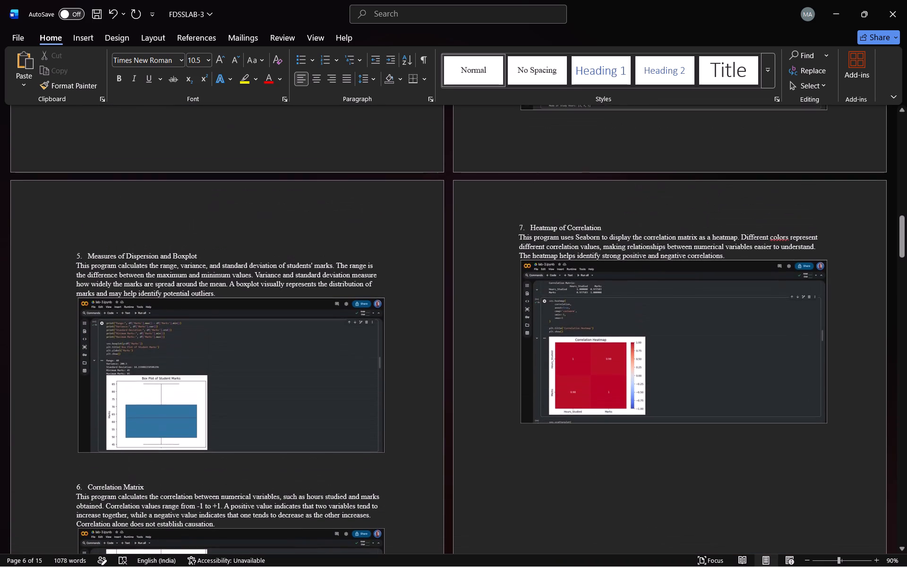
click(517, 219)
key(Return)
key(Return)
Insert eleven blank lines after the 12. Visualization of Recommendations screenshot to push 13. Summary Statistics onto the next page.
scroll(583, 325, down, 18)
scroll(451, 395, down, 6)
scroll(312, 394, down, 12)
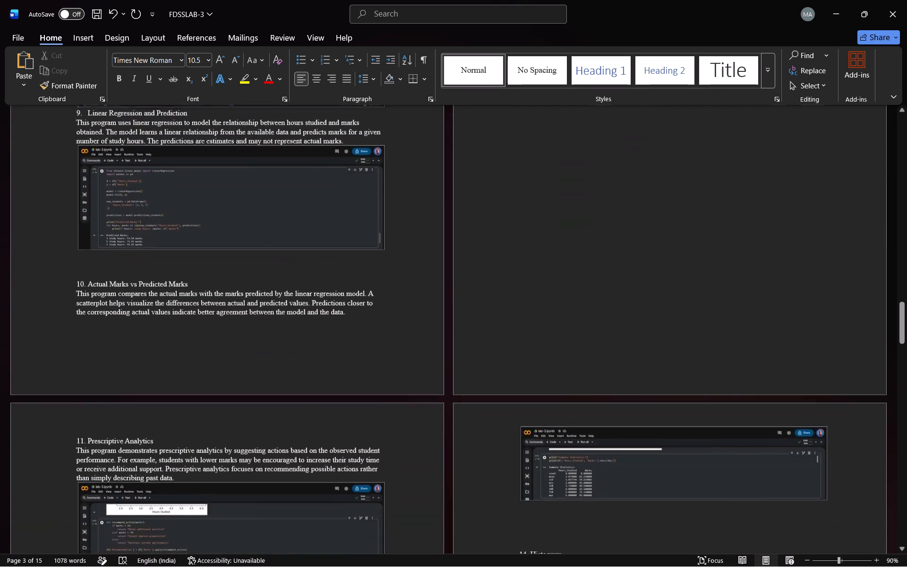
scroll(509, 358, down, 11)
scroll(486, 390, down, 5)
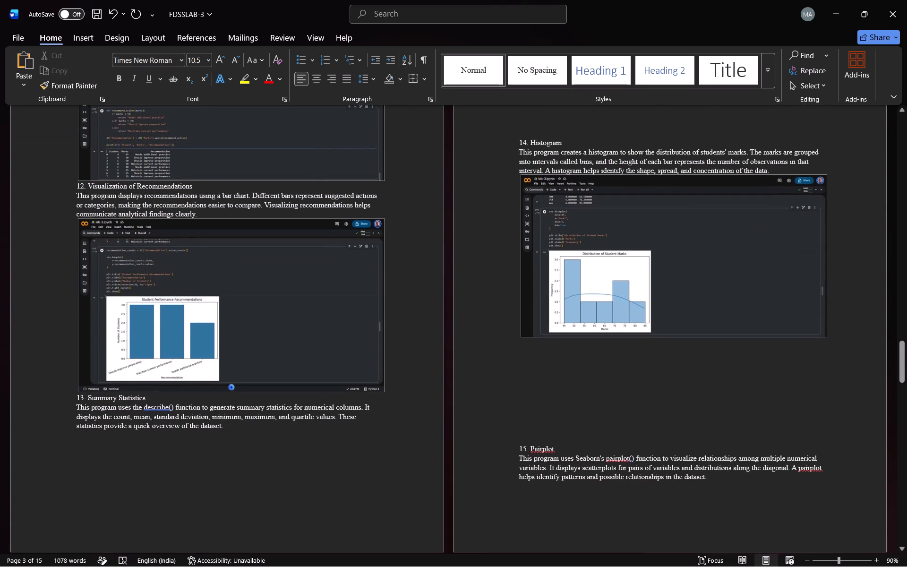
click(75, 392)
click(400, 377)
key(Return)
key(Return)
key(Return)
key(Return)
key(Return)
key(Return)
key(Return)
key(Return)
key(Return)
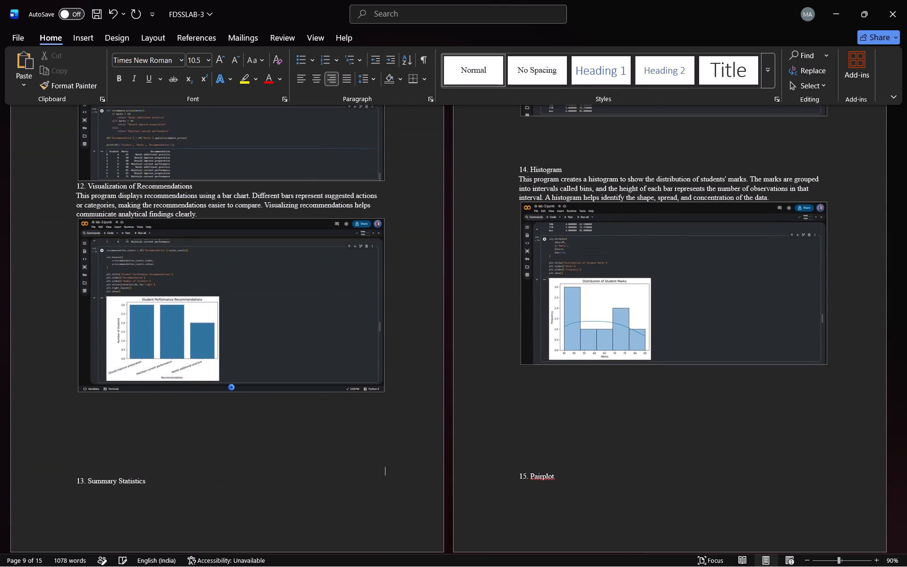
key(Return)
key(Return)
Insert three blank lines below the 14. Histogram screenshot to move the 15. Pairplot heading onto the next page.
scroll(402, 403, up, 4)
scroll(544, 373, down, 5)
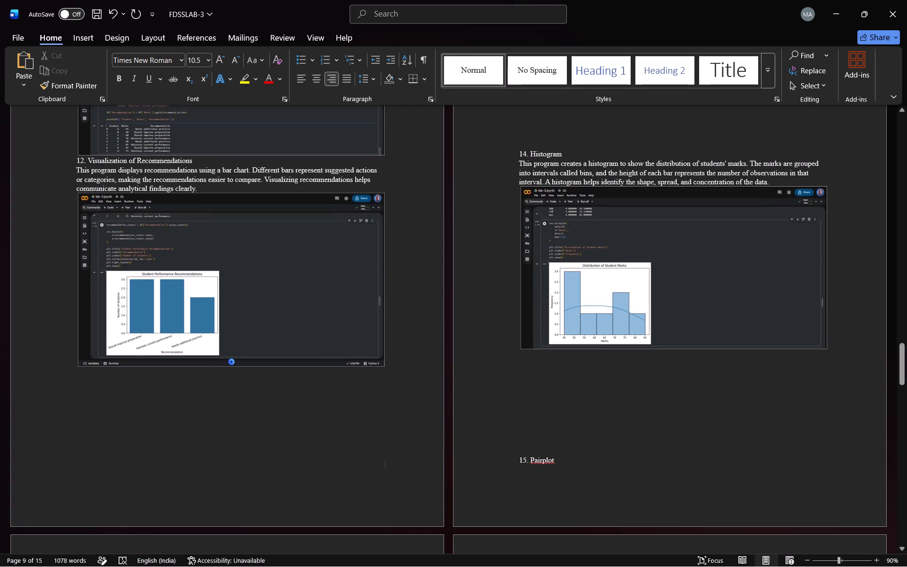
click(755, 379)
key(Return)
key(Return)
key(Return)
Insert eight blank lines above the 17. Visualization of the Mechanistic Model heading to move it onto the next page with its description.
scroll(669, 404, down, 2)
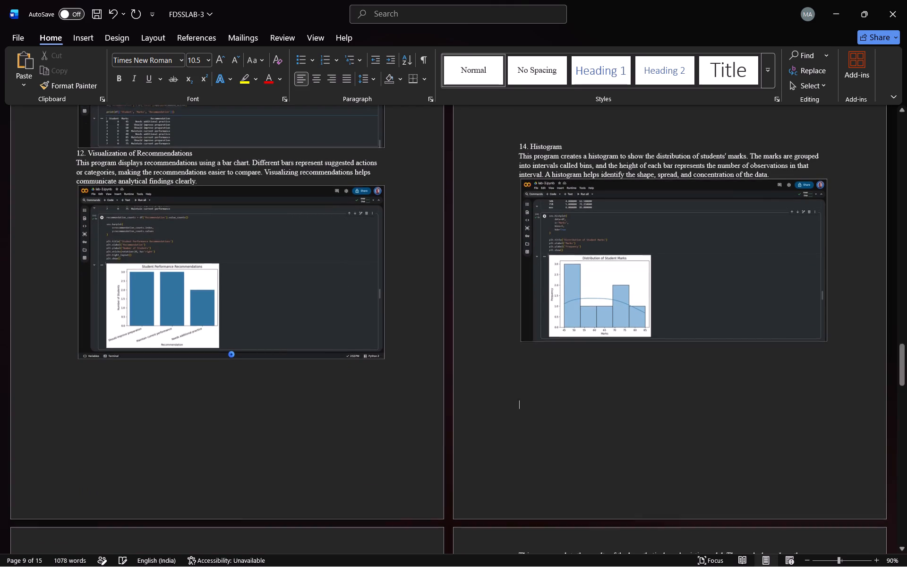
scroll(666, 407, down, 4)
scroll(488, 412, down, 6)
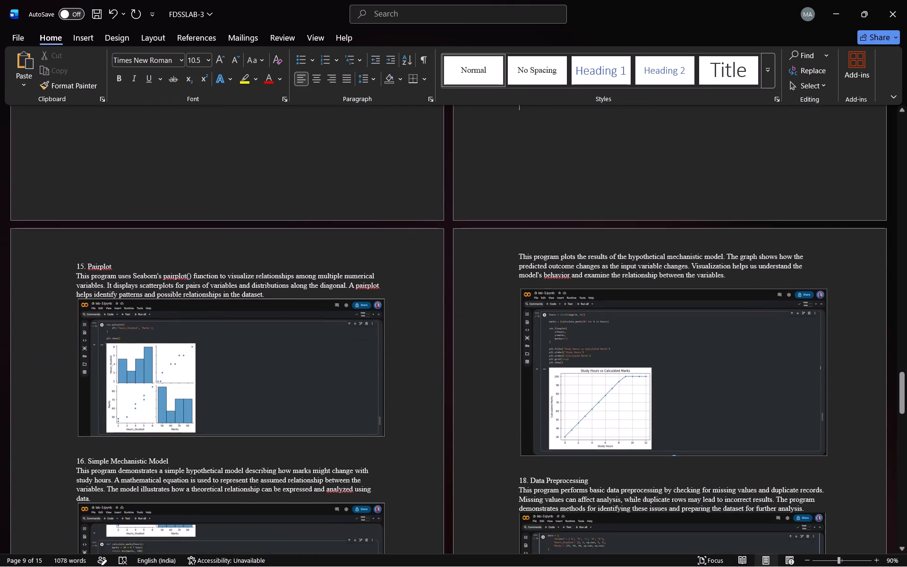
scroll(369, 422, down, 13)
scroll(470, 348, up, 2)
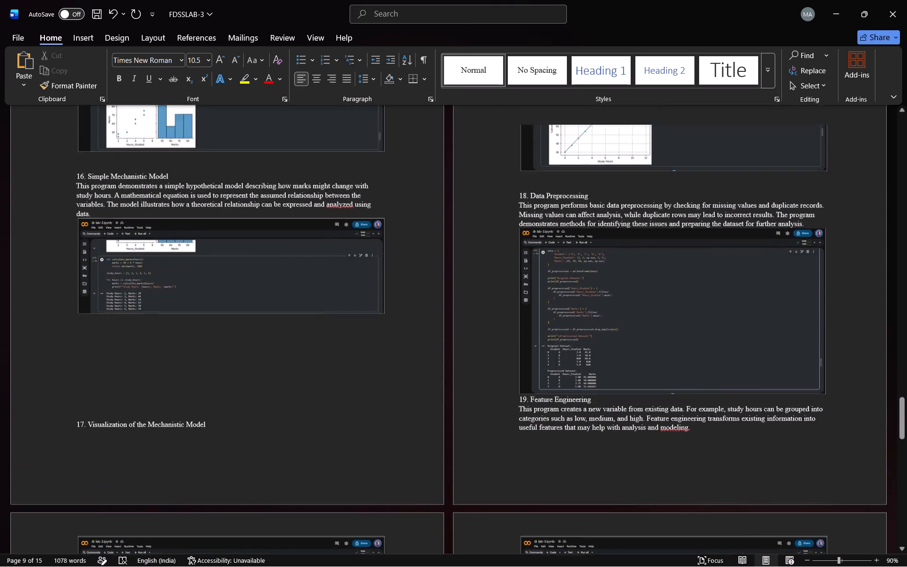
scroll(471, 345, up, 9)
scroll(487, 324, down, 6)
scroll(203, 422, down, 1)
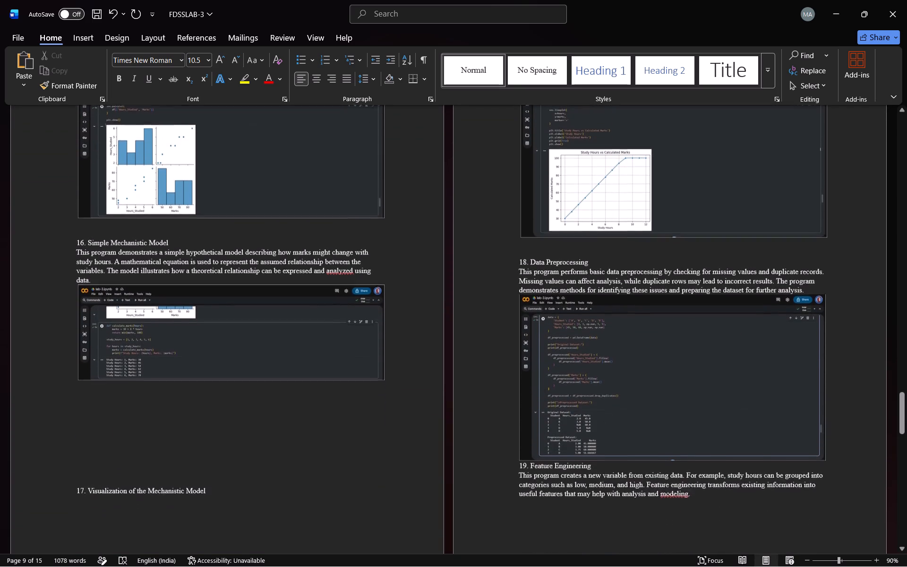
scroll(183, 439, down, 1)
click(186, 427)
key(Return)
key(Return)
key(Return)
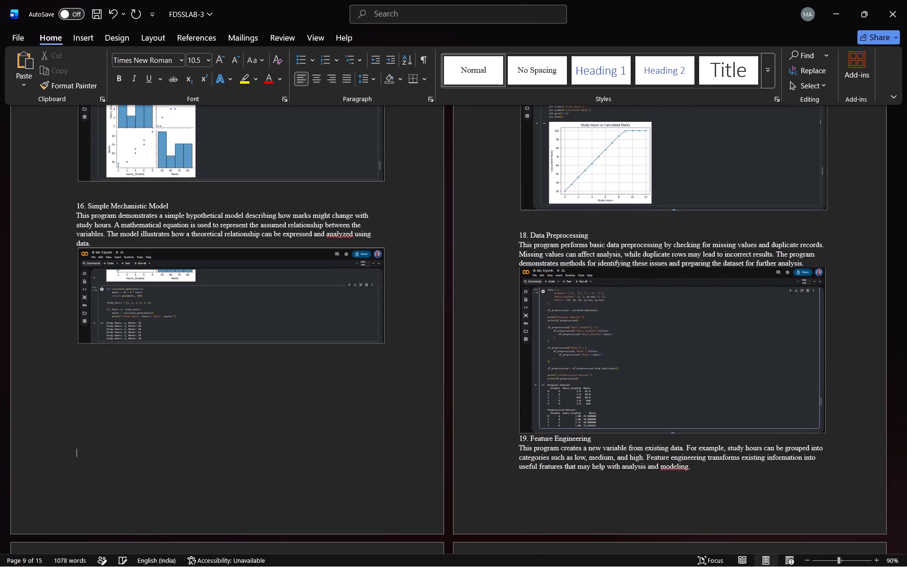
key(Return)
key(Return)
key(Return)
key(Return)
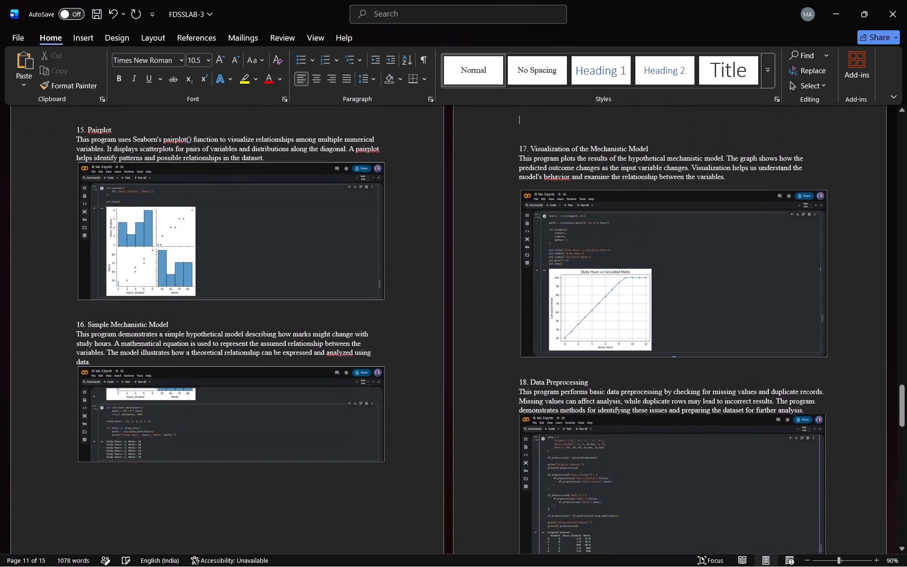
scroll(475, 355, down, 4)
key(Return)
Insert four blank lines after the 18. Data Preprocessing screenshot to move the 19. Feature Engineering section onto the next page.
scroll(558, 398, down, 4)
click(517, 484)
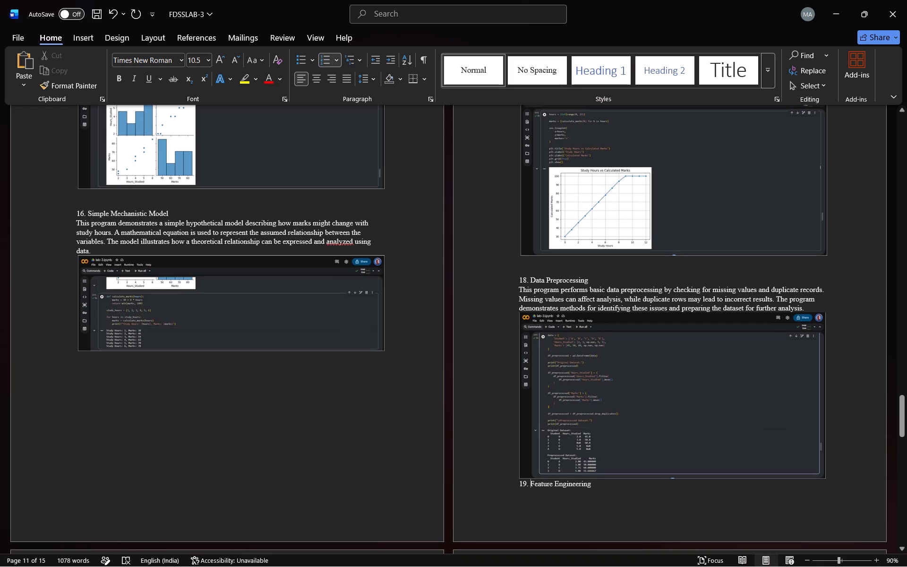
click(840, 456)
key(Return)
scroll(717, 439, down, 3)
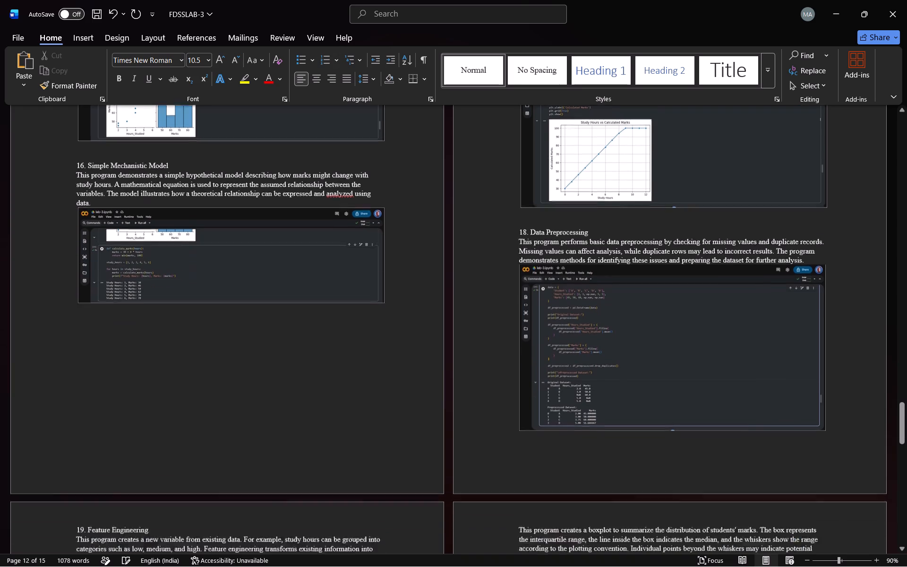
scroll(714, 439, down, 2)
scroll(605, 414, down, 4)
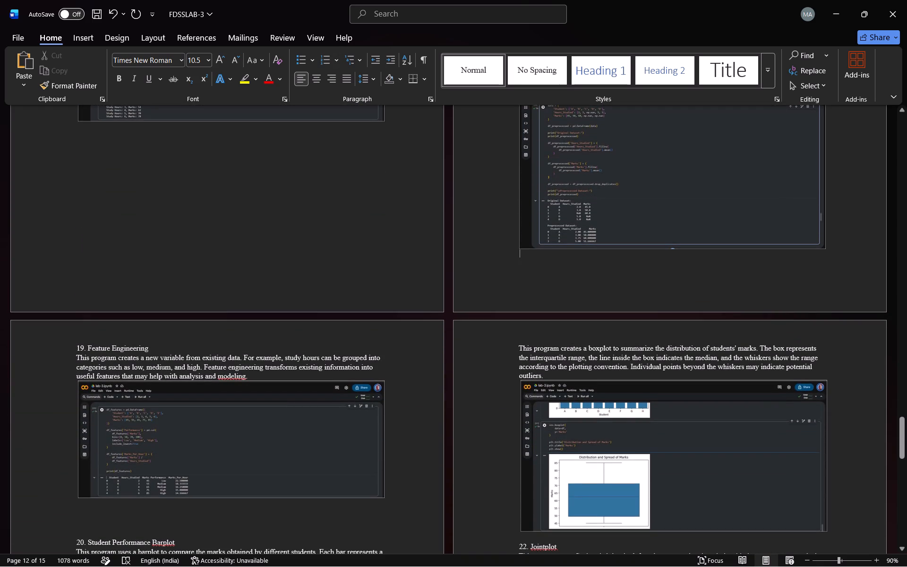
key(Return)
key(Return)
key(Return)
Check the page layout of sections 19 through 23 to the end of the report.
scroll(525, 302, down, 11)
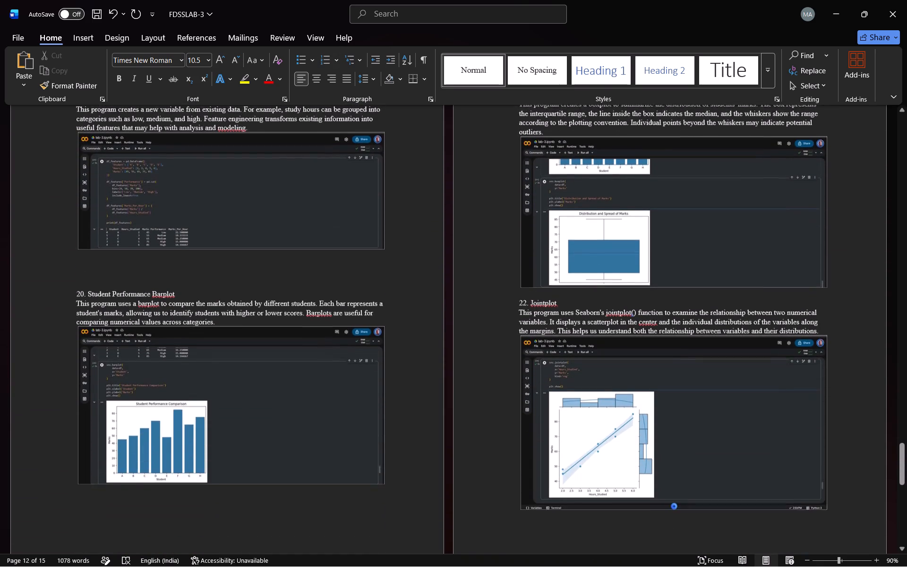
scroll(511, 301, down, 12)
scroll(506, 309, up, 8)
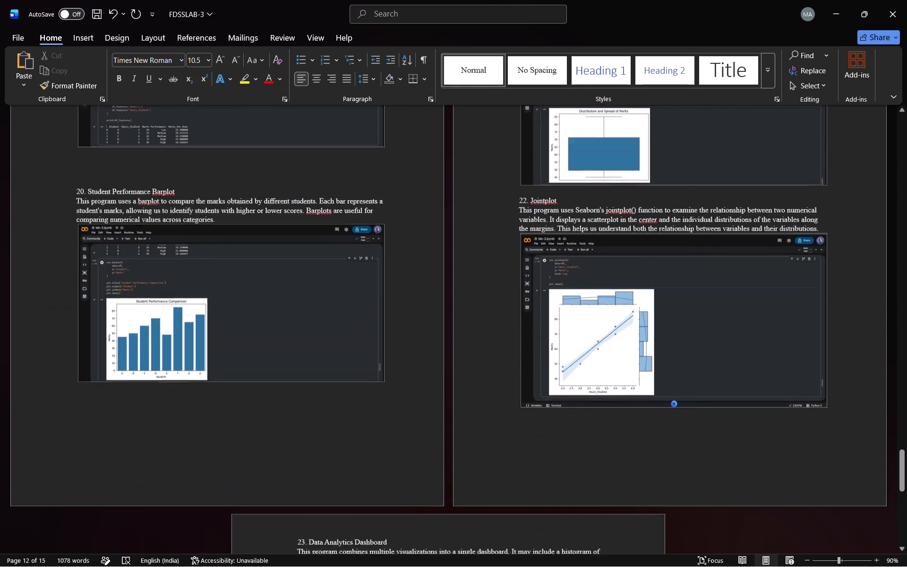
scroll(461, 326, up, 8)
scroll(448, 327, down, 20)
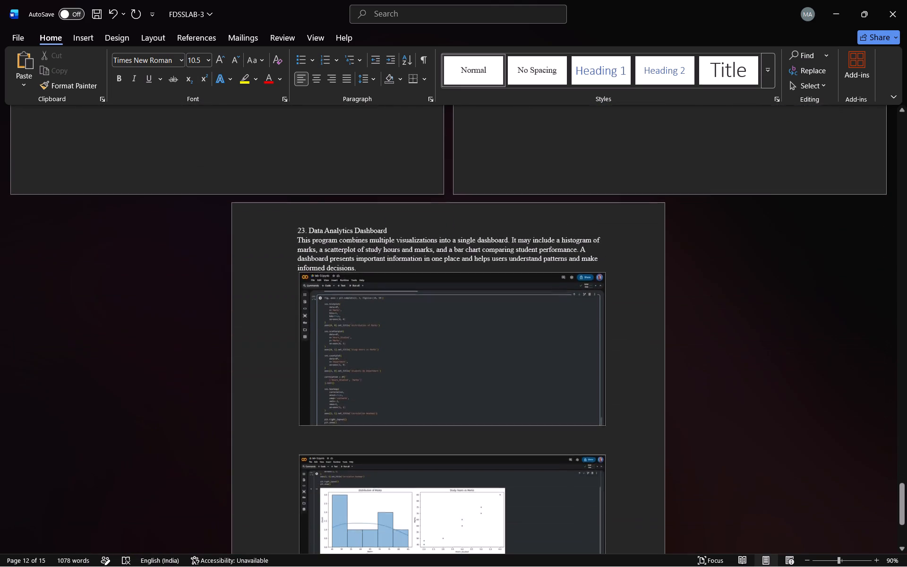
scroll(483, 313, down, 14)
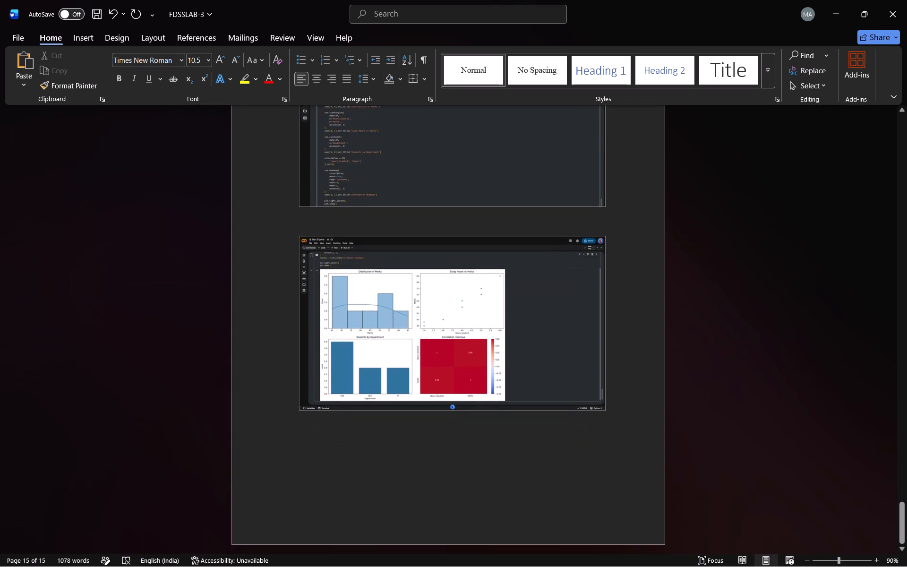
Print the report to PDF and try to replace the existing FDSSLAB-3 file in the Desktop FDS folder.
key(ctrl+p)
click(125, 77)
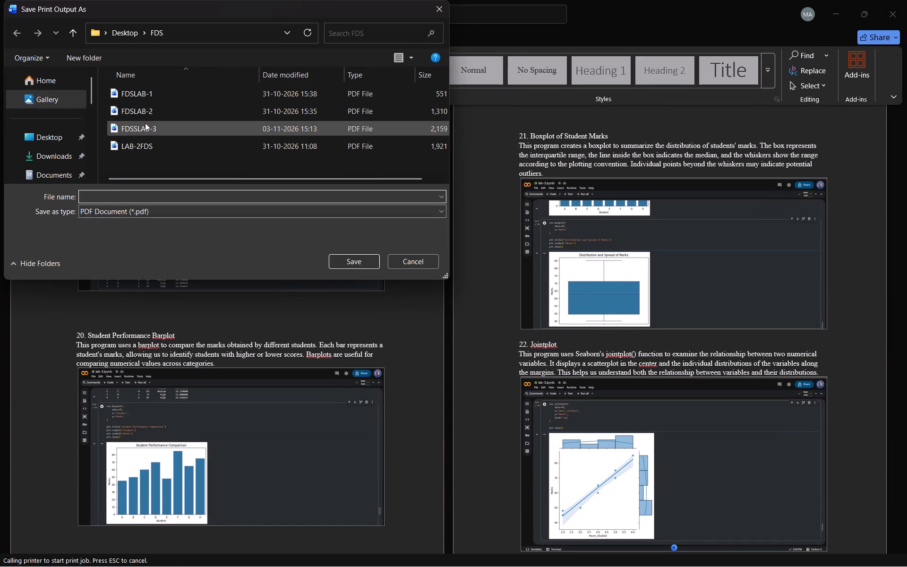
click(145, 123)
click(348, 264)
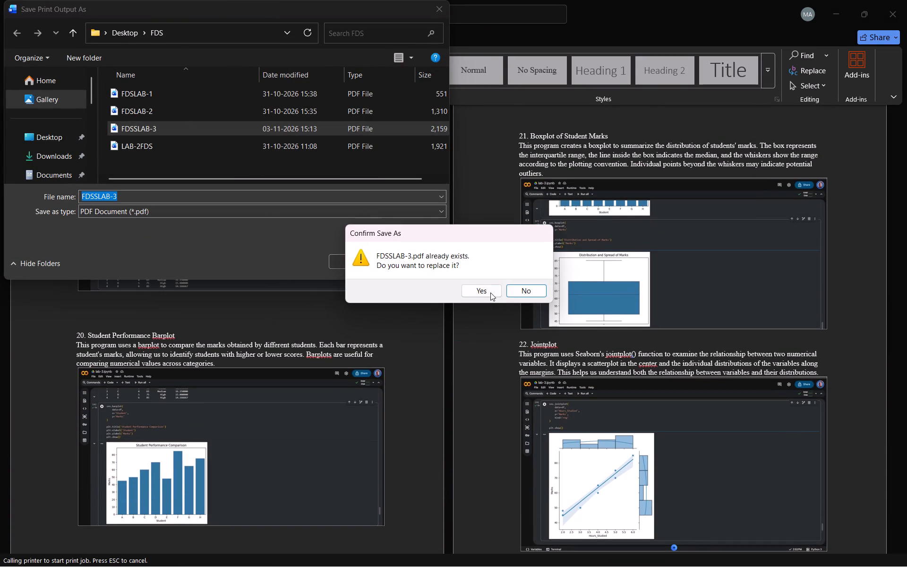
click(482, 286)
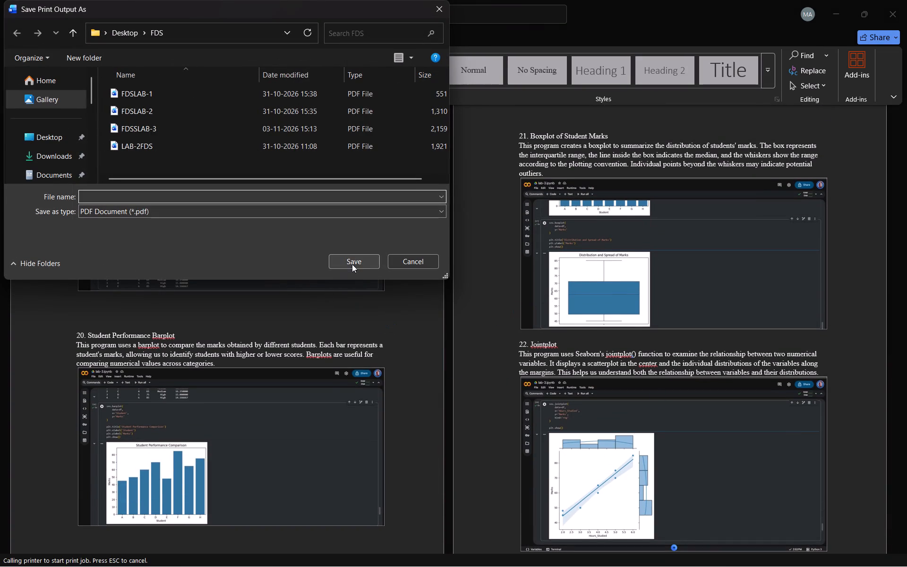
Save the PDF print output in the Desktop FDS folder under the name FDSLAB-3.
click(145, 124)
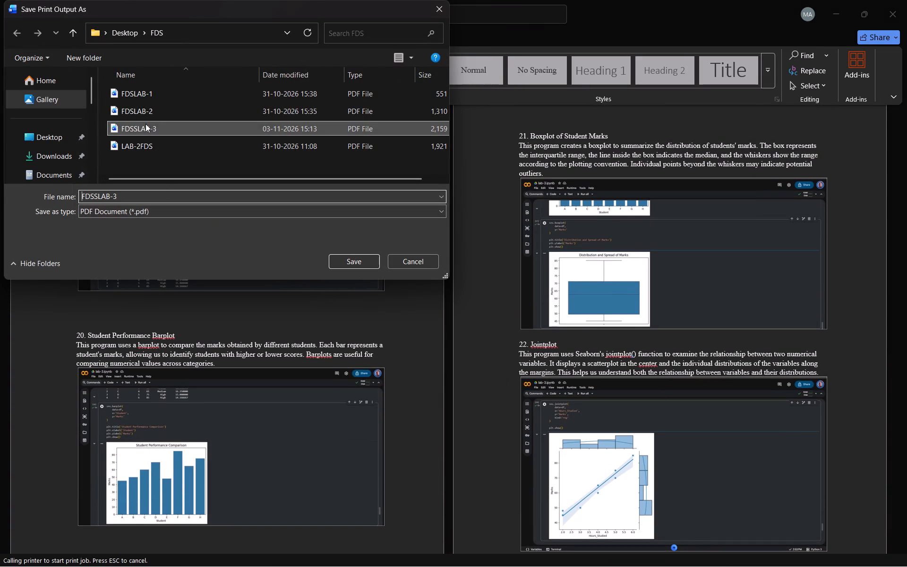
click(128, 195)
click(135, 199)
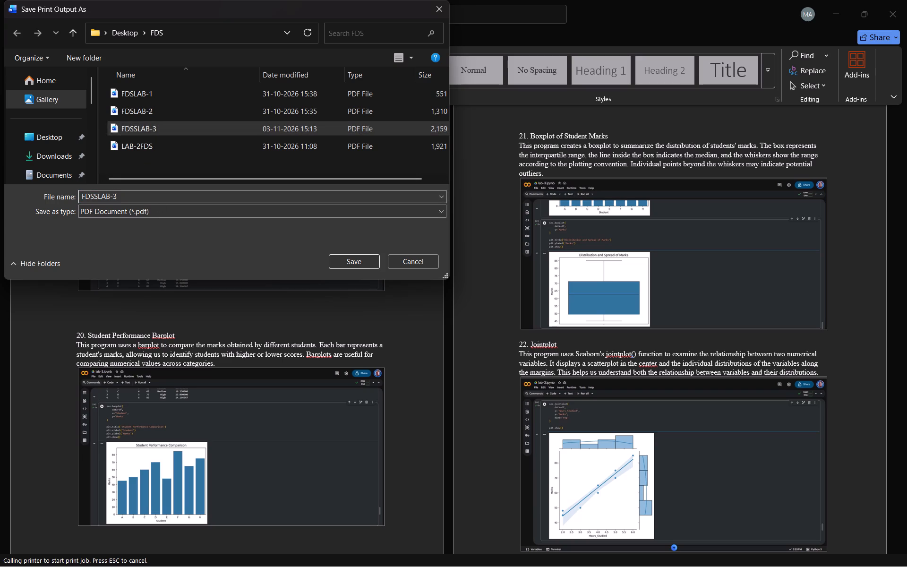
click(93, 197)
key(BackSpace)
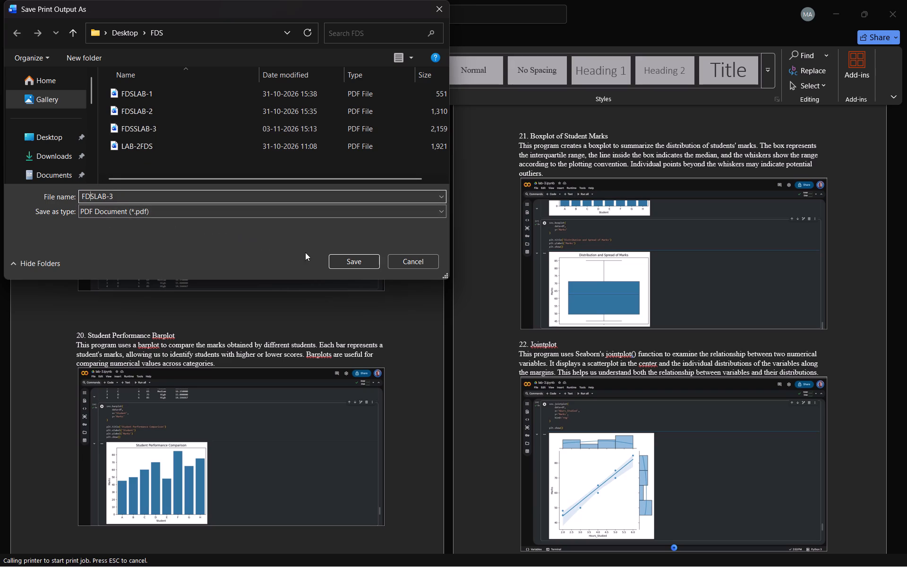
click(349, 262)
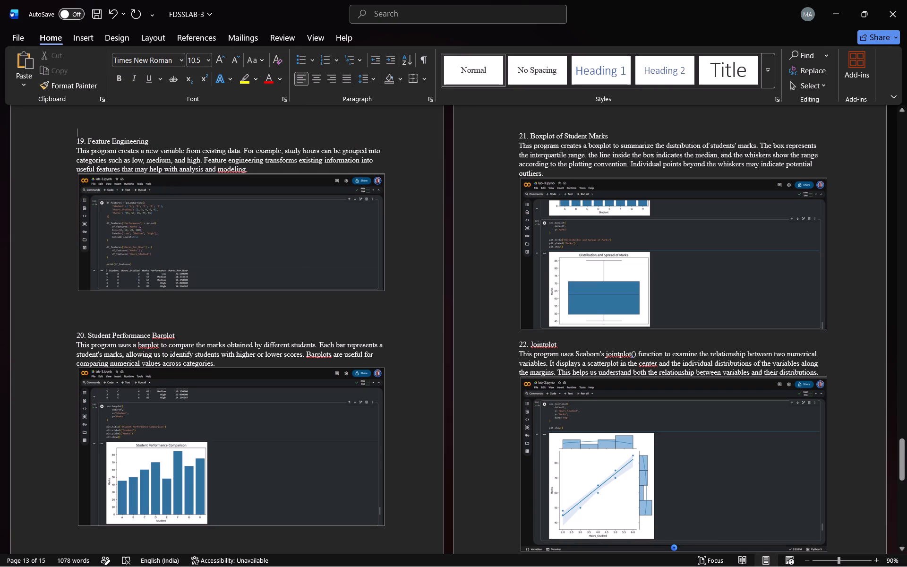
Close the FDSSLAB-3 document without saving its changes, and close the open File Explorer window.
scroll(413, 377, up, 3)
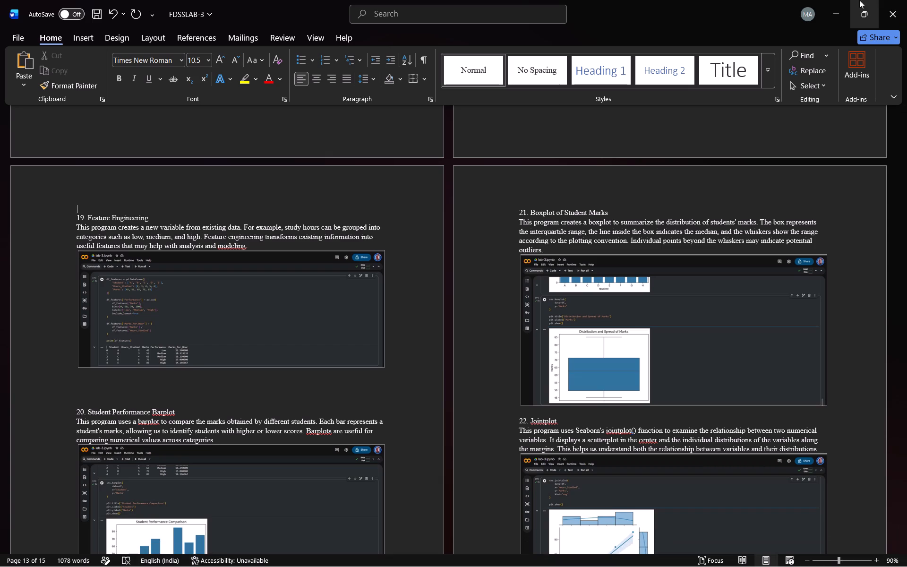
click(903, 0)
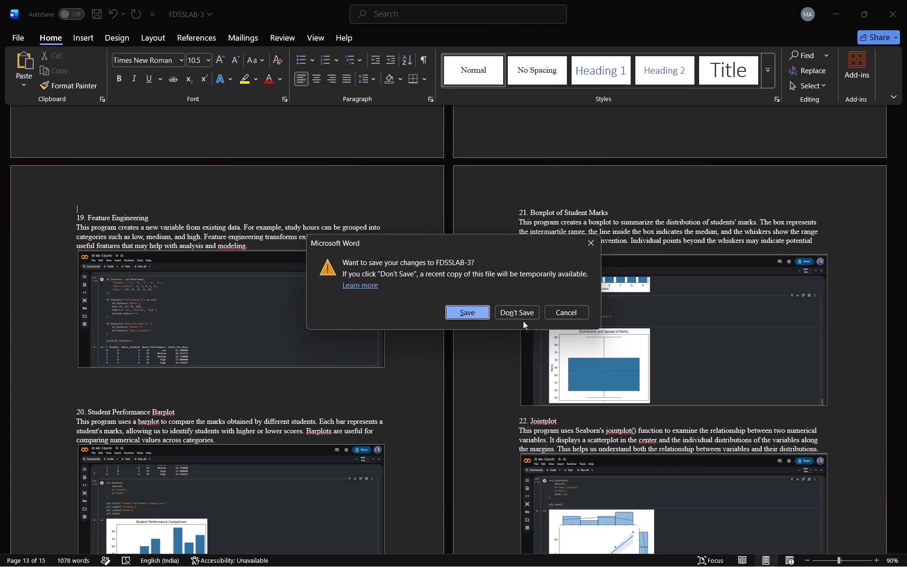
click(515, 307)
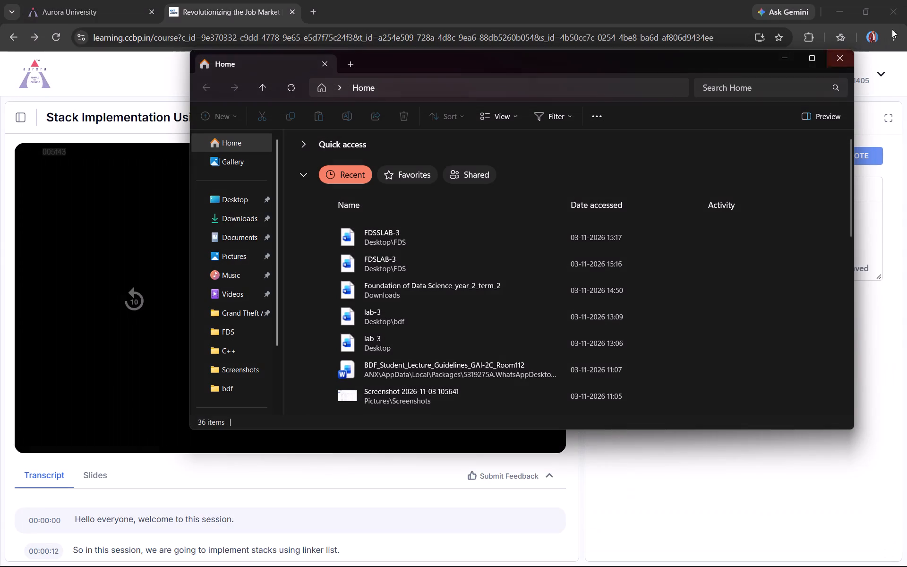
click(844, 54)
In Chrome's Aurora University assessments list, start the file upload for Lab Report 3 and browse to the Desktop FDS folder.
click(97, 0)
scroll(623, 364, down, 2)
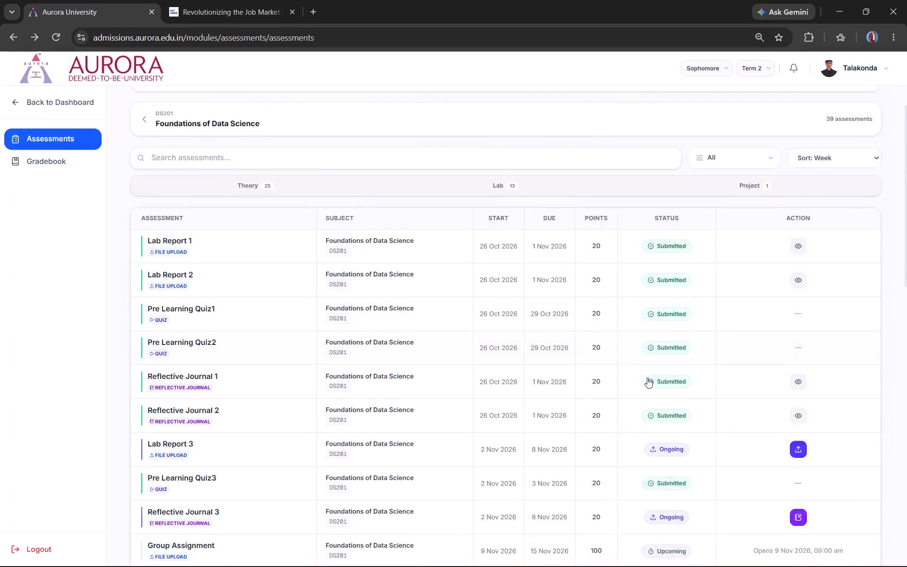
scroll(647, 378, down, 2)
click(797, 264)
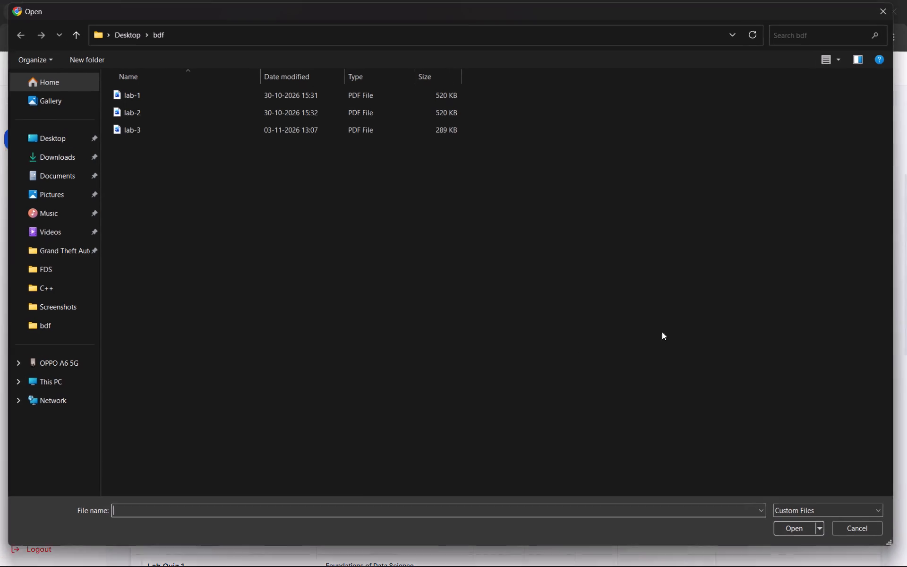
click(42, 154)
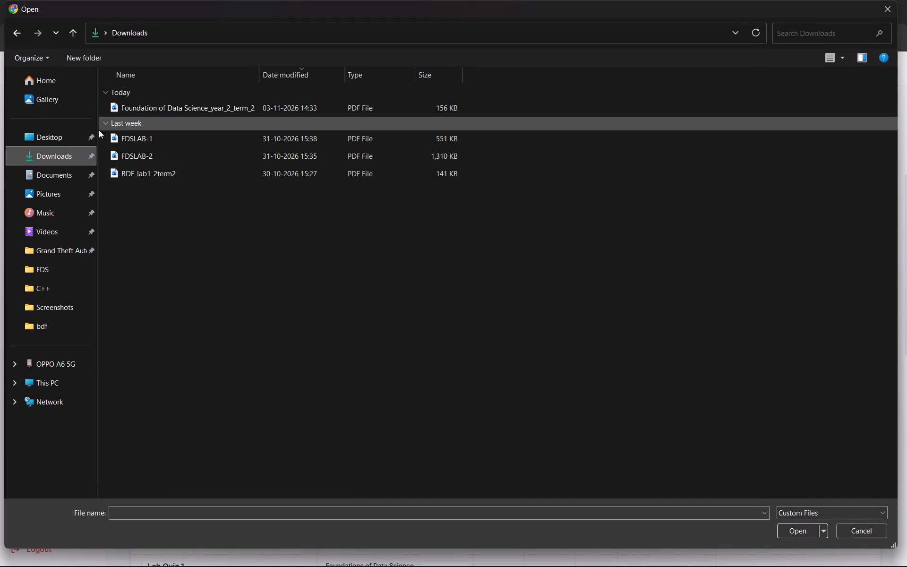
click(61, 132)
double_click(150, 133)
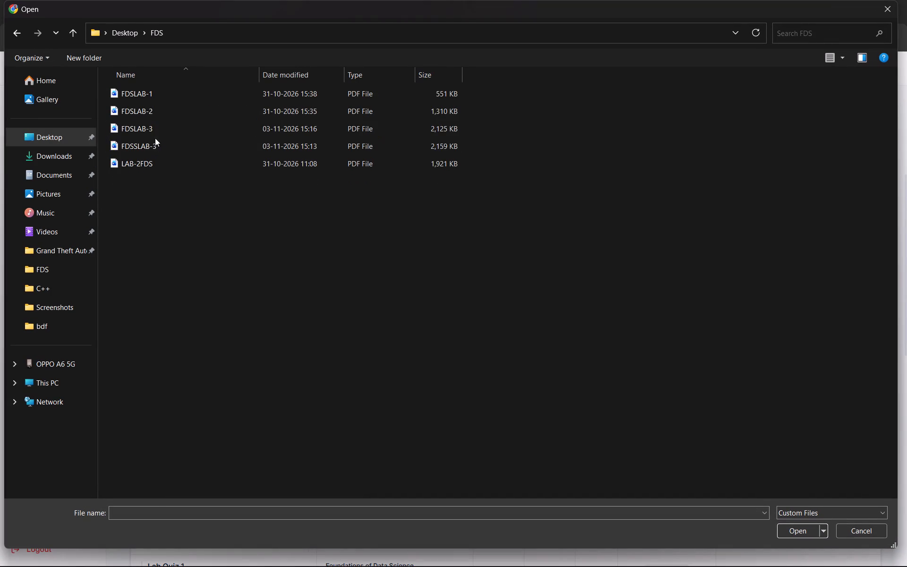
Delete the FDSSLAB-3 and LAB-2FDS PDF files from the Desktop FDS folder.
click(157, 148)
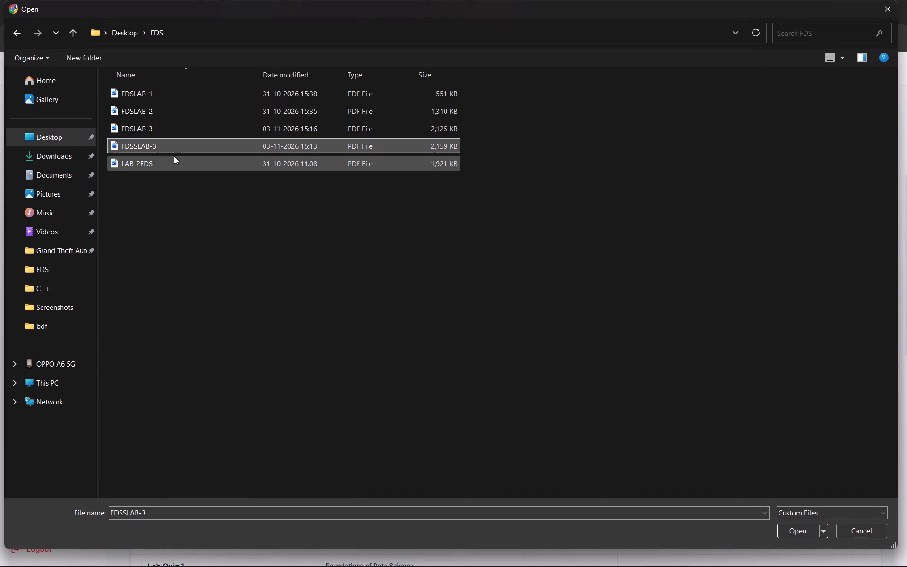
key(Delete)
click(170, 150)
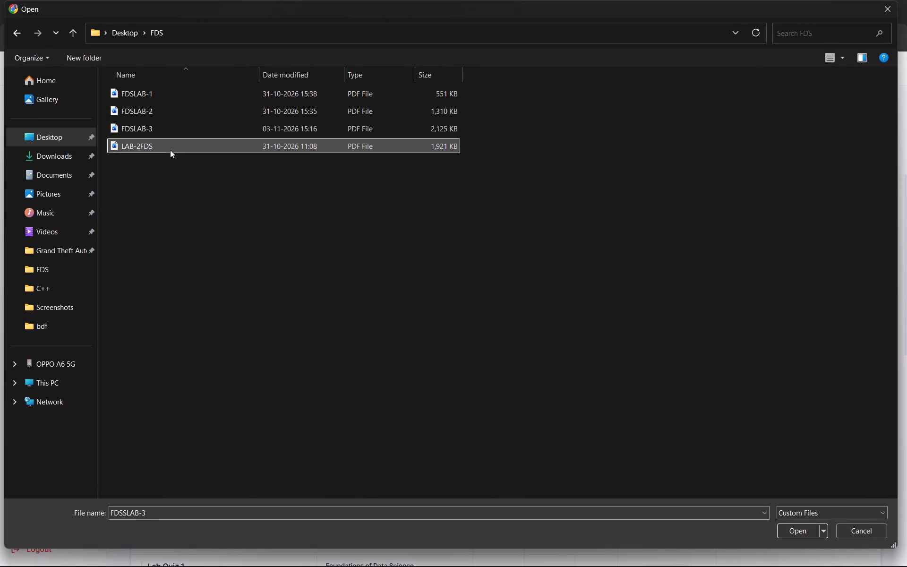
key(Delete)
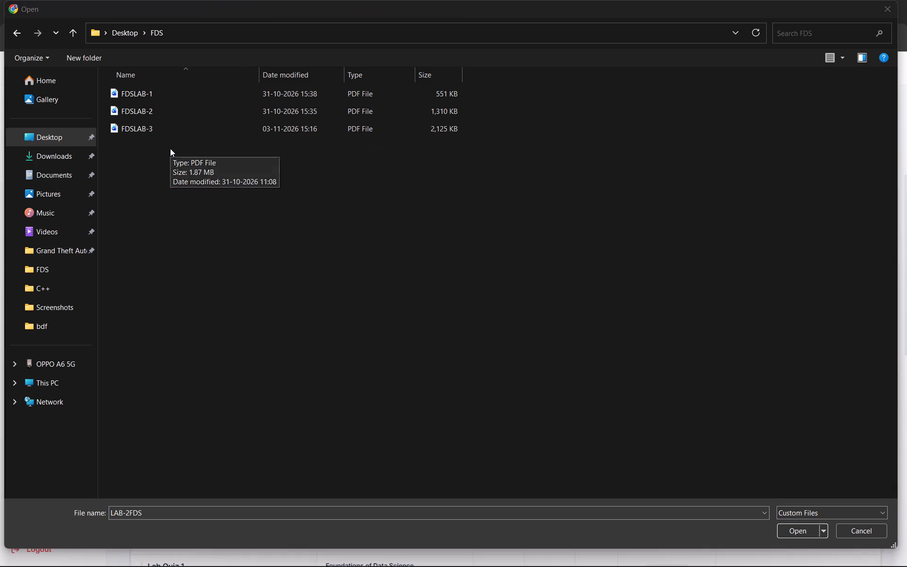
Upload the FDSLAB-3 PDF as the Lab Report 3 submission for Foundations of Data Science.
click(138, 134)
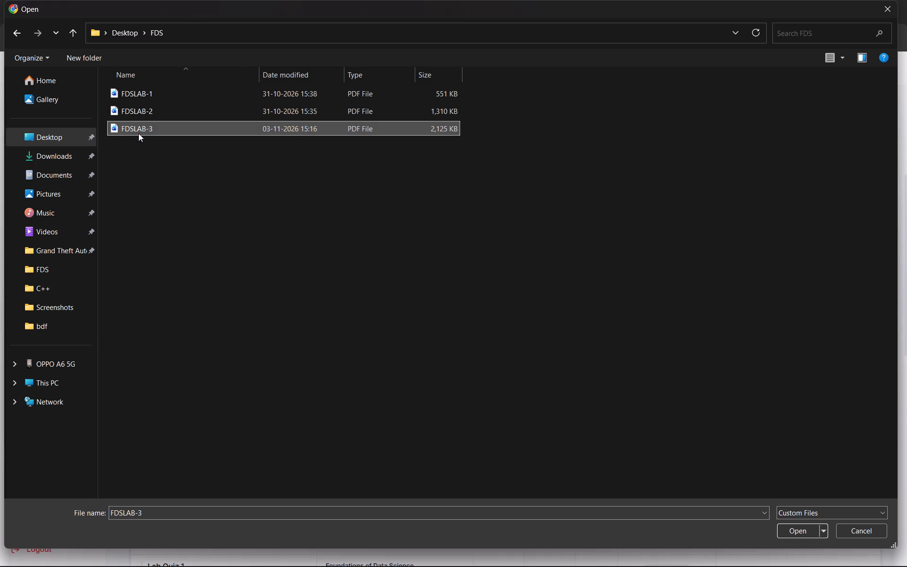
click(143, 130)
click(146, 128)
click(792, 531)
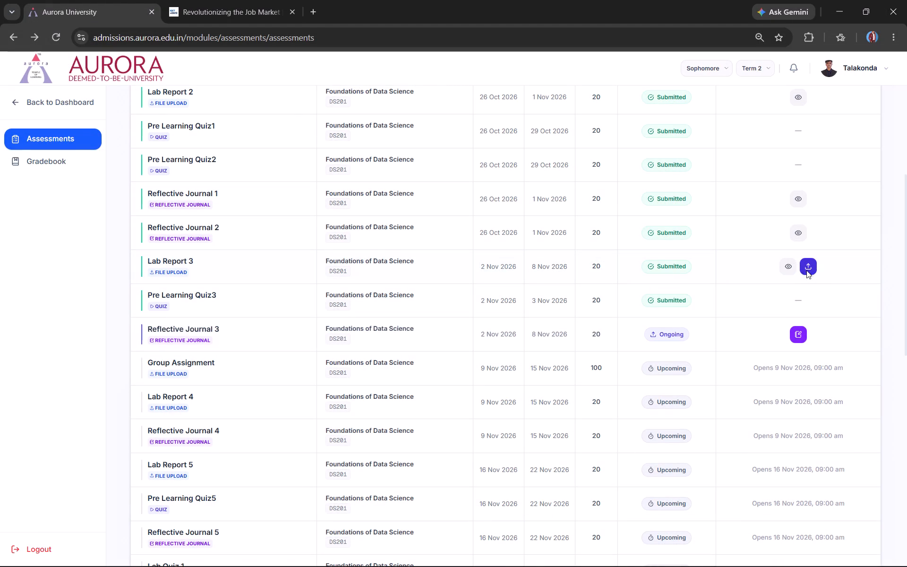
View the submitted Lab Report 3 PDF, check its cover and assessment details pages, and close the PDF and Aurora University tabs.
click(787, 265)
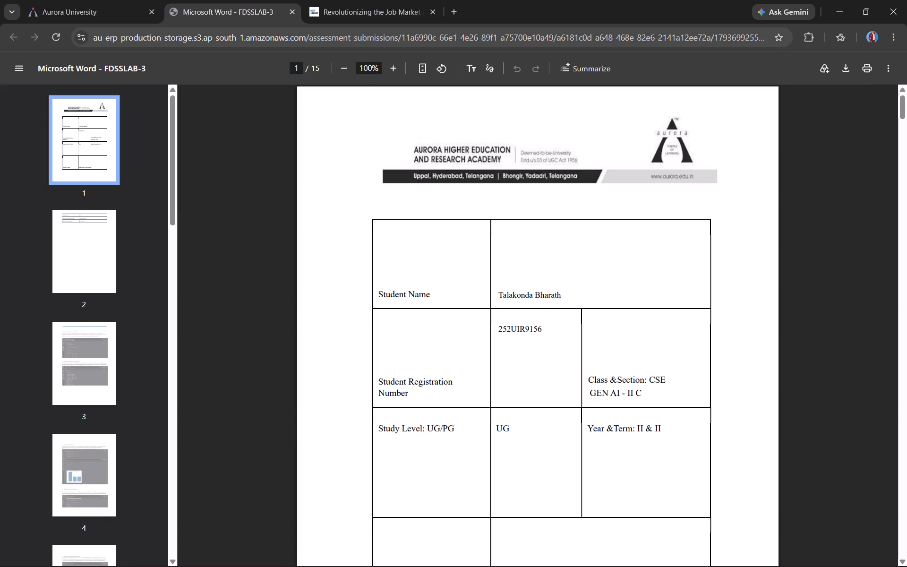
scroll(526, 409, down, 5)
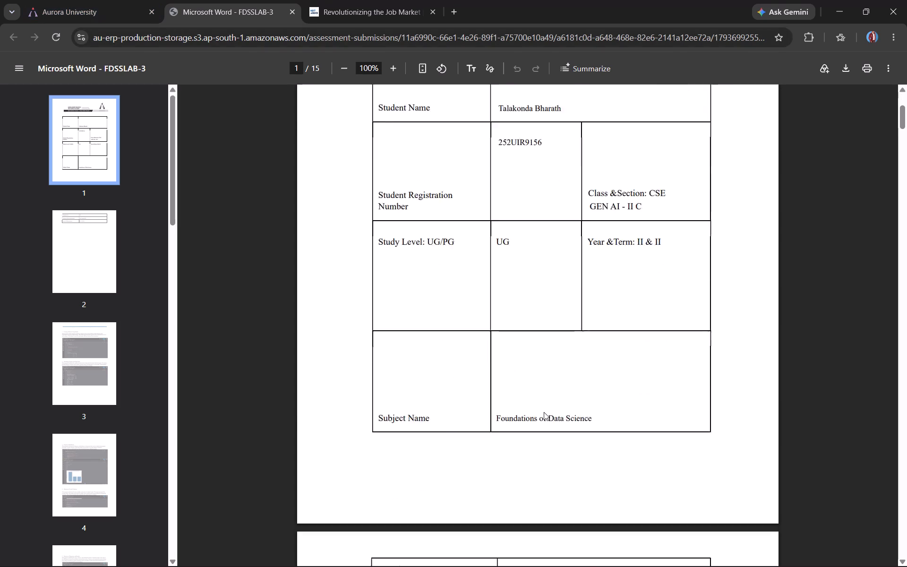
scroll(565, 372, down, 4)
scroll(571, 352, up, 3)
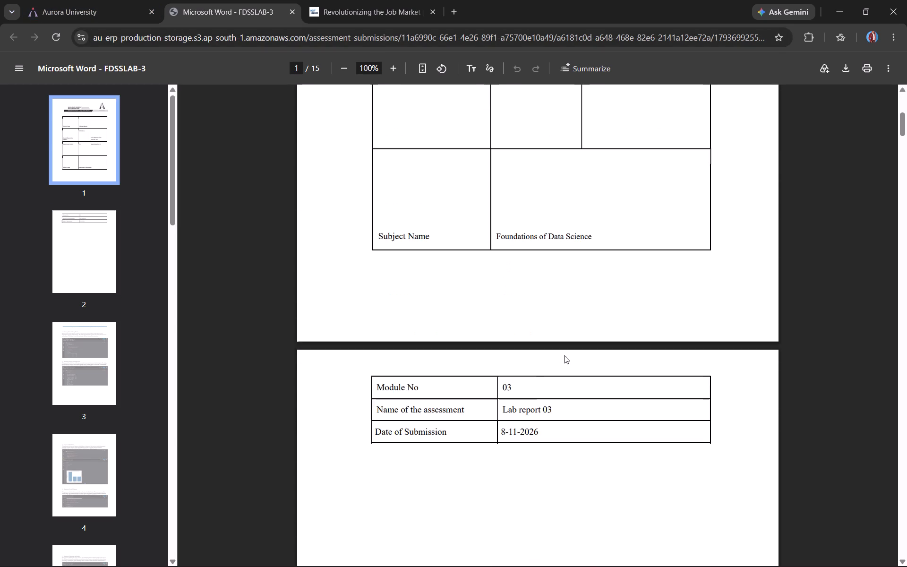
scroll(564, 355, up, 2)
scroll(571, 360, down, 8)
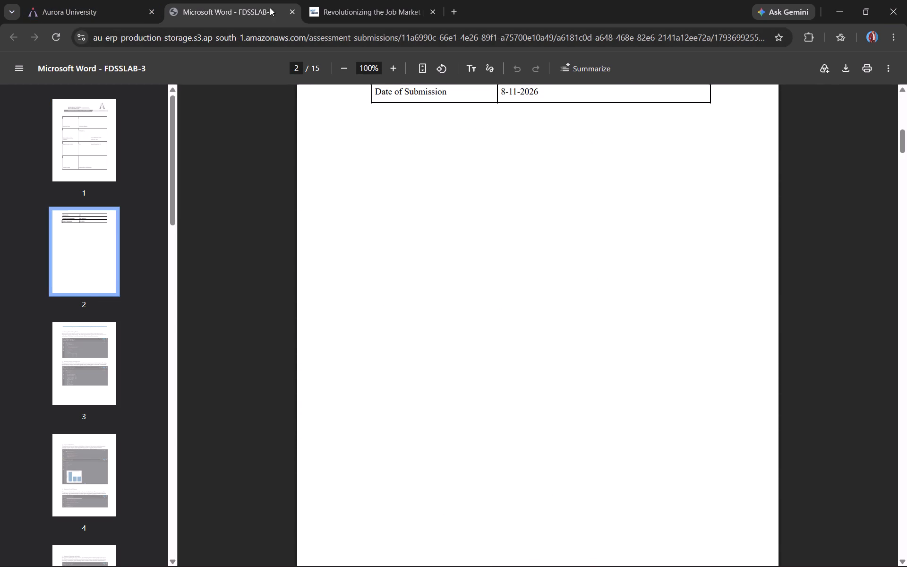
click(292, 11)
click(151, 13)
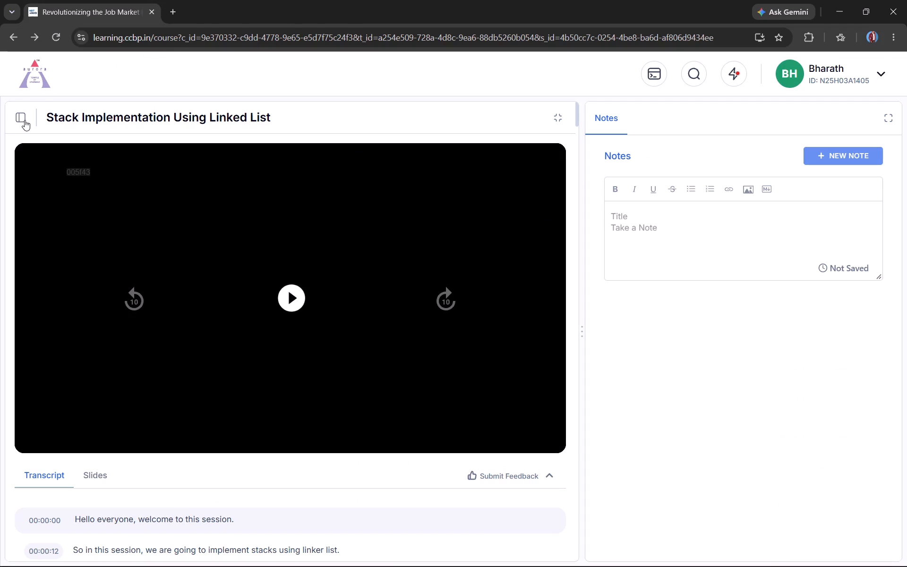
Reopen the Aurora University portal in a new tab and go to Assessments.
click(173, 10)
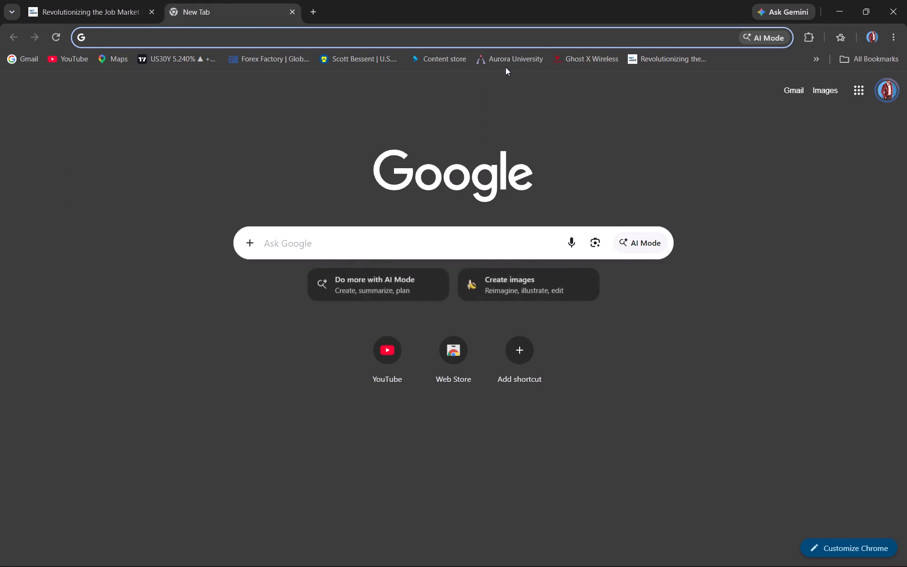
click(505, 60)
drag(133, 266, 137, 267)
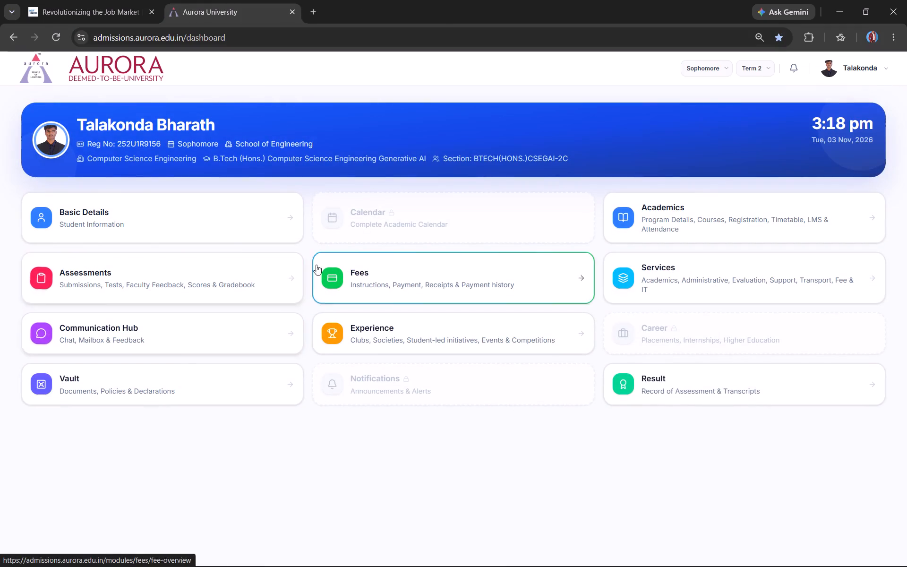
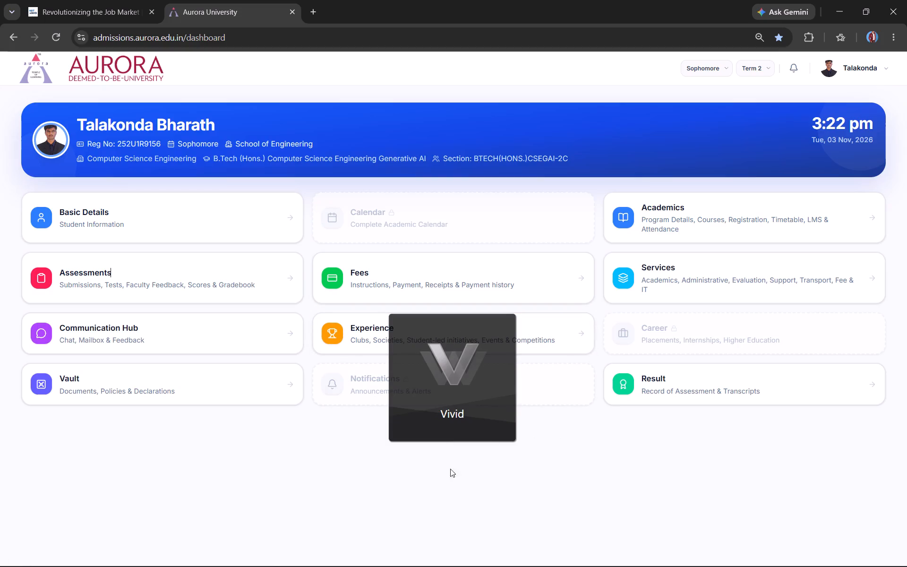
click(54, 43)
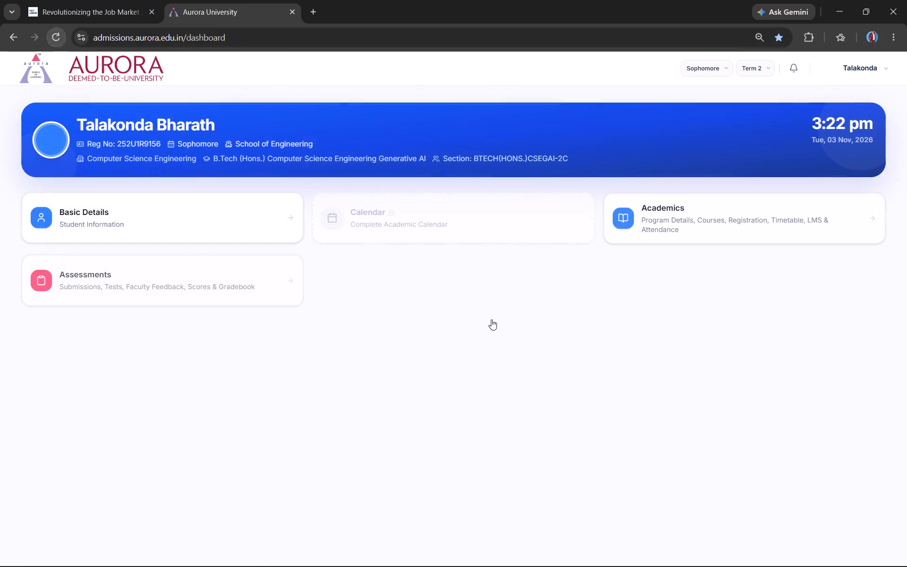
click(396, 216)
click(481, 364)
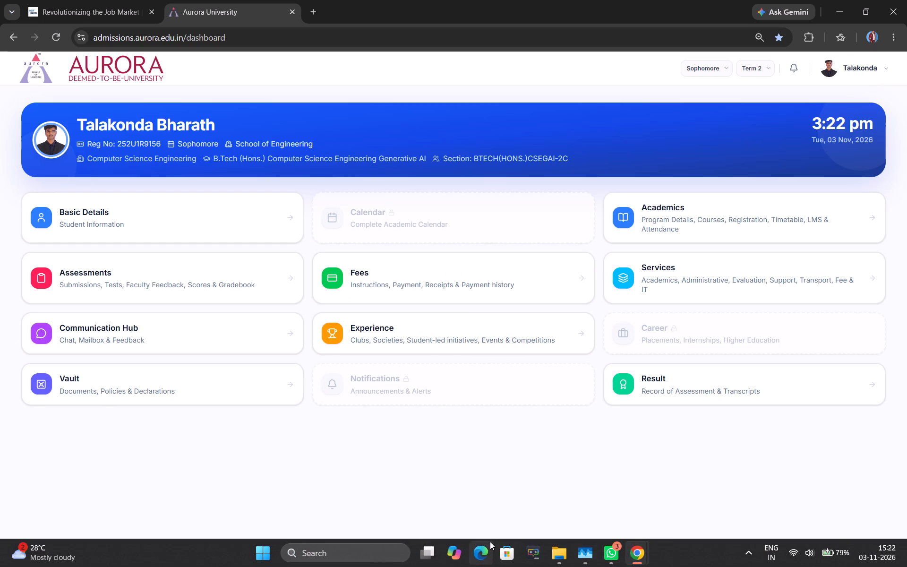
Switch to Armoury Crate and set the laptop's operating mode to Performance.
click(656, 547)
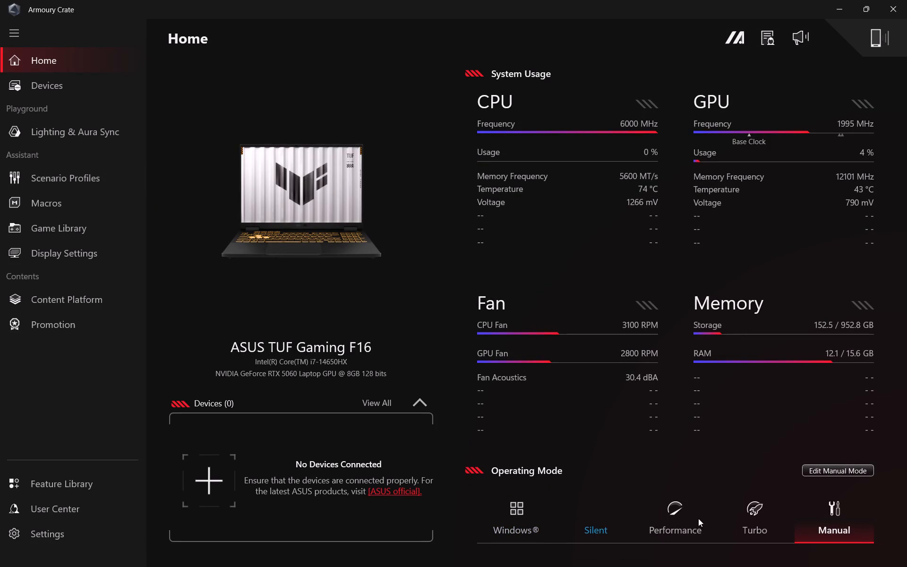
click(733, 520)
click(673, 516)
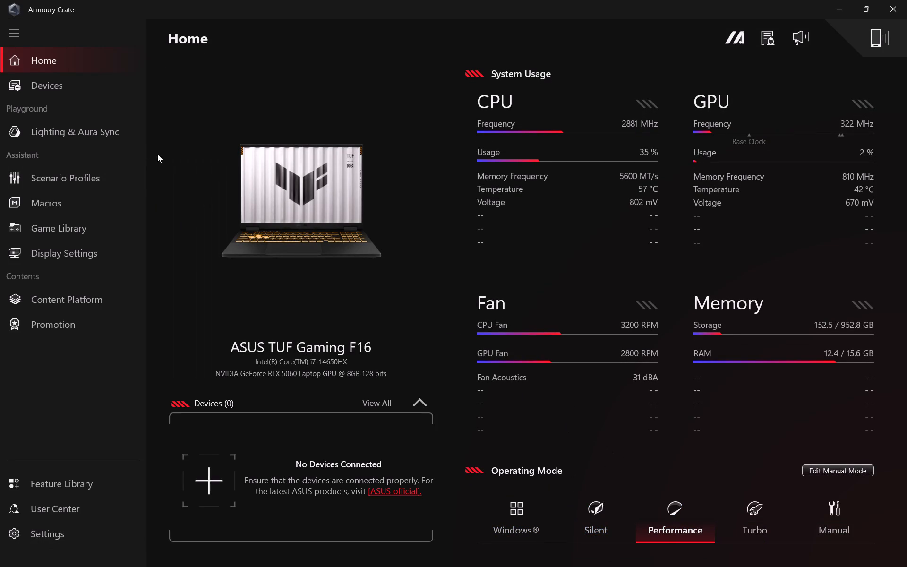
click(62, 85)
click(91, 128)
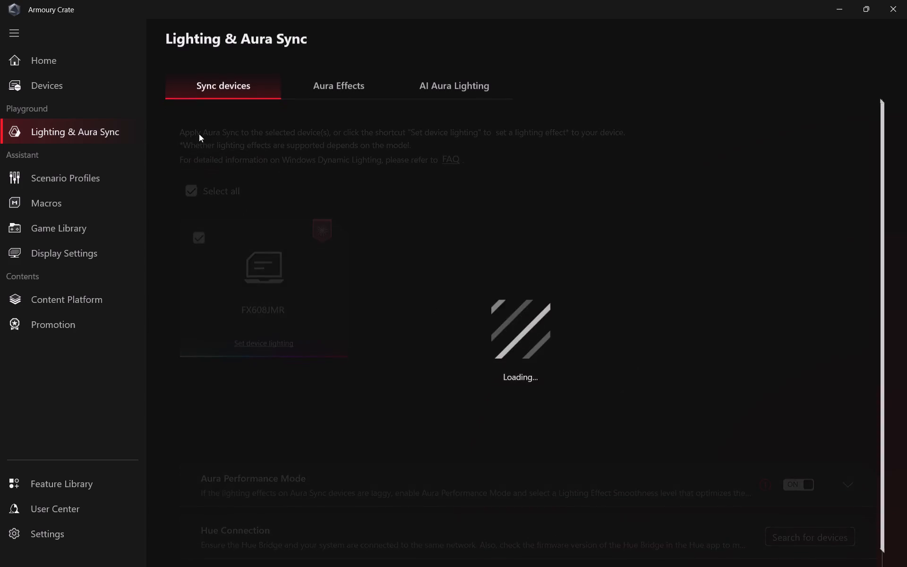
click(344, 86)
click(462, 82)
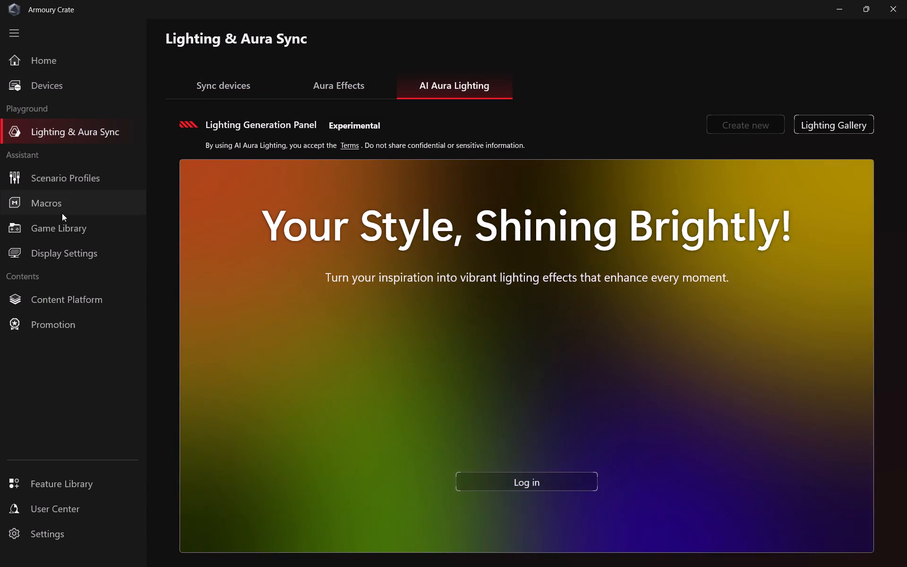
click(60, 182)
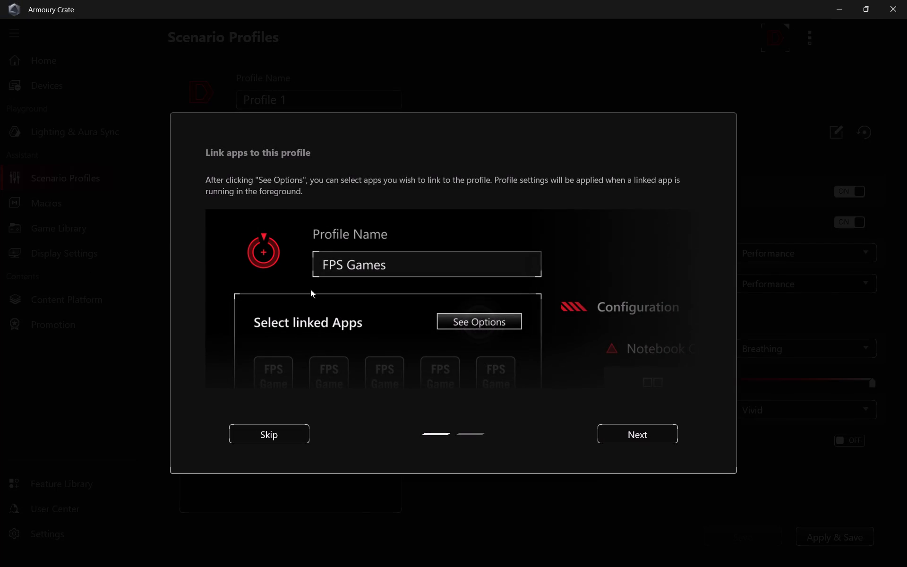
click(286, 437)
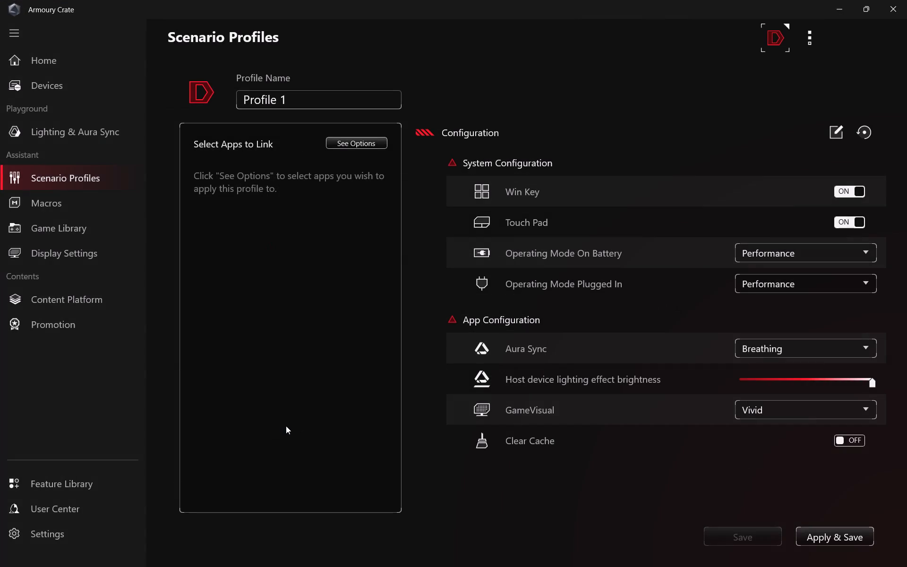
Set the GameVisual display effect to Default and return to the browser.
click(57, 250)
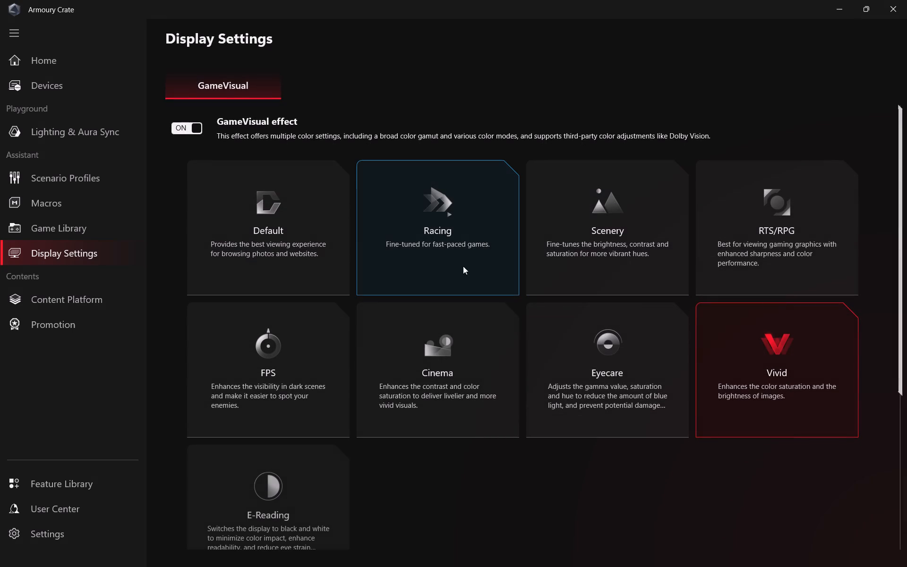
click(277, 262)
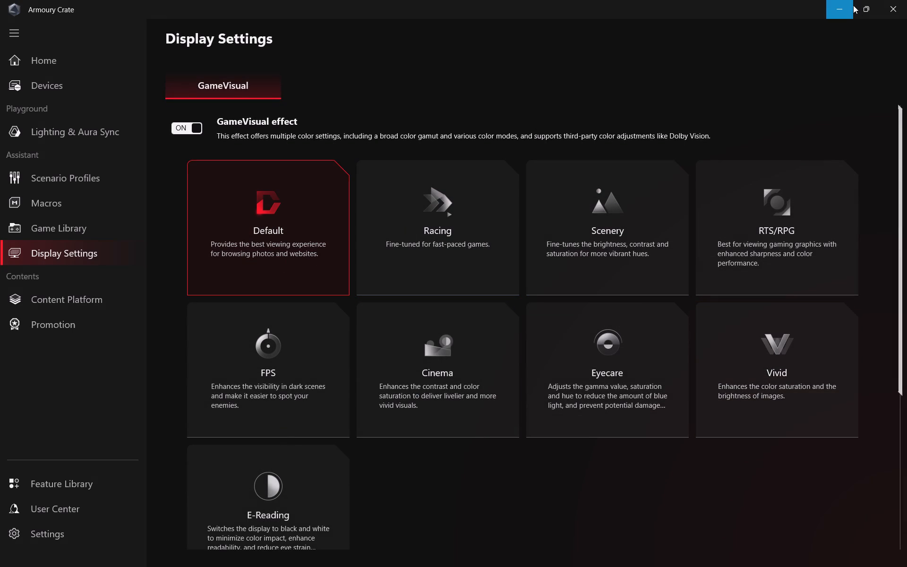
click(826, 5)
Close the Aurora University tab, reopen the portal in a new tab and go to Assessments.
click(51, 43)
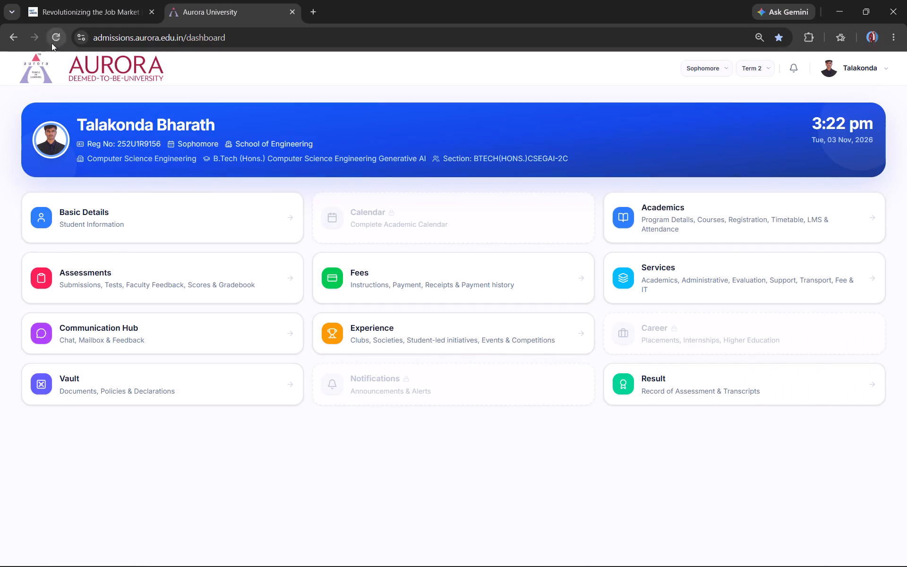
click(91, 0)
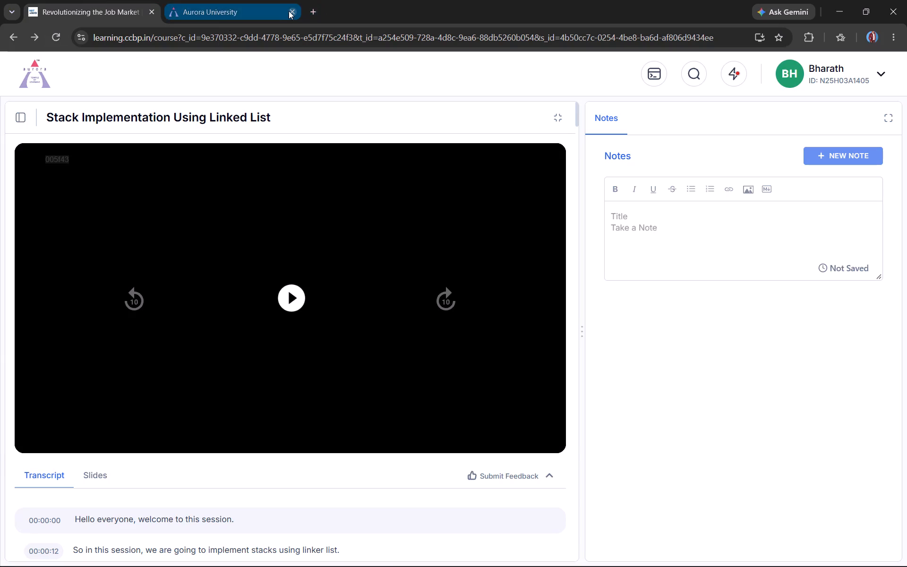
click(289, 11)
click(171, 15)
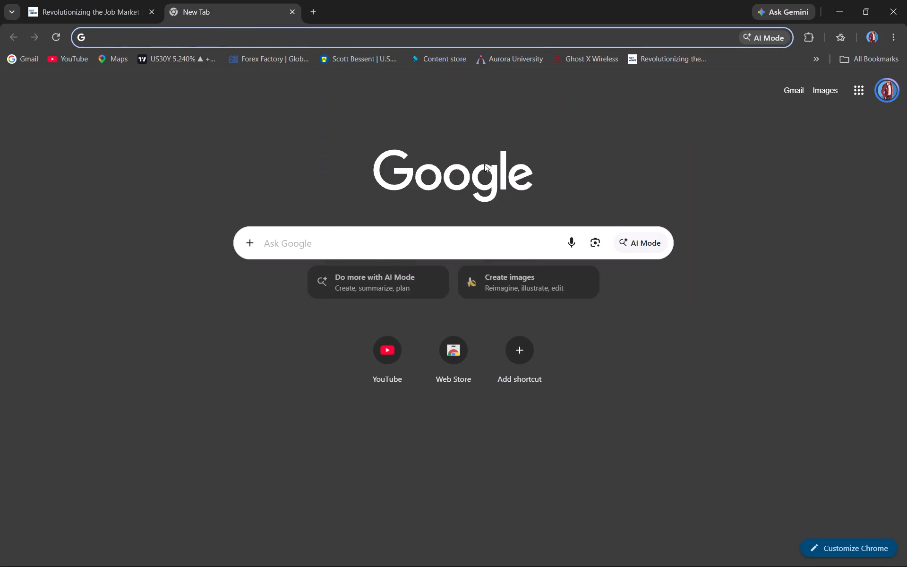
click(516, 61)
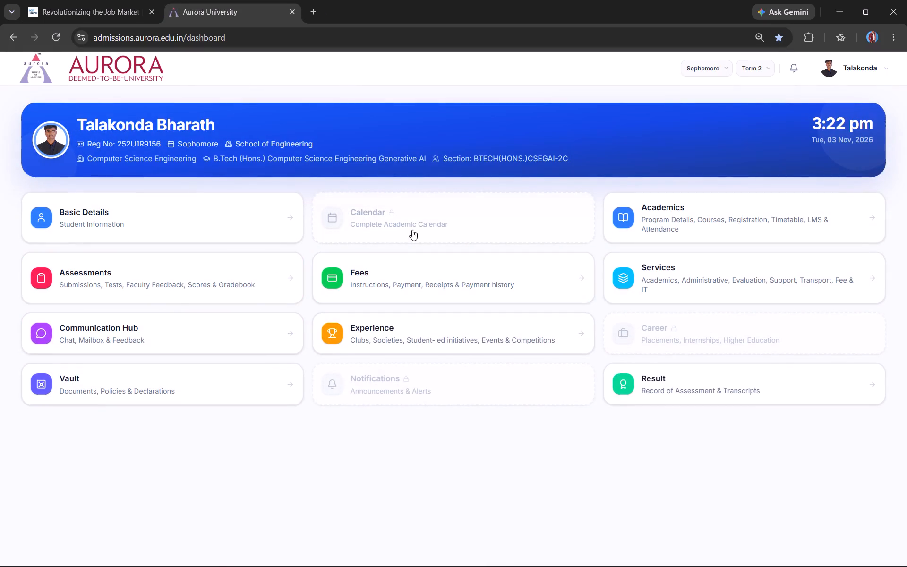
click(220, 278)
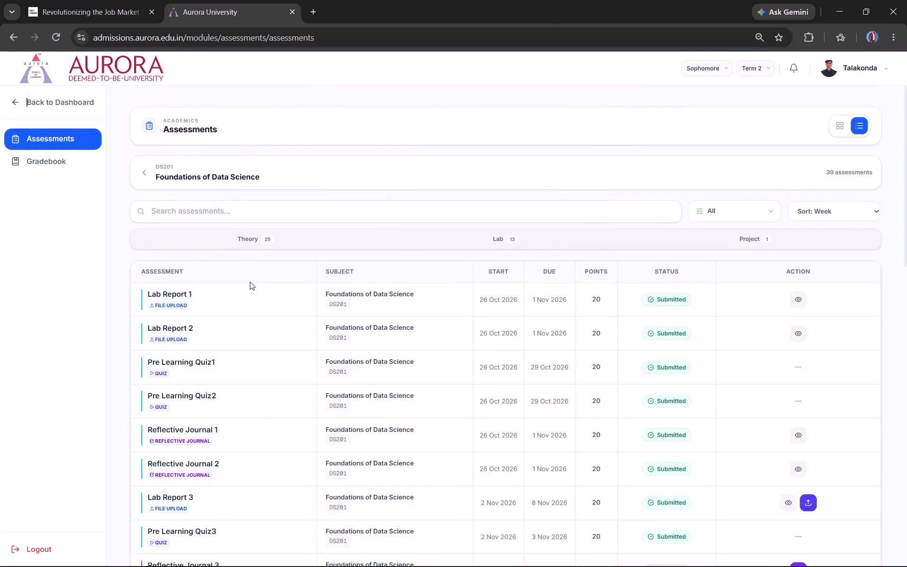
Open the Gradebook to view the term's subjects and their assessment scores.
right_click(250, 282)
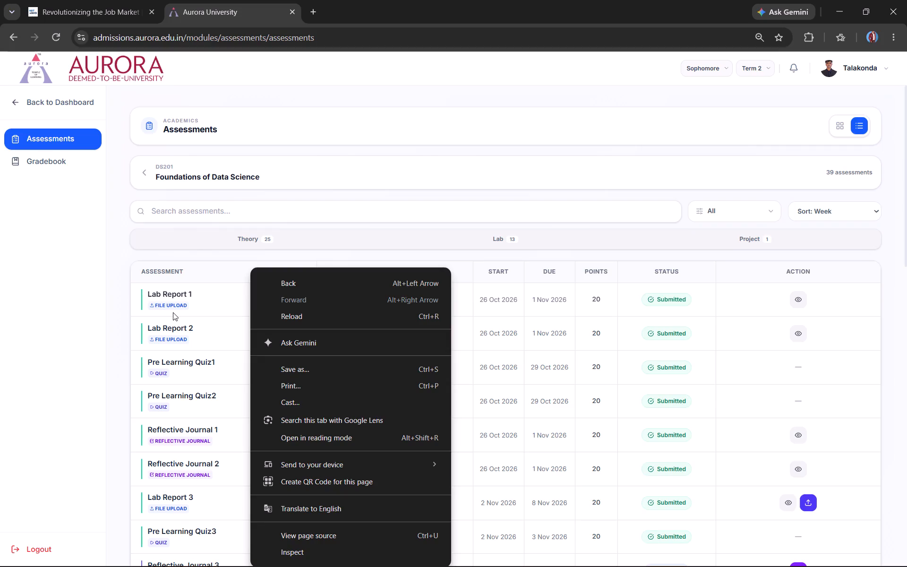
click(25, 157)
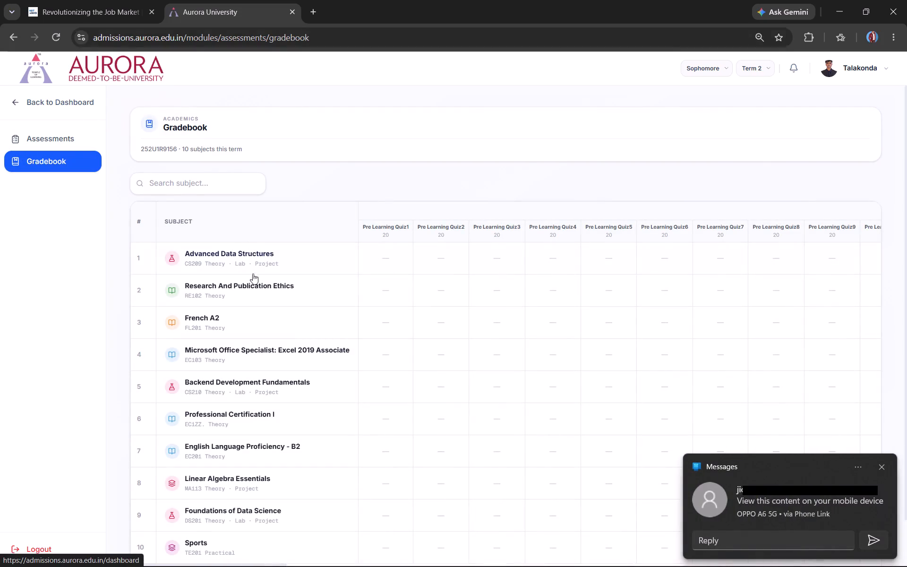